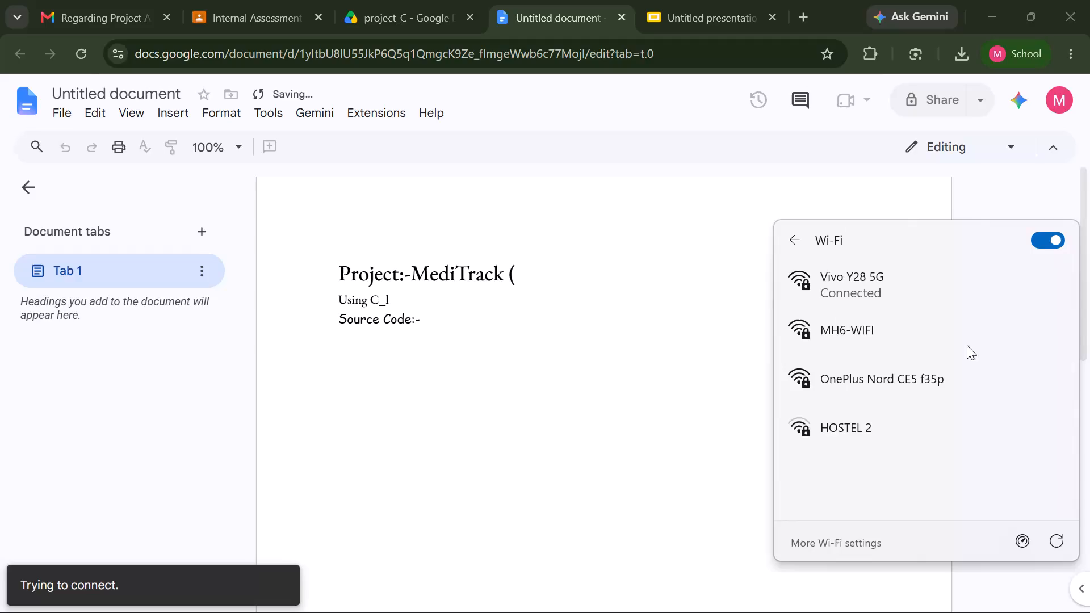
# Dismiss the Wi-Fi network list and return to the document.
pyautogui.click(676, 334)
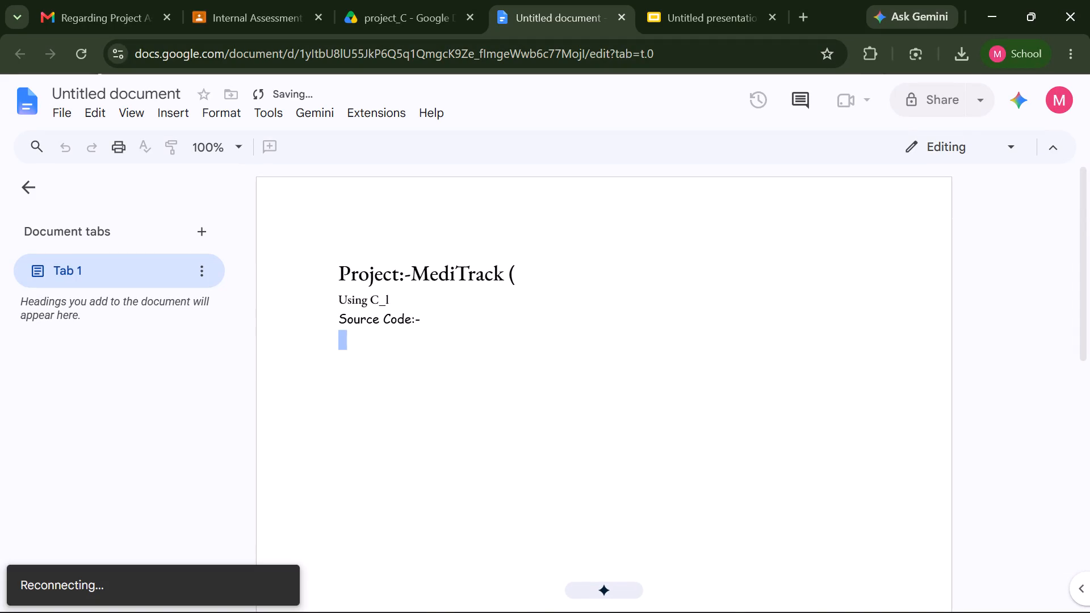
# Replace "C_l" with "c" and a trailing space in the "Using" line below the MediTrack project title.
pyautogui.click(597, 332)
pyautogui.click(469, 299)
pyautogui.click(410, 289)
pyautogui.doubleClick(410, 289)
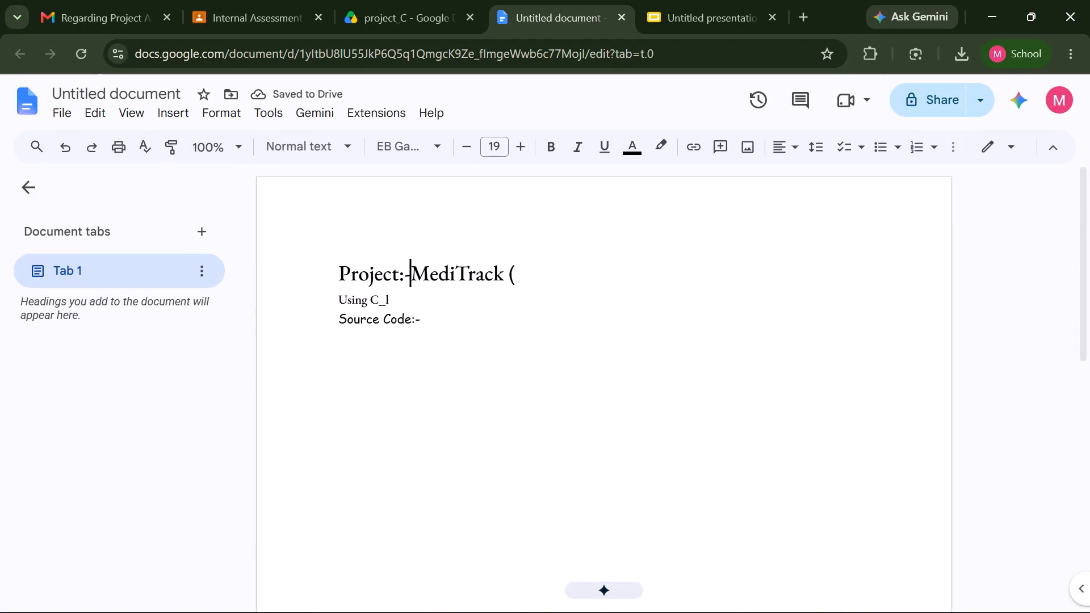
pyautogui.click(391, 295)
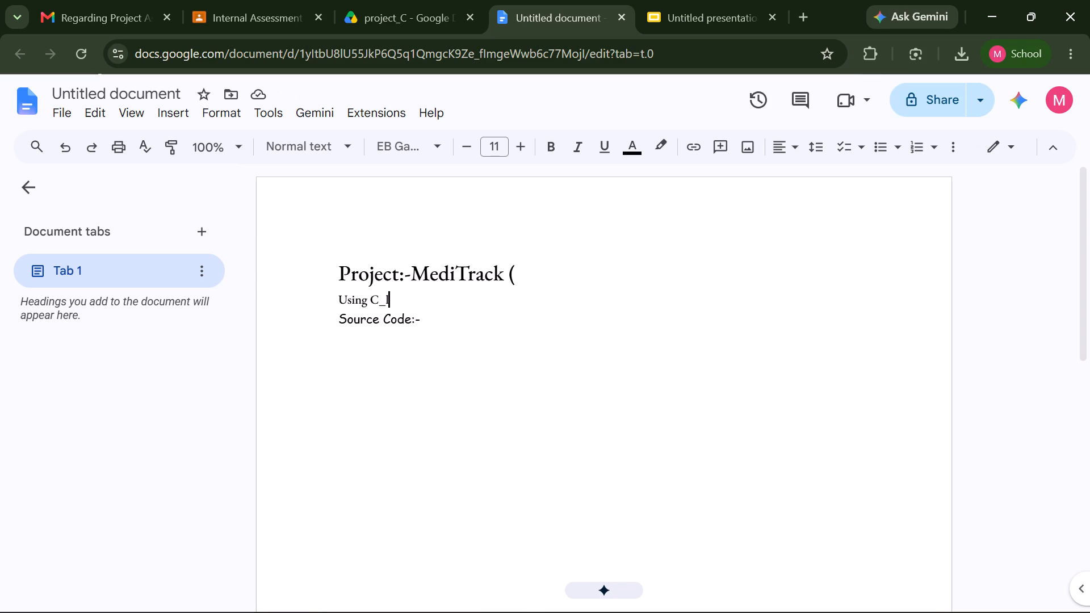
pyautogui.press('BackSpace')
pyautogui.press('BackSpace')
pyautogui.press('BackSpace')
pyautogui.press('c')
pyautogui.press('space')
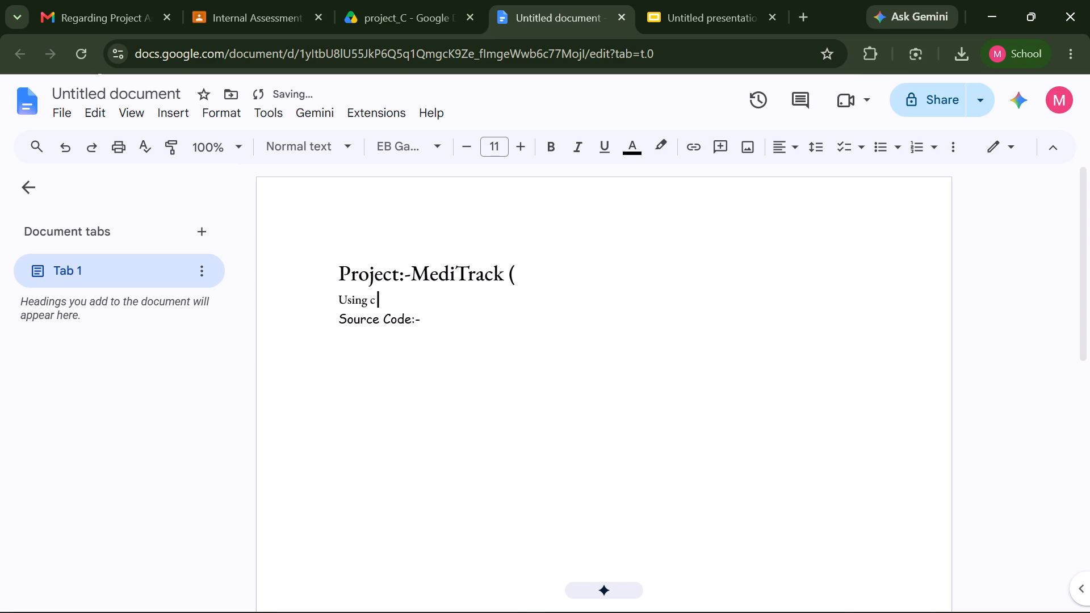
# Complete the line under the project title so it reads "Using C language".
pyautogui.press('BackSpace')
pyautogui.press('BackSpace')
pyautogui.write('C lang')
pyautogui.write('uage')
pyautogui.press('space')
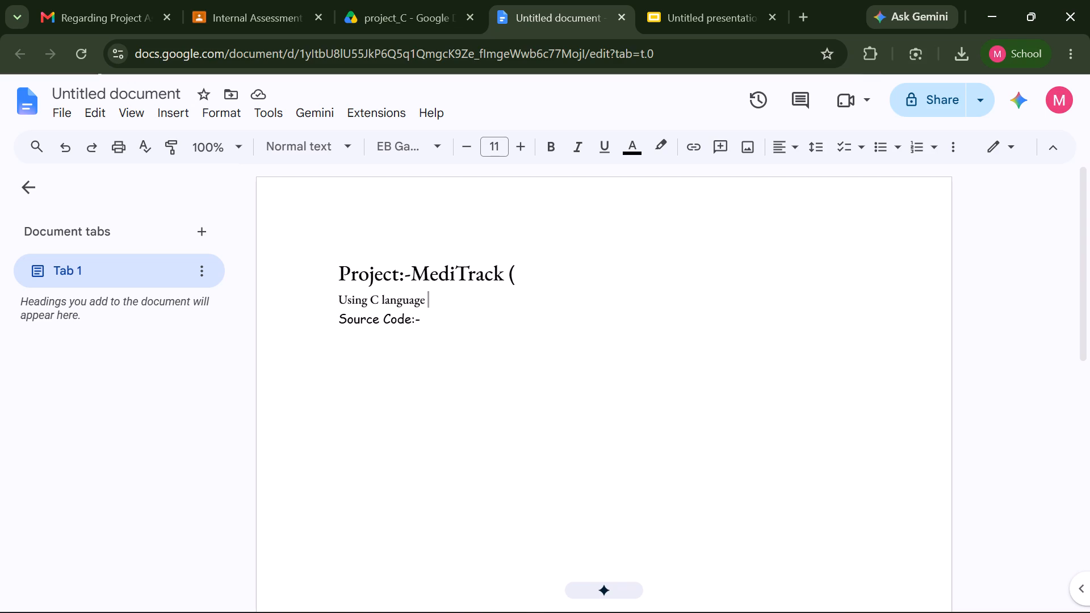
# Copy the selected server.c code from Visual Studio Code and paste it on a new line below "Source Code:-" in the document.
pyautogui.press('Down')
pyautogui.press('Return')
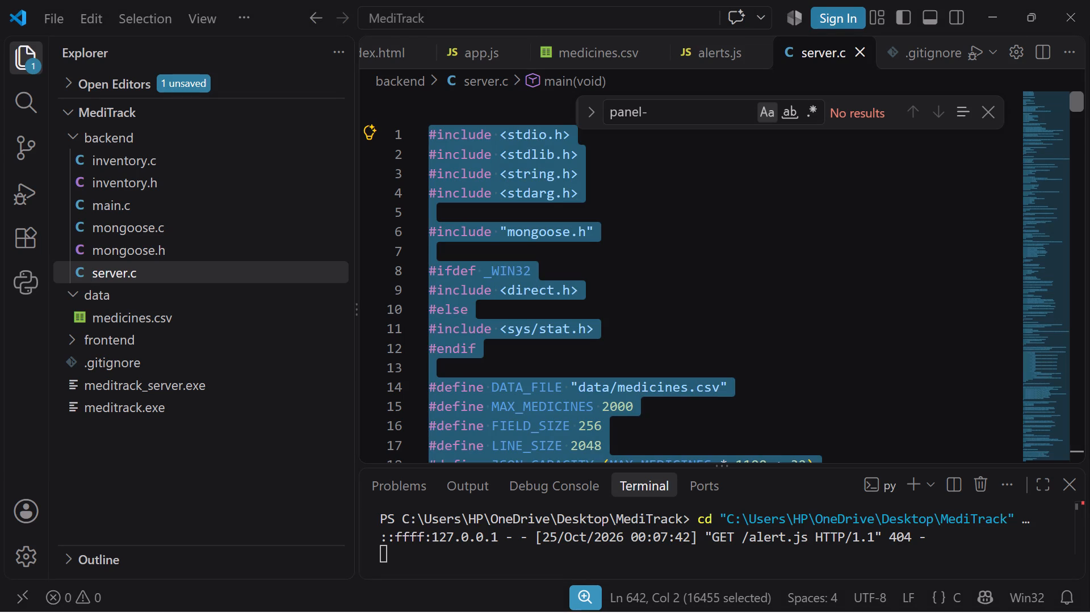
pyautogui.hotkey('ctrl', 'c')
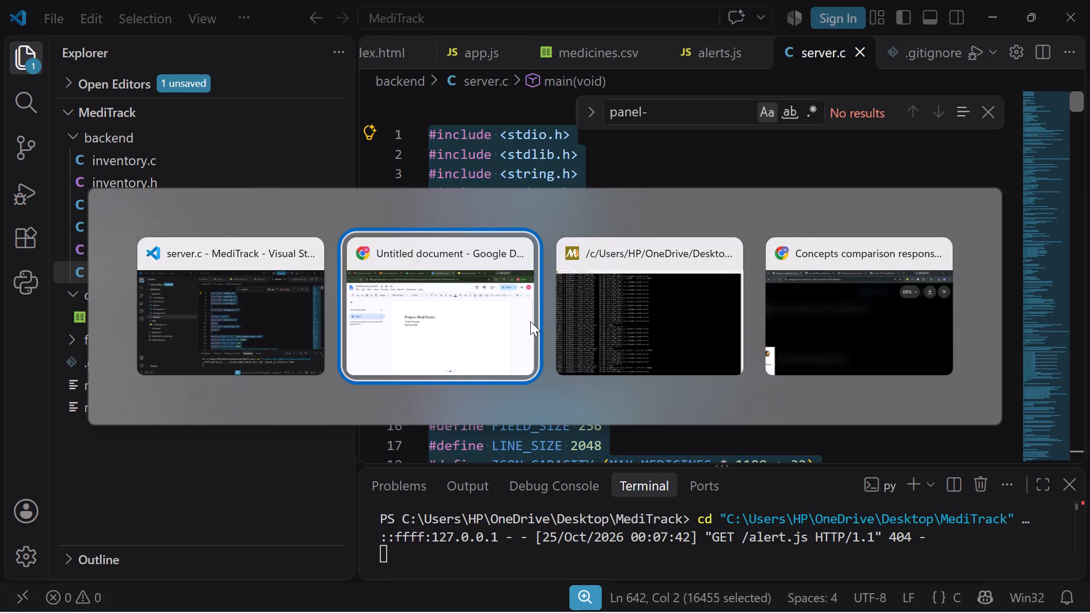
pyautogui.hotkey('ctrl', 'v')
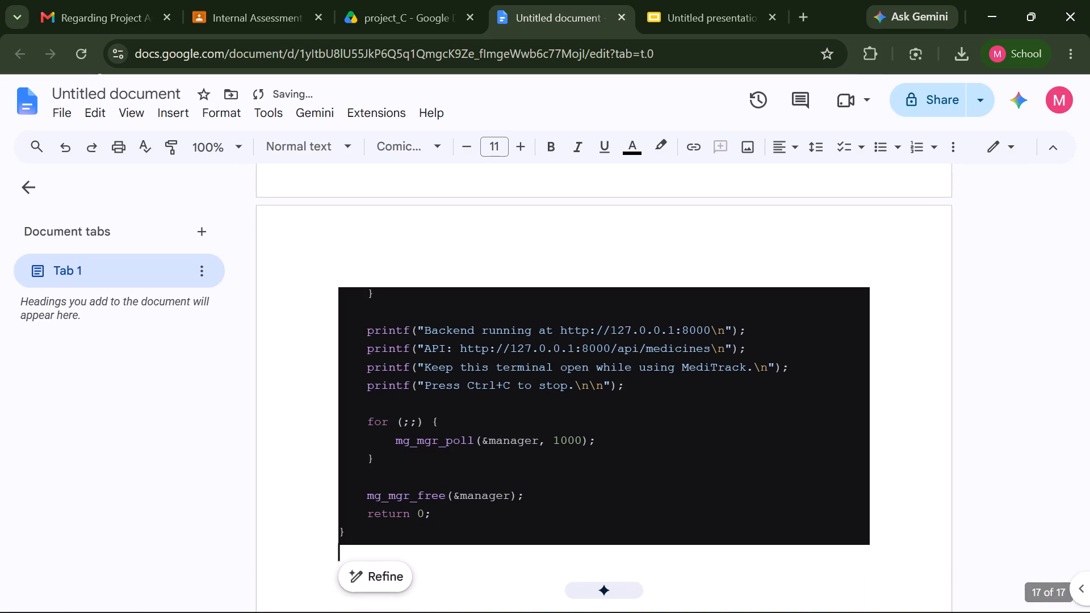
# Insert a blank line between the "Source Code:-" heading and the pasted code on the first page.
pyautogui.scroll(11, 535, 414)
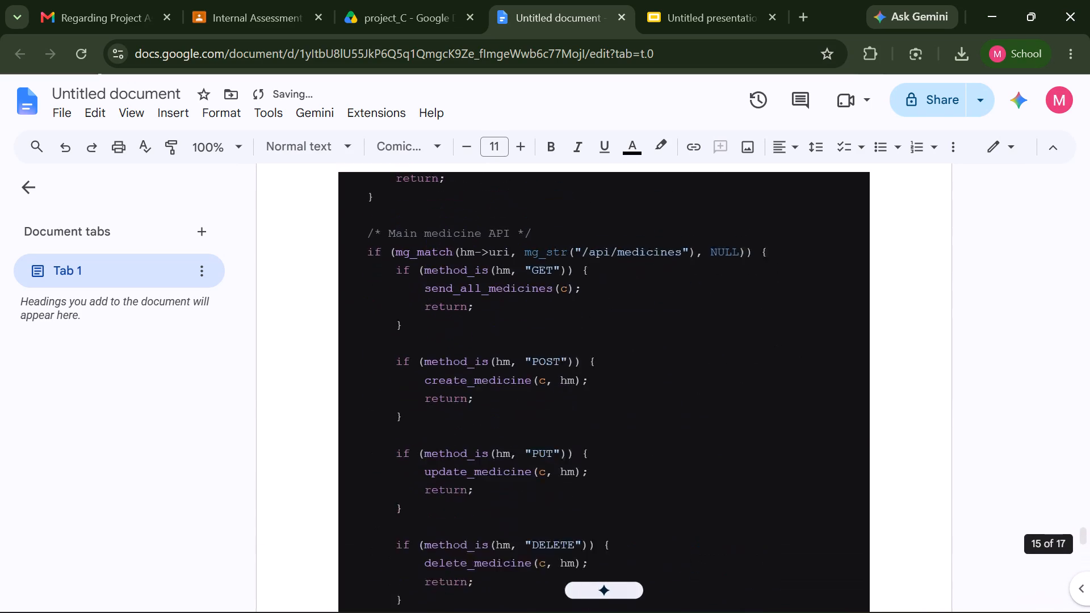
pyautogui.scroll(6, 535, 414)
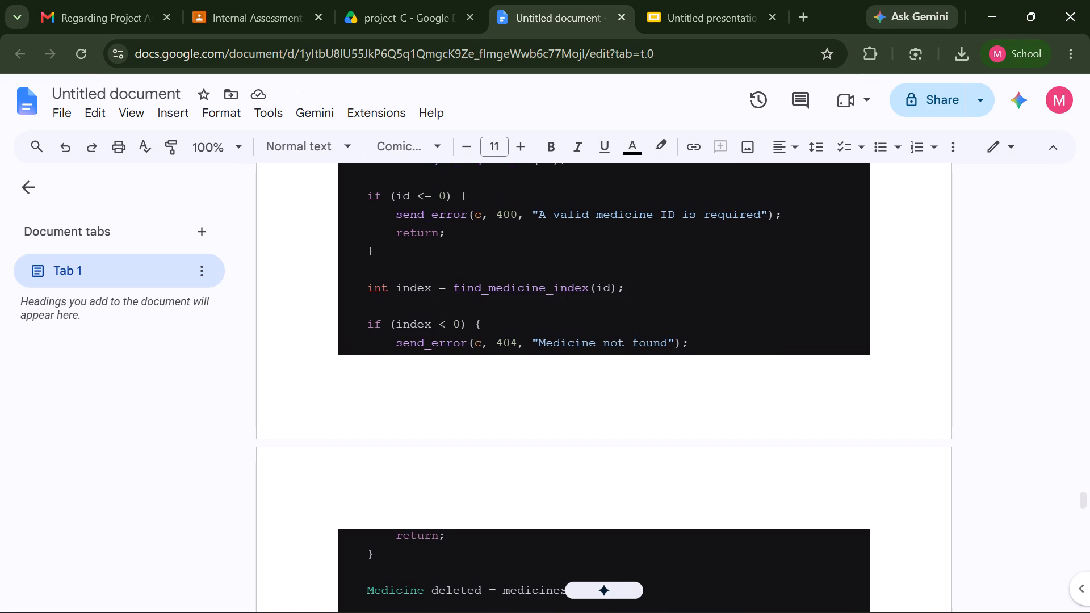
pyautogui.scroll(4, 535, 414)
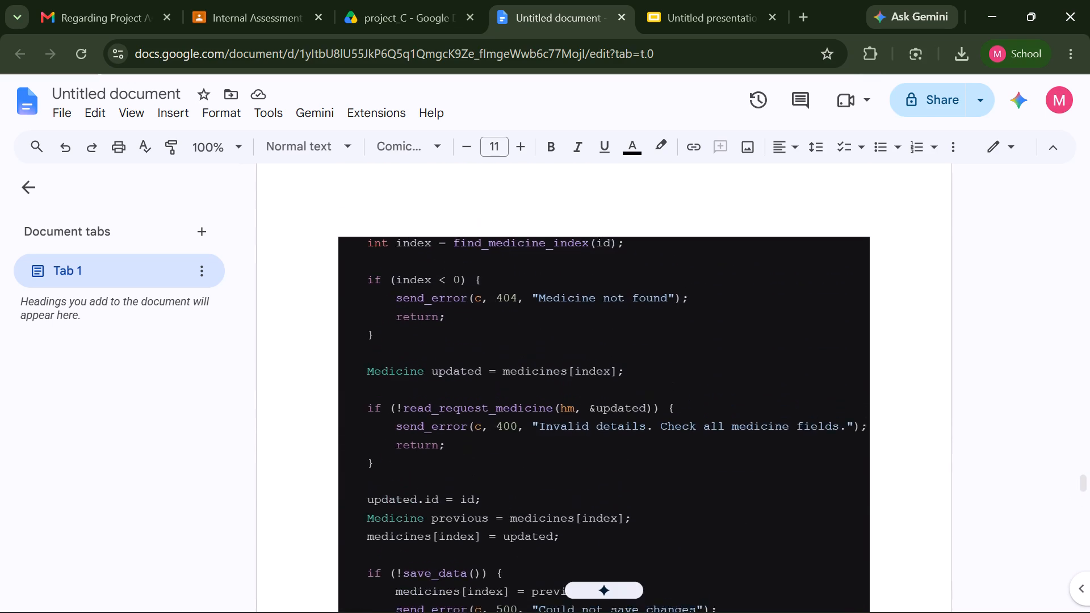
pyautogui.scroll(4, 535, 414)
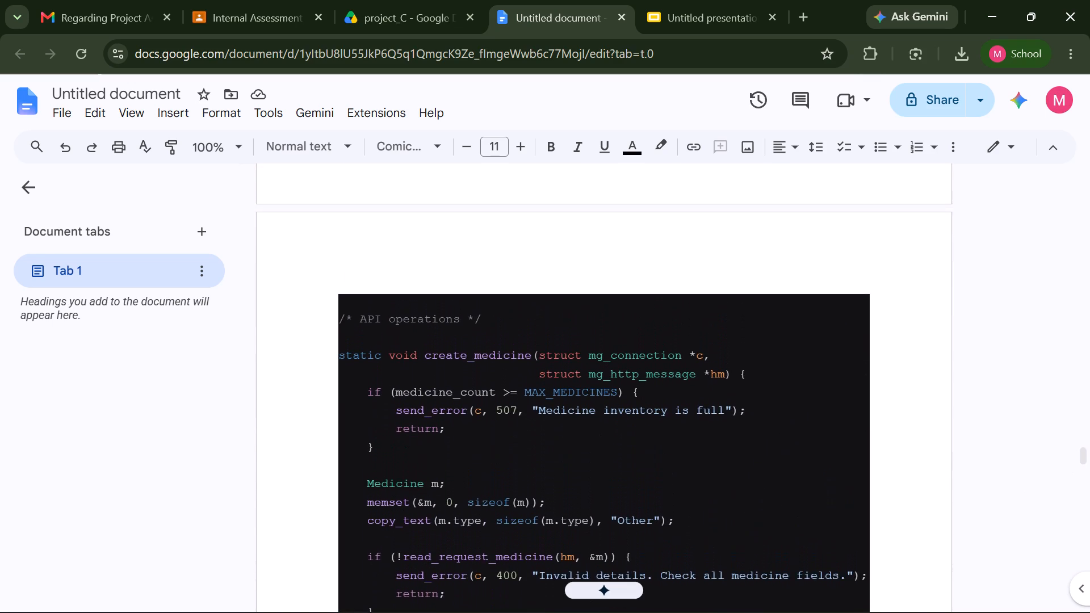
pyautogui.scroll(10, 535, 414)
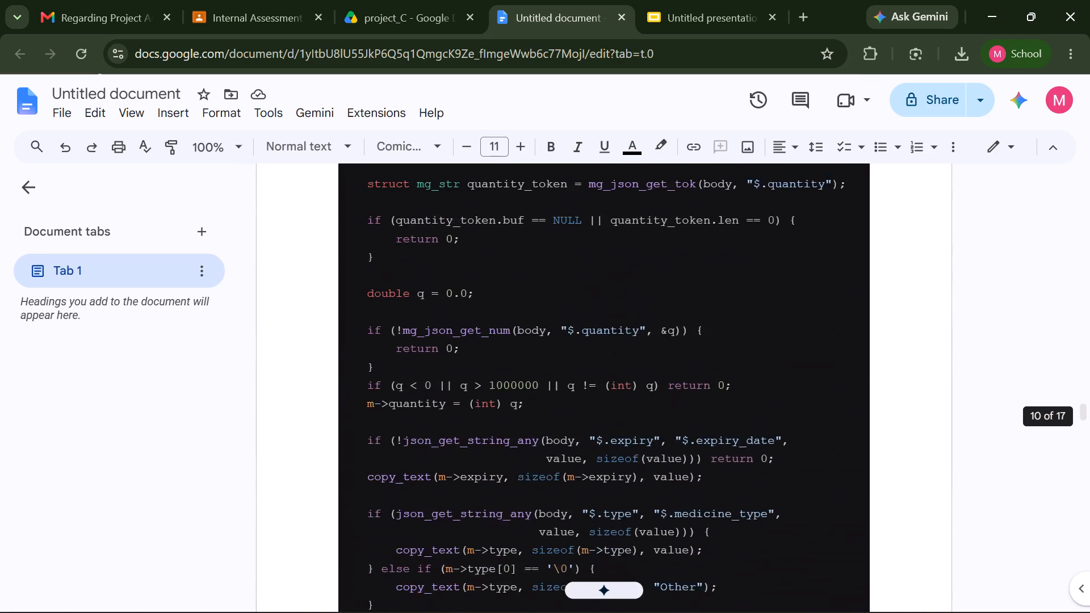
pyautogui.scroll(14, 535, 414)
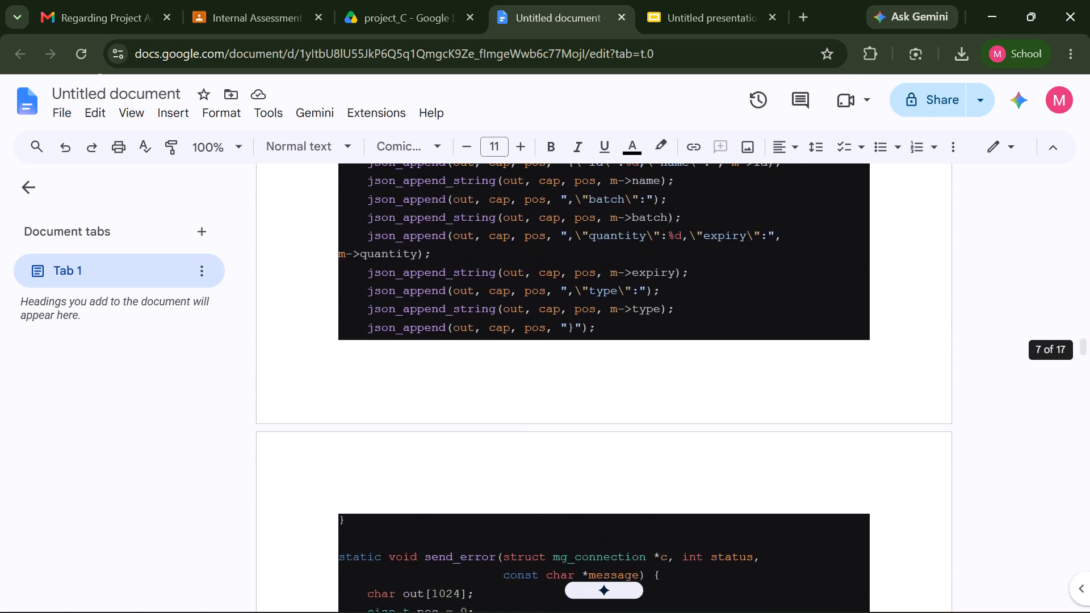
pyautogui.scroll(19, 535, 414)
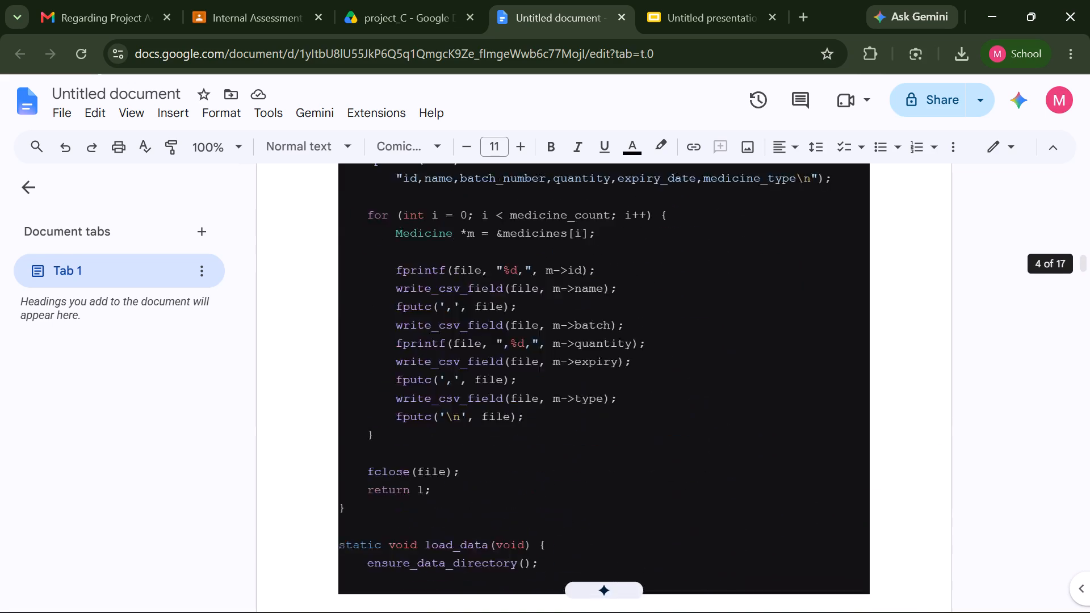
pyautogui.scroll(5, 535, 414)
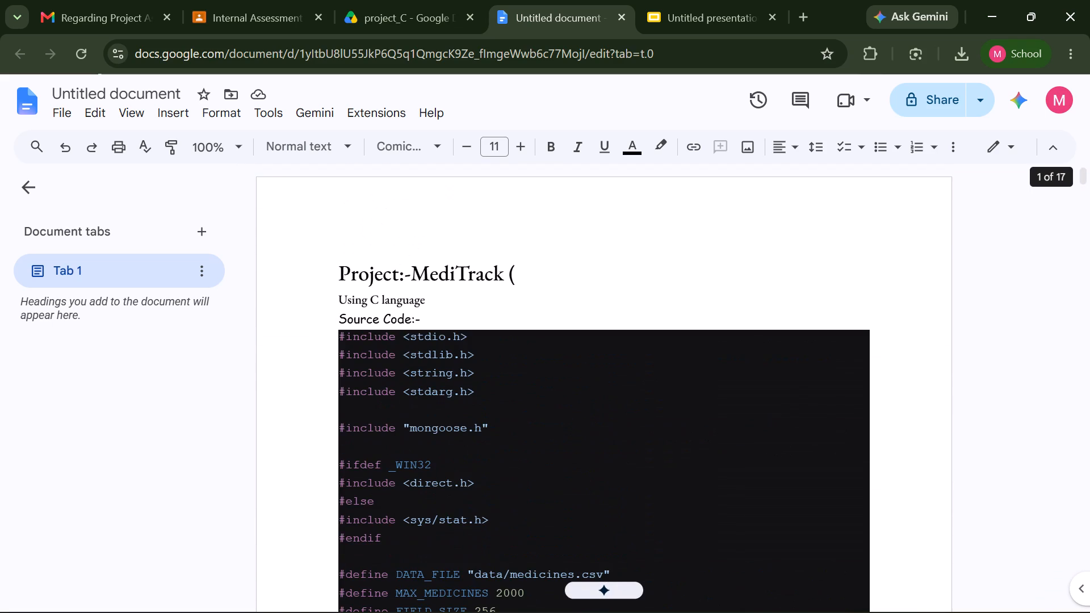
pyautogui.click(453, 322)
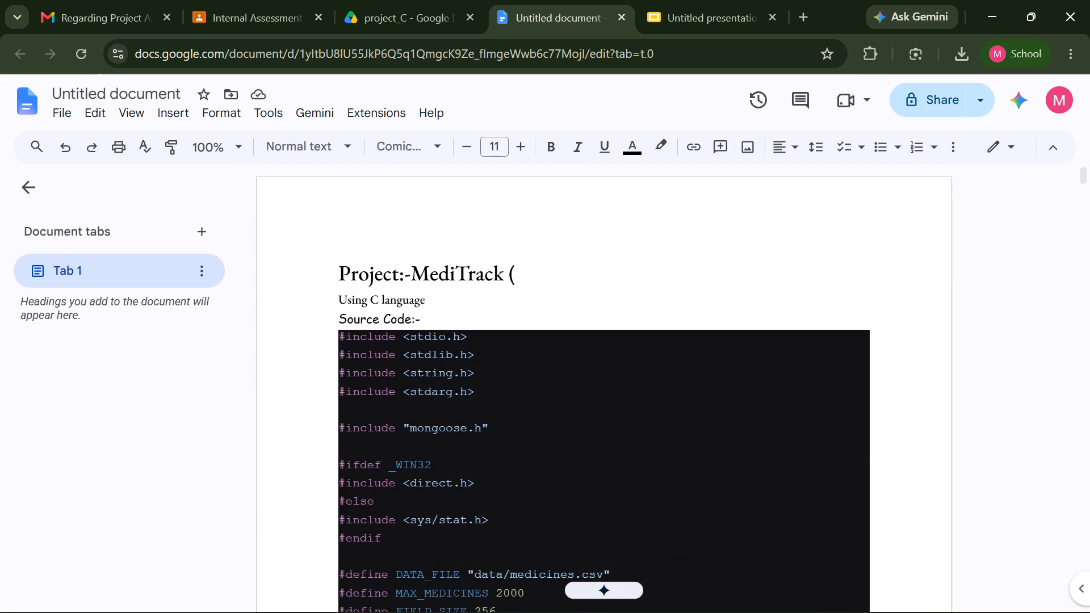
pyautogui.press('Return')
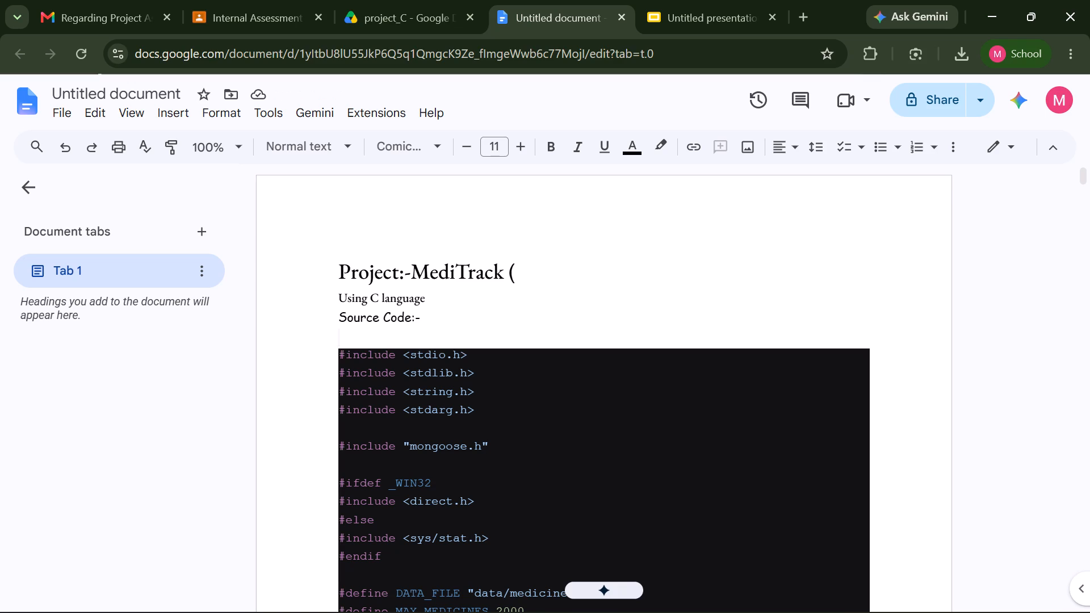
# Delete the stray opening parenthesis after "MediTrack" in the project title.
pyautogui.click(536, 270)
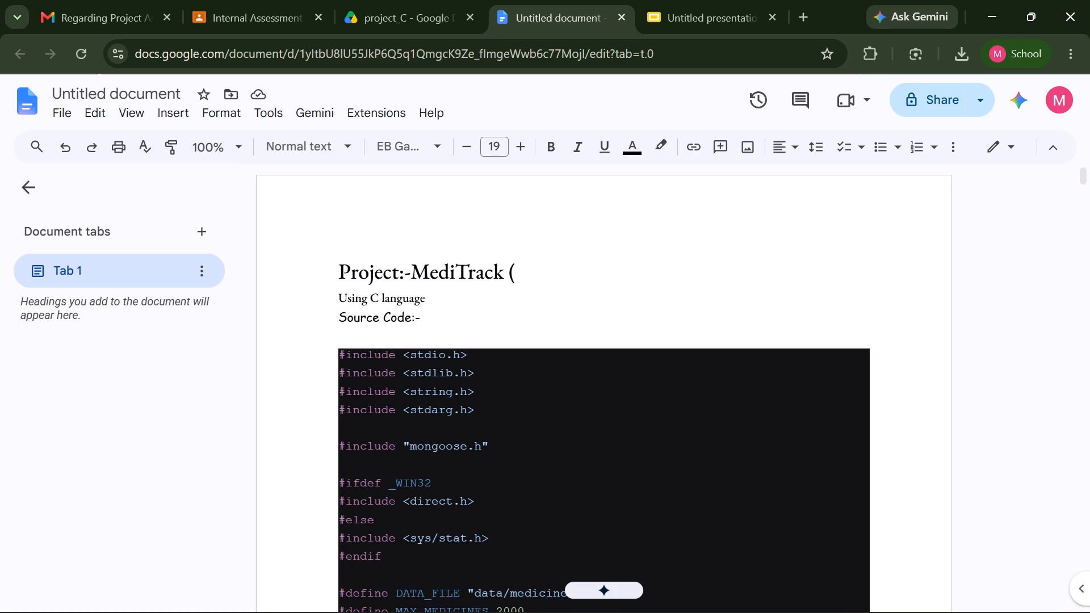
pyautogui.press('BackSpace')
pyautogui.press('BackSpace')
# Look through the pasted source code down to the end of the document.
pyautogui.scroll(-8, 521, 349)
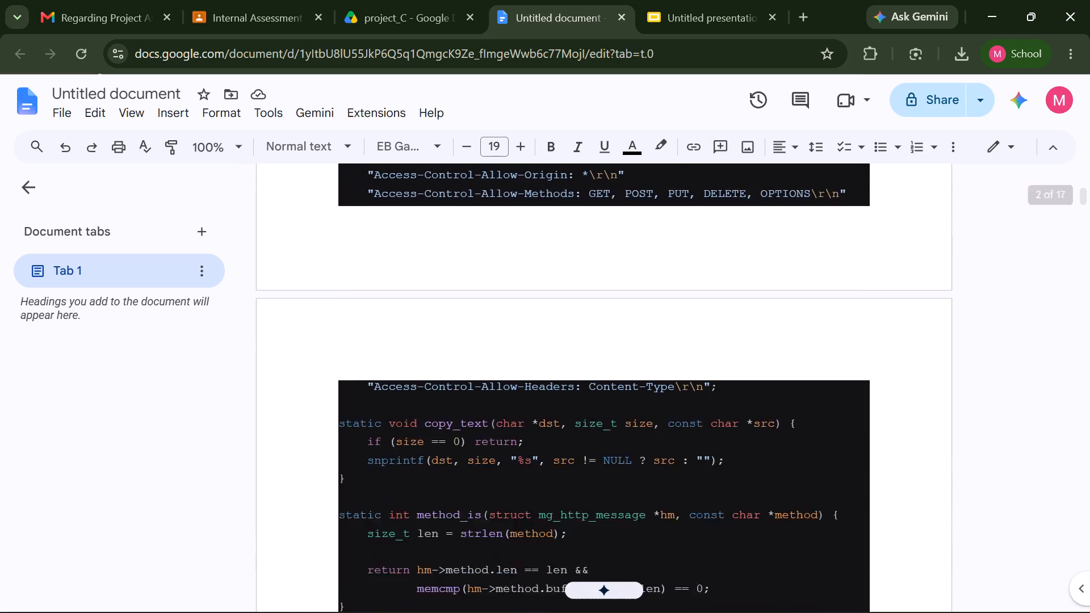
pyautogui.scroll(-15, 521, 349)
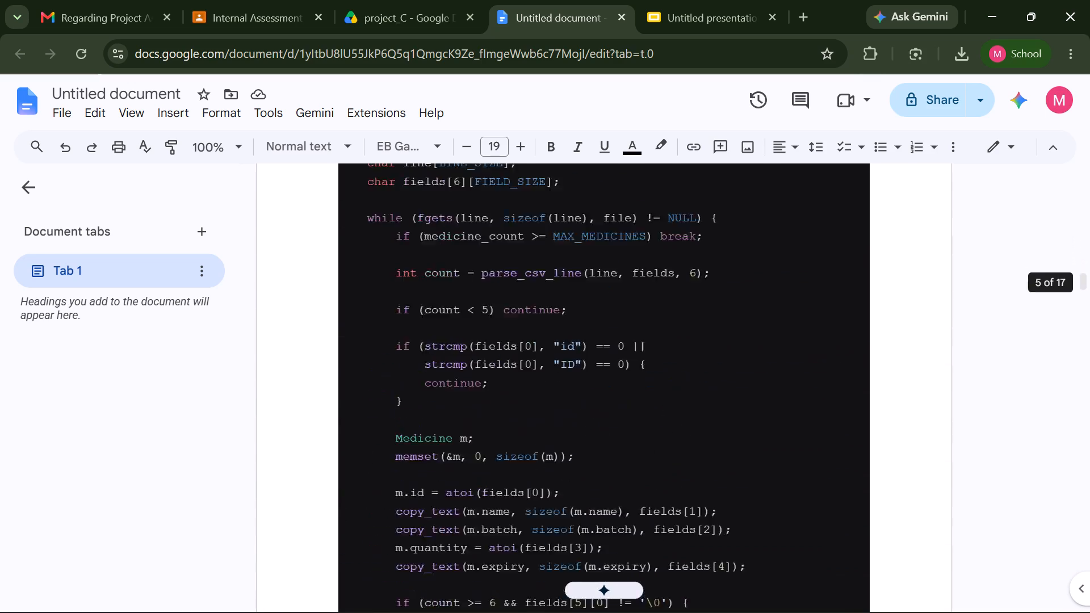
pyautogui.scroll(-11, 521, 349)
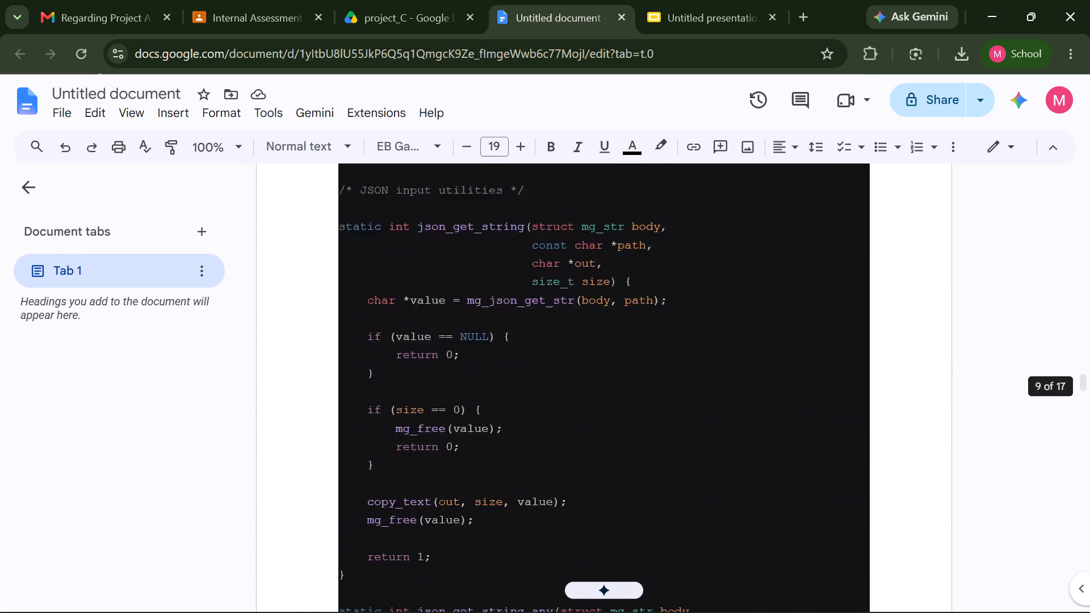
pyautogui.scroll(-16, 521, 349)
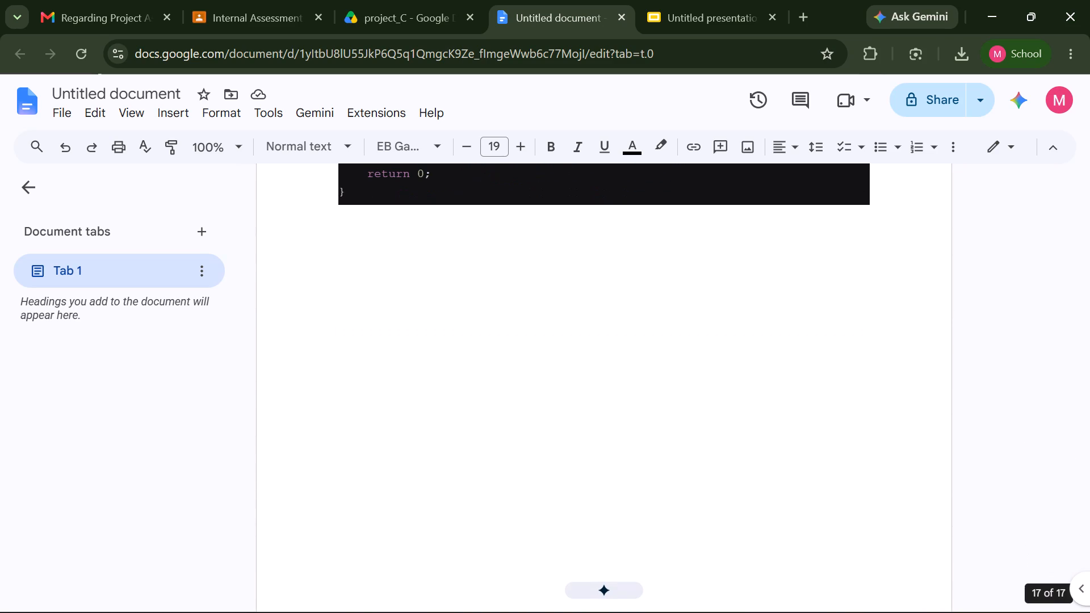
pyautogui.hscroll(-1, 521, 349)
pyautogui.scroll(3, 521, 349)
pyautogui.scroll(-1, 521, 349)
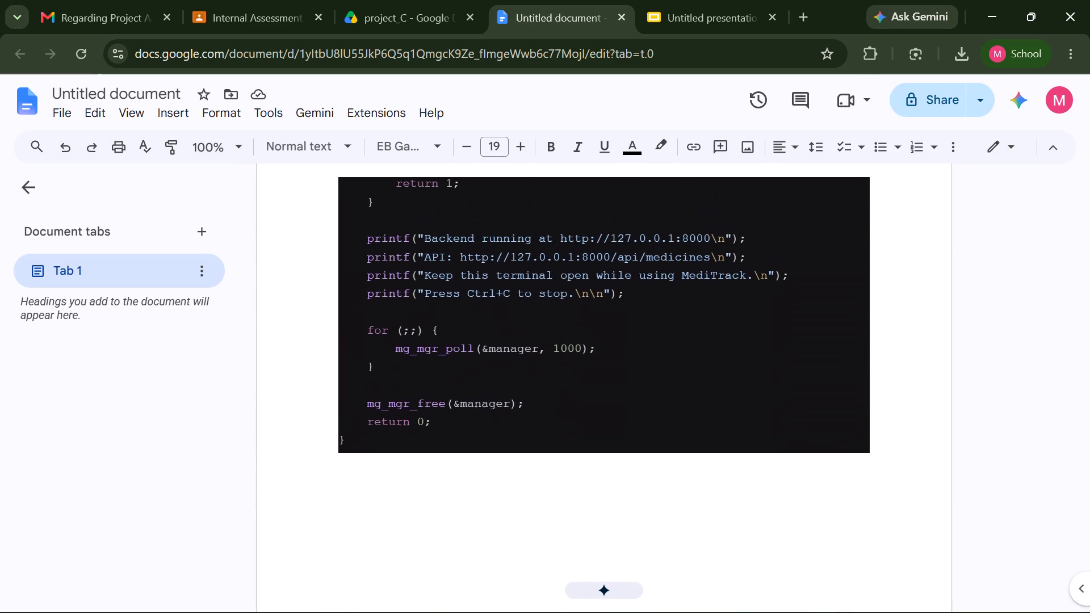
pyautogui.scroll(-1, 521, 349)
pyautogui.click(414, 439)
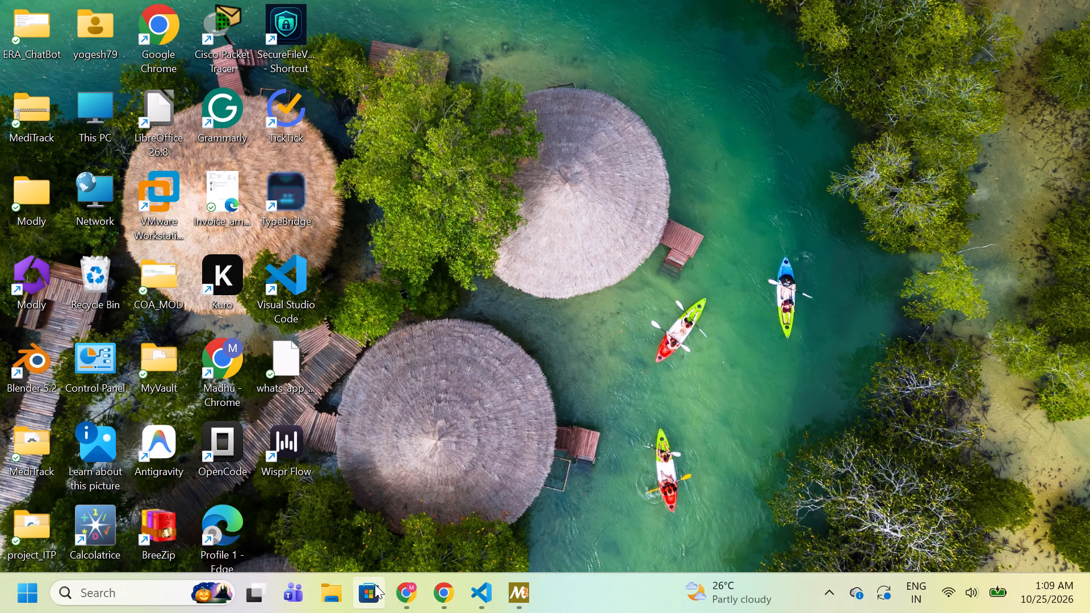
# Switch to File Explorer and open the index HTML file in the frontend folder of the desktop's MediTrack project.
pyautogui.click(394, 590)
pyautogui.click(394, 590)
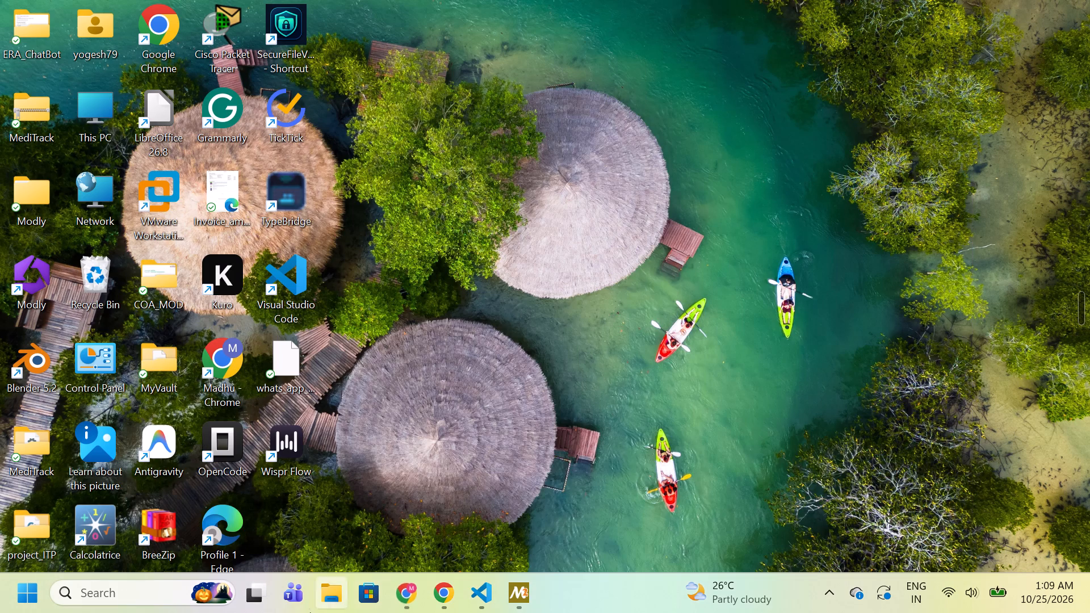
pyautogui.click(325, 601)
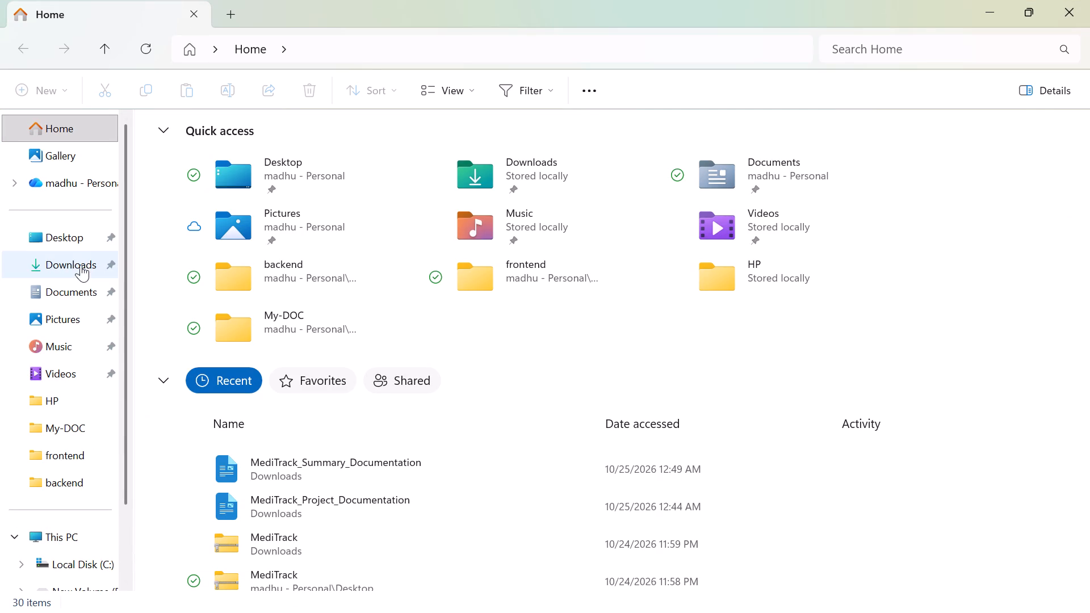
pyautogui.click(83, 245)
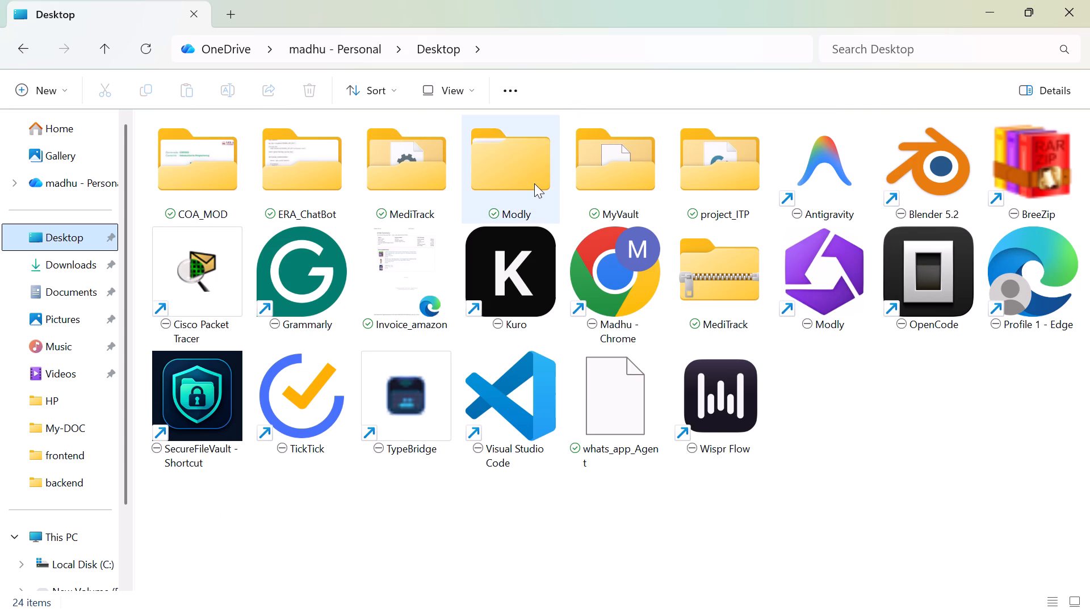
pyautogui.click(425, 197)
pyautogui.doubleClick(425, 197)
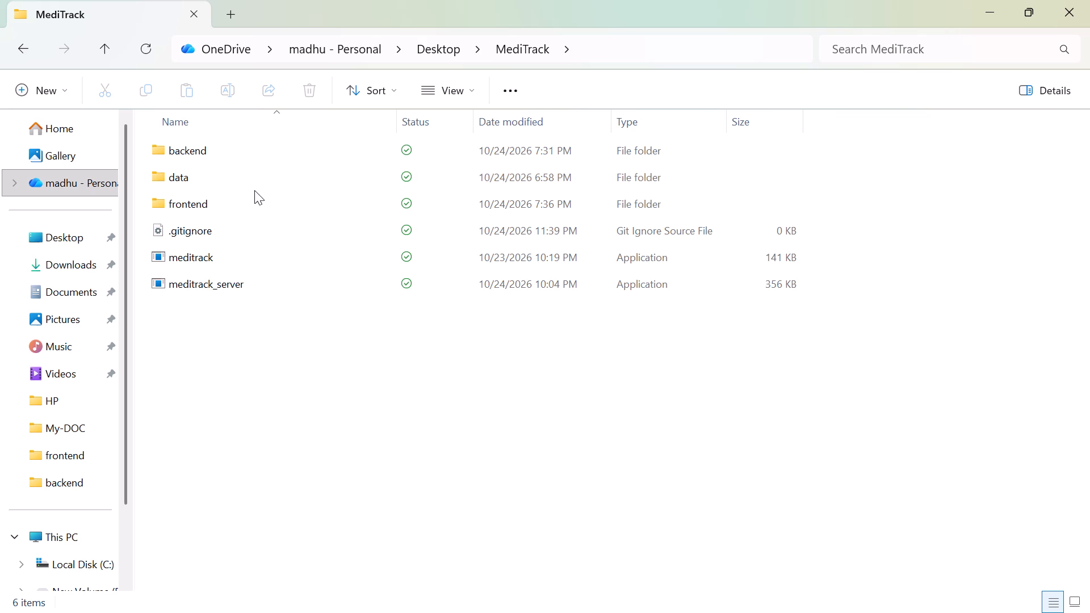
pyautogui.doubleClick(249, 204)
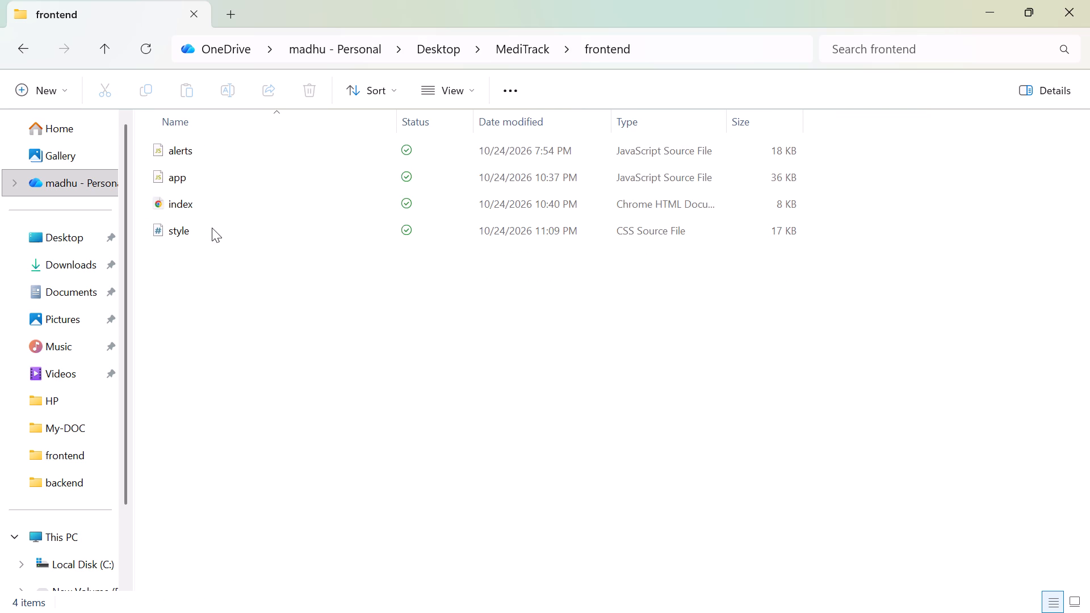
pyautogui.doubleClick(215, 210)
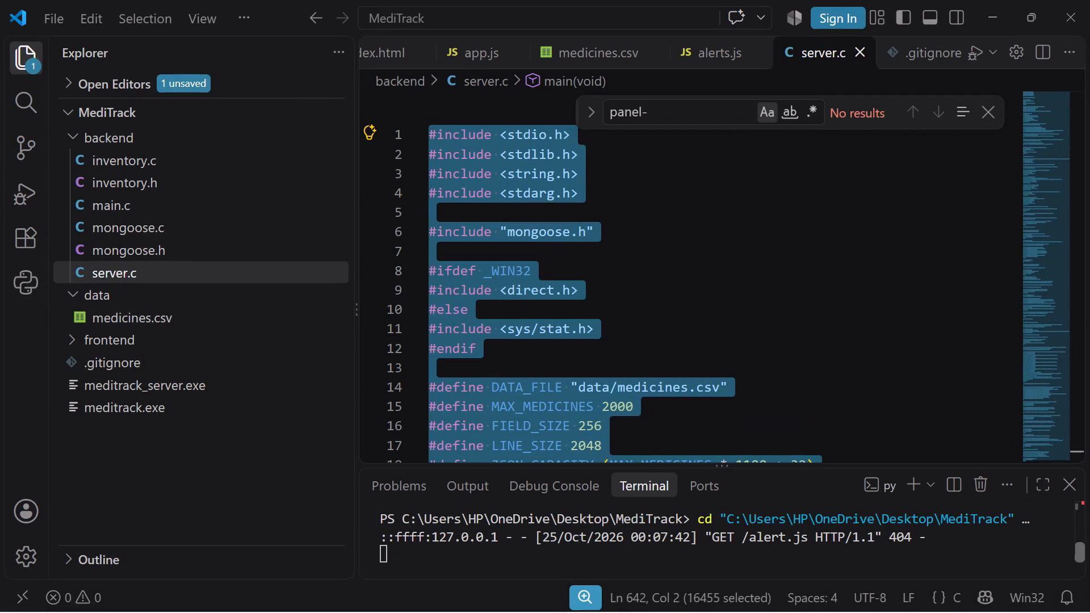
# Switch to Visual Studio Code and stop the process running in the MediTrack terminal.
pyautogui.hotkey('ctrl', 'c')
pyautogui.click(477, 552)
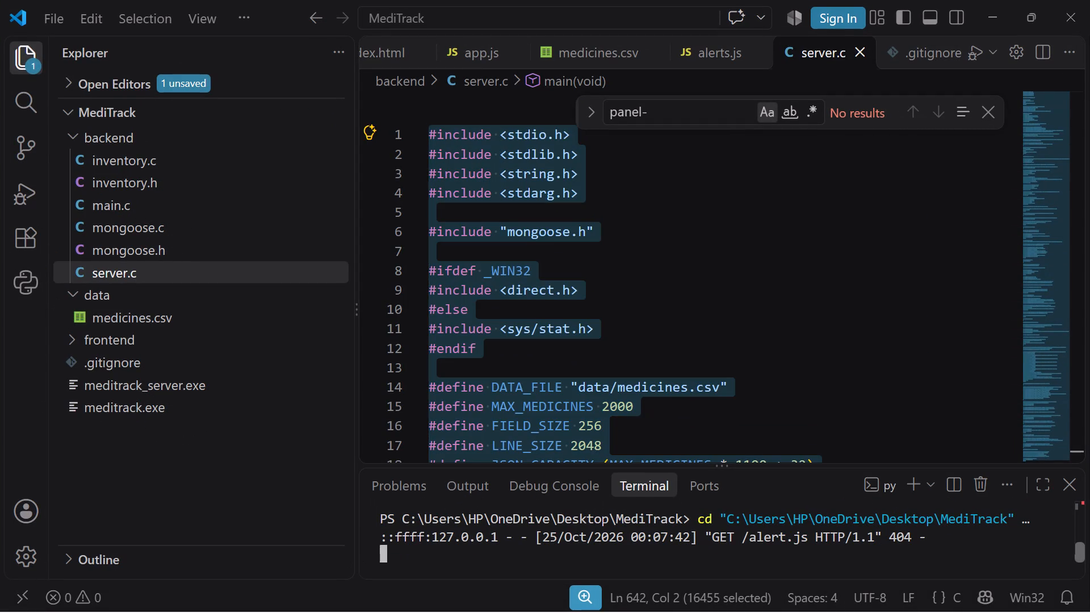
pyautogui.hotkey('ctrl', 'c')
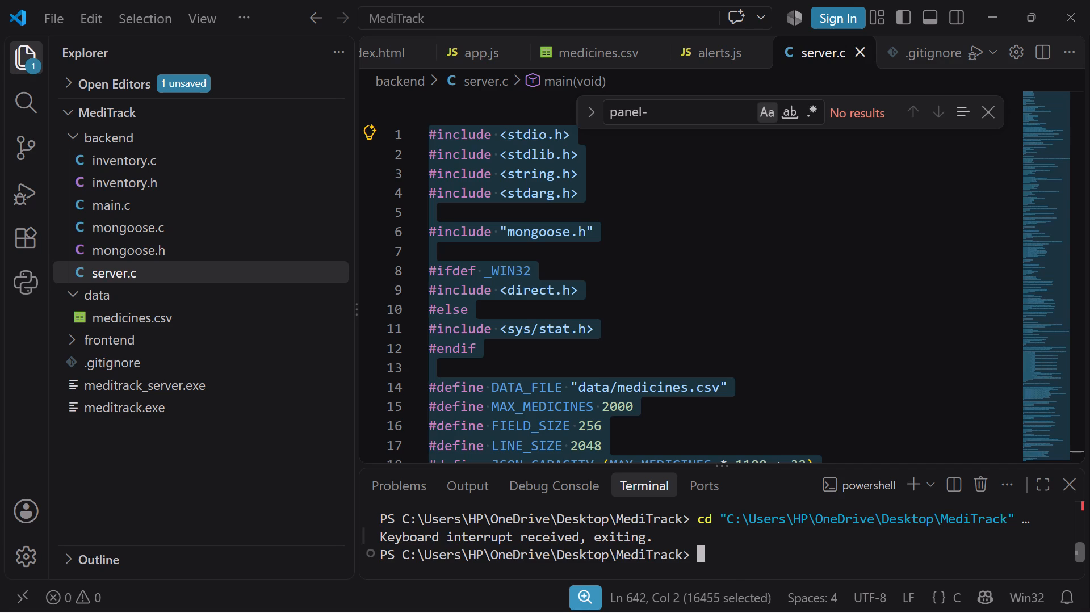
# View main.c from the backend folder and expand the project's frontend folder.
pyautogui.click(144, 138)
pyautogui.click(144, 138)
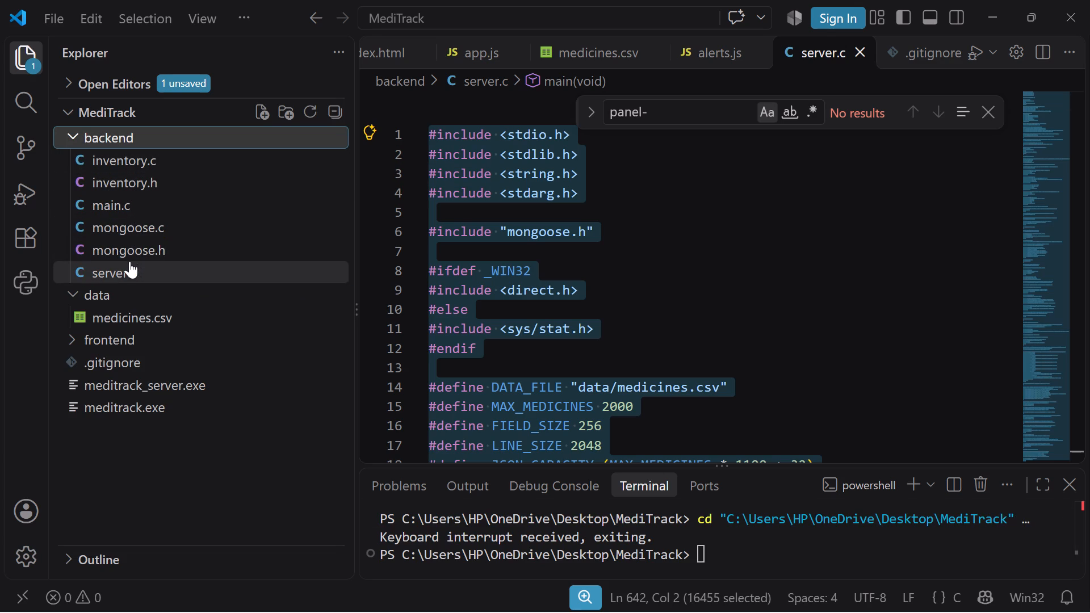
pyautogui.click(130, 209)
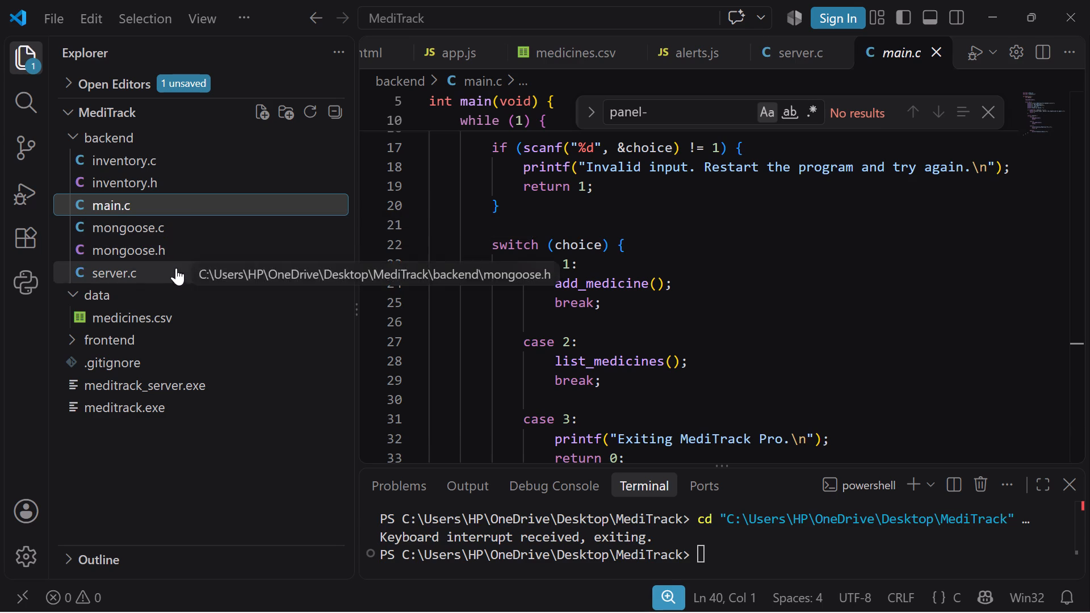
pyautogui.click(147, 334)
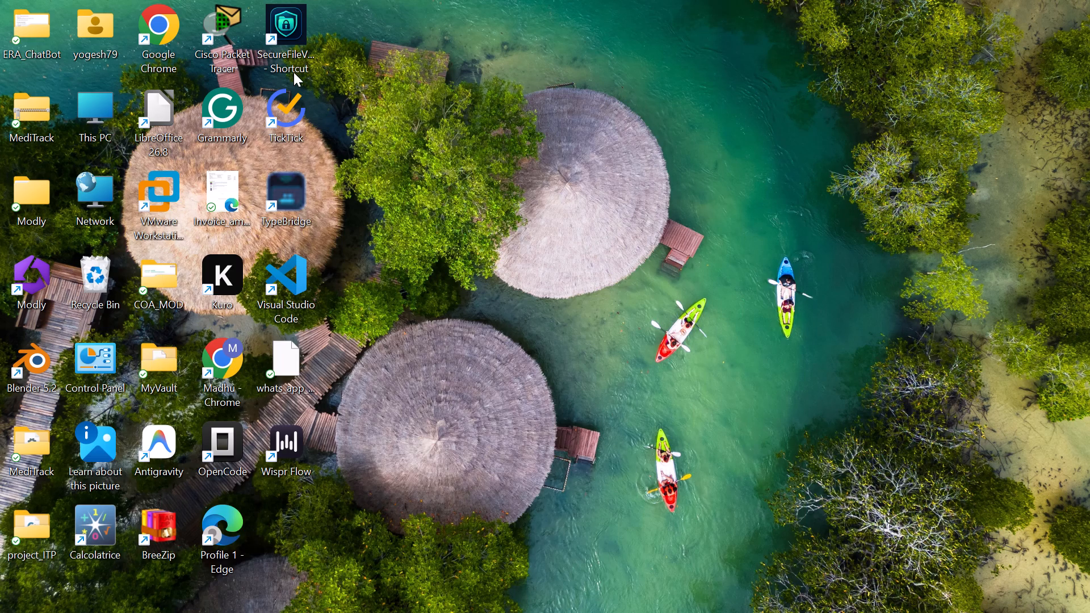
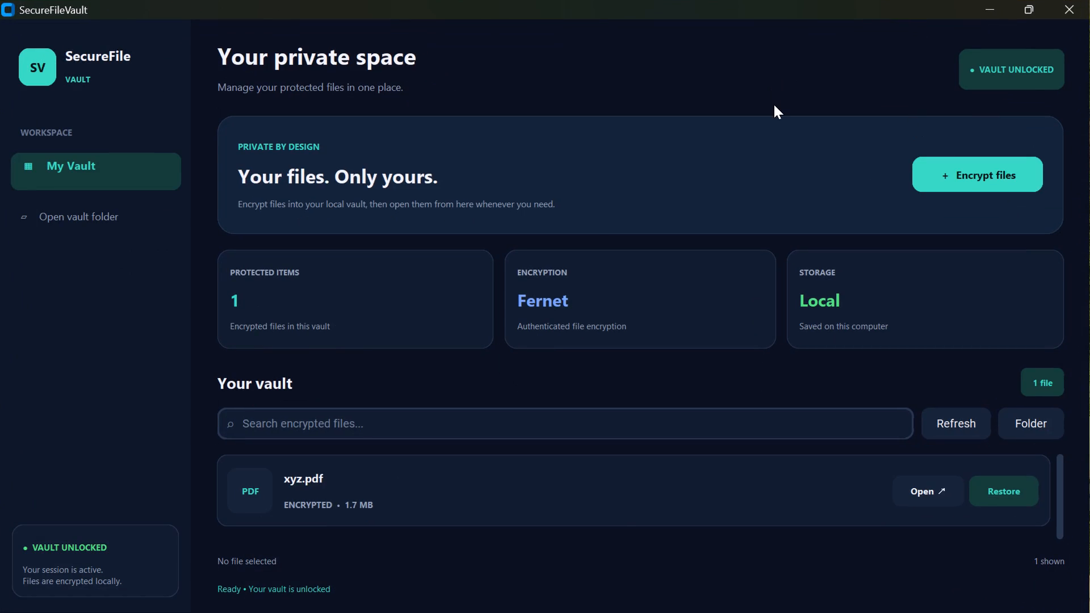
# Encrypt the text file "Ai codes 2" from the Documents folder into the vault.
pyautogui.scroll(-5, 774, 104)
pyautogui.scroll(-2, 732, 228)
pyautogui.click(978, 179)
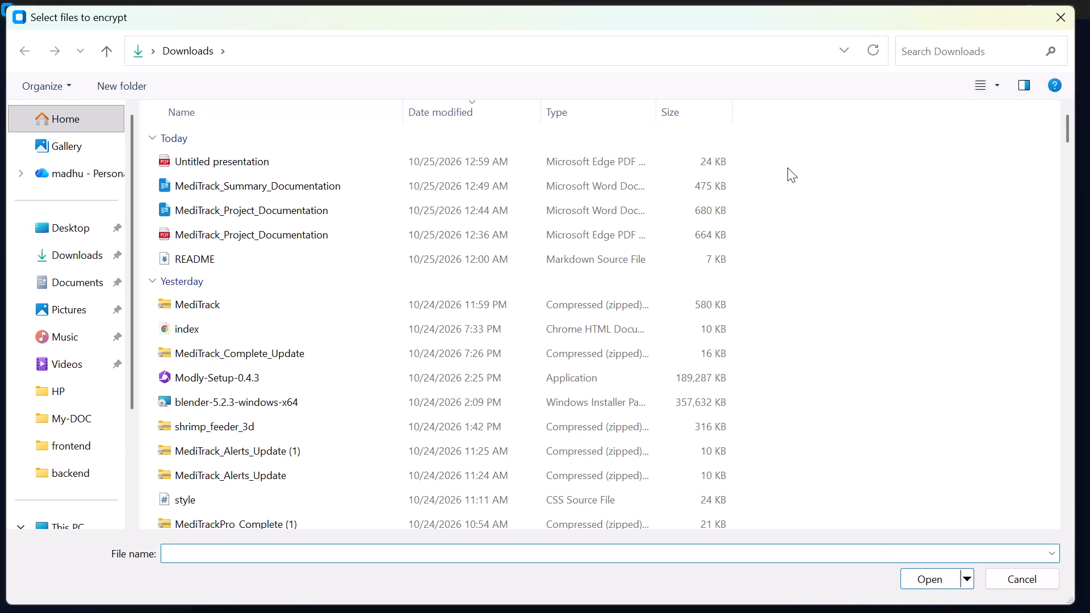
pyautogui.click(686, 158)
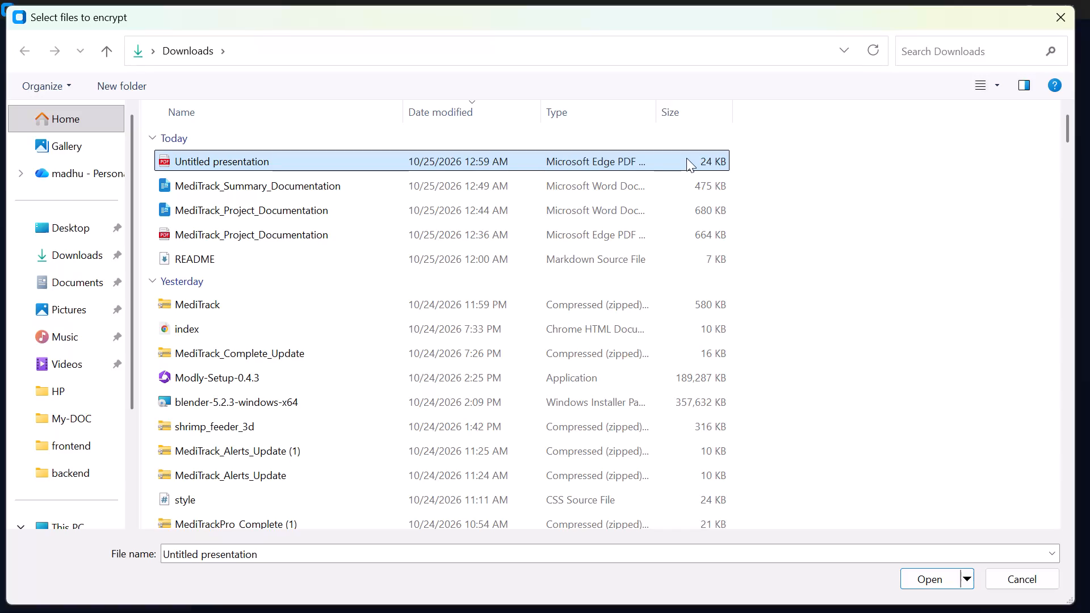
pyautogui.click(48, 268)
pyautogui.click(64, 295)
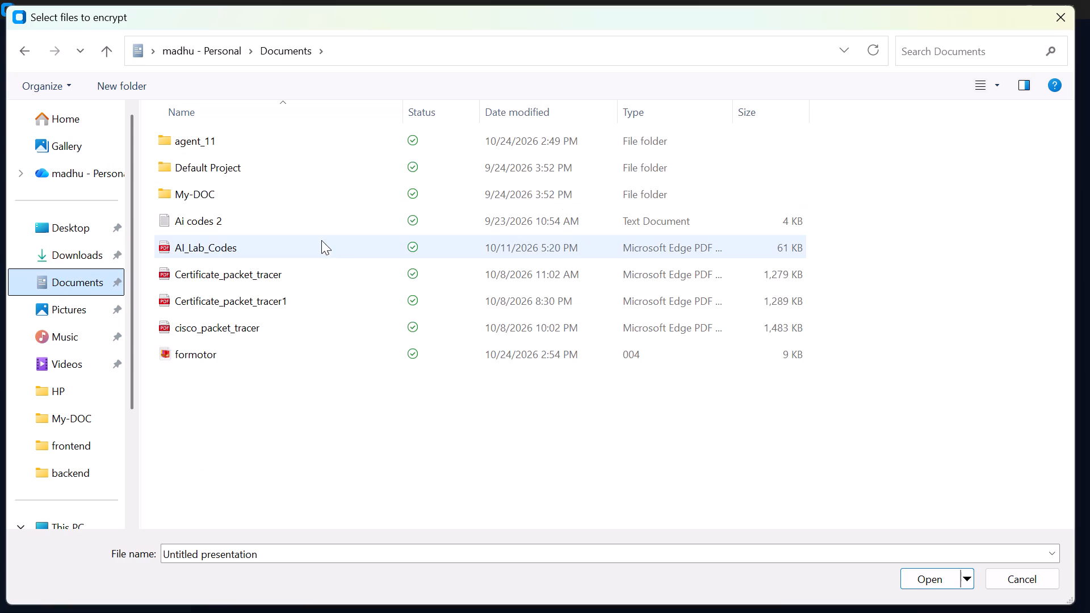
pyautogui.doubleClick(311, 224)
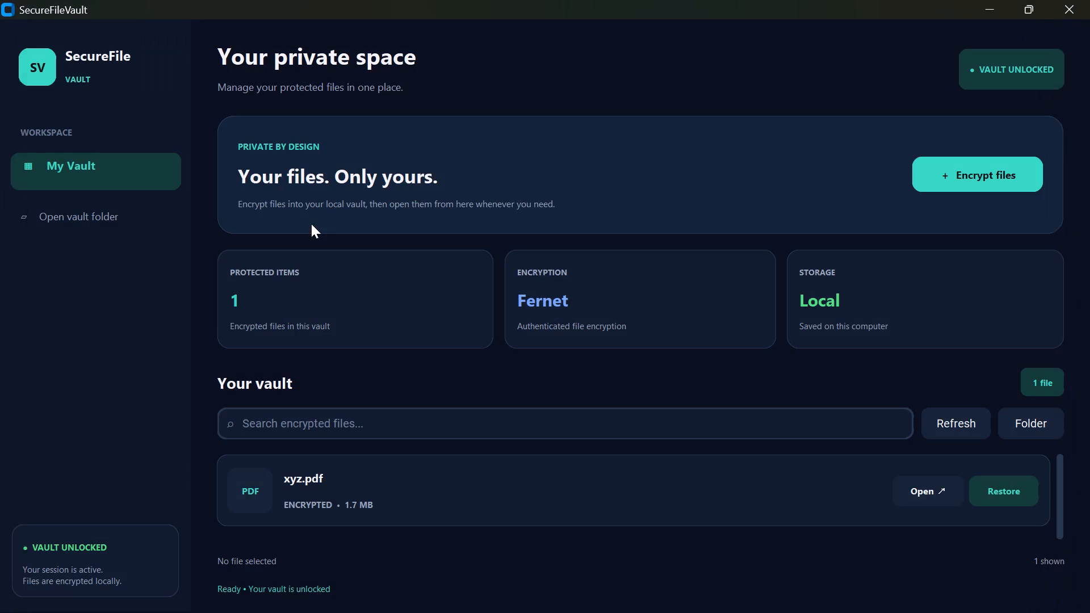
pyautogui.scroll(-3, 551, 399)
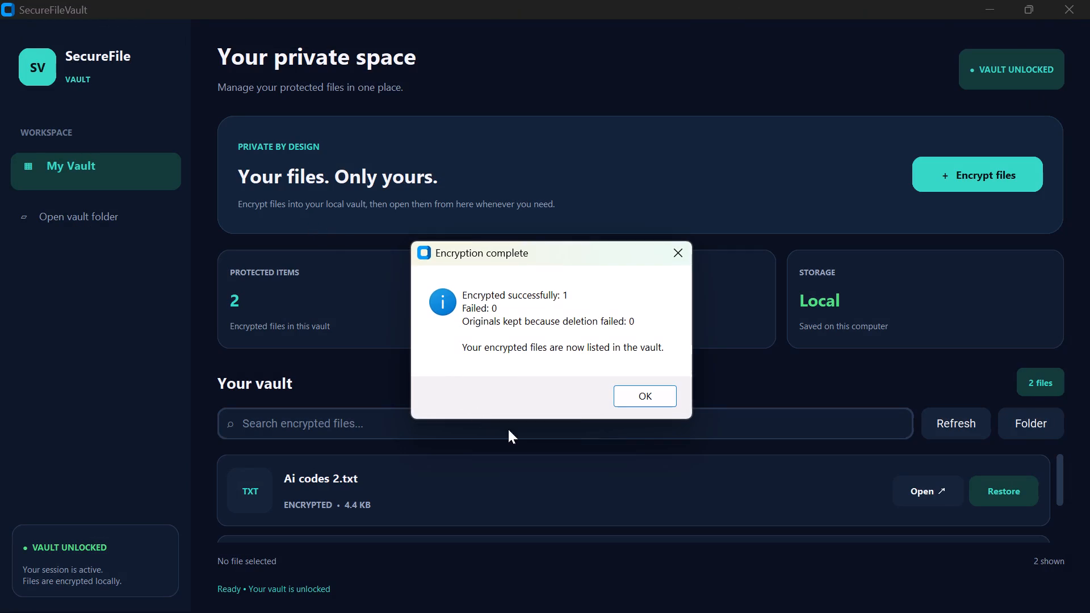
pyautogui.click(627, 399)
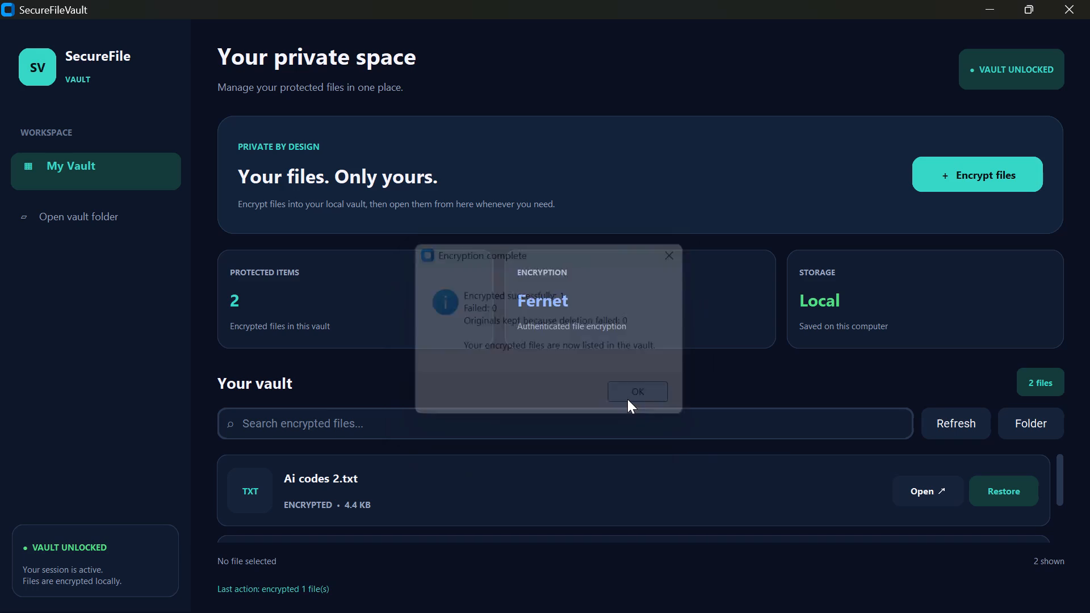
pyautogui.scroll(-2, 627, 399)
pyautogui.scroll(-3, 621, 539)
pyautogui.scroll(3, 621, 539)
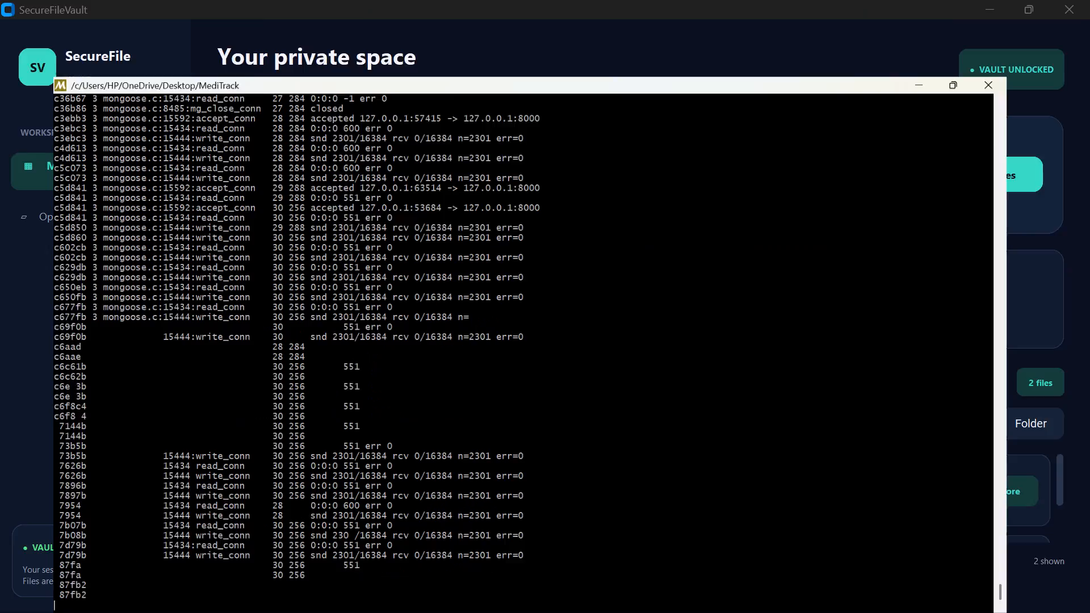
# Switch to the MediTrack dashboard in Chrome and review its Stock & Expiry Alerts and Medicine Database.
pyautogui.click(621, 539)
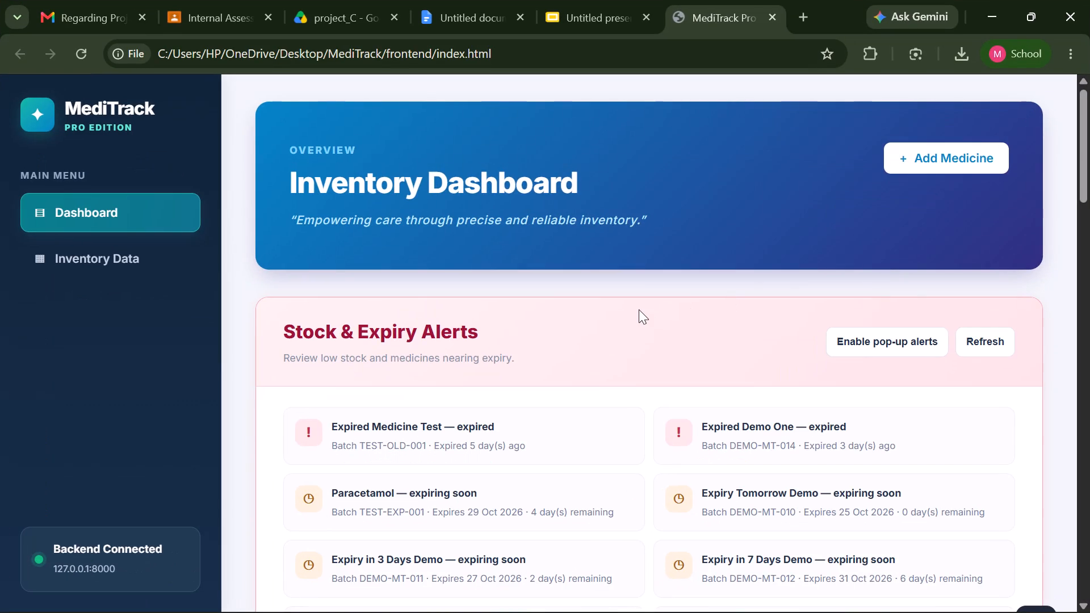
pyautogui.scroll(-3, 639, 309)
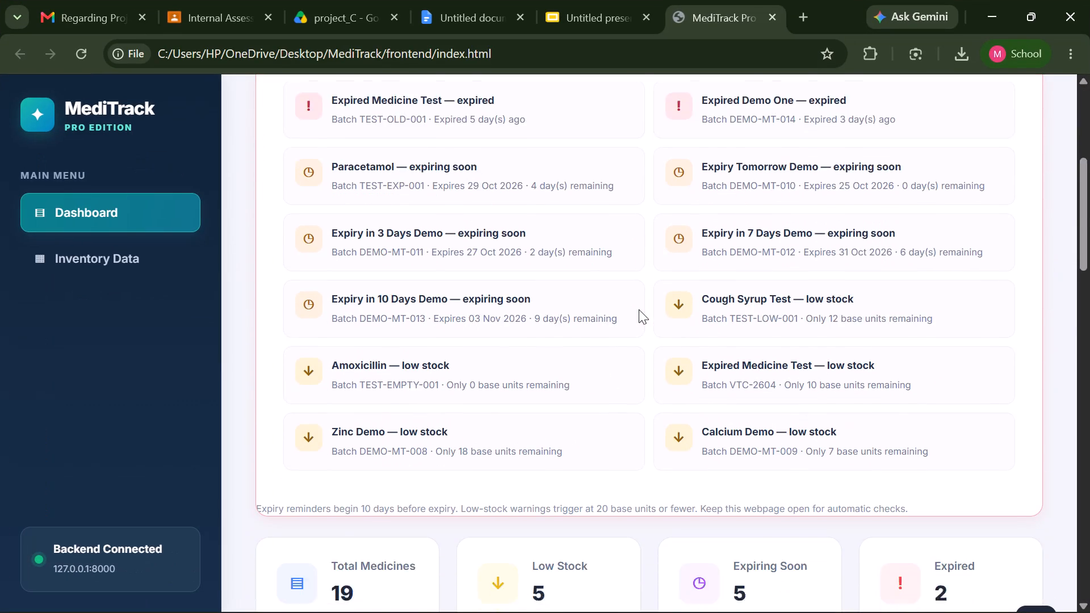
pyautogui.scroll(-2, 639, 309)
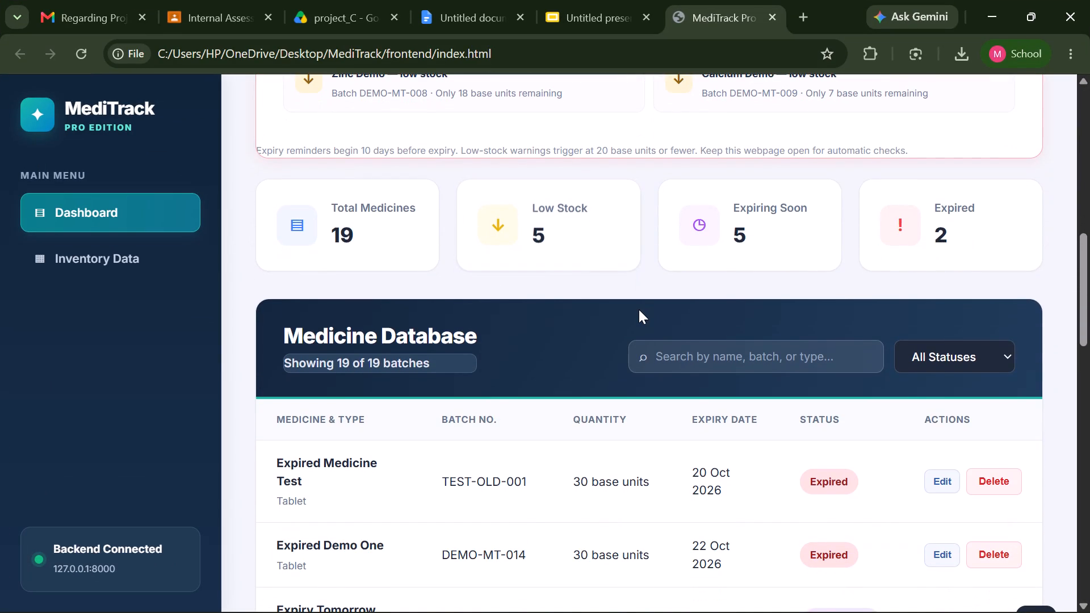
pyautogui.scroll(-4, 639, 309)
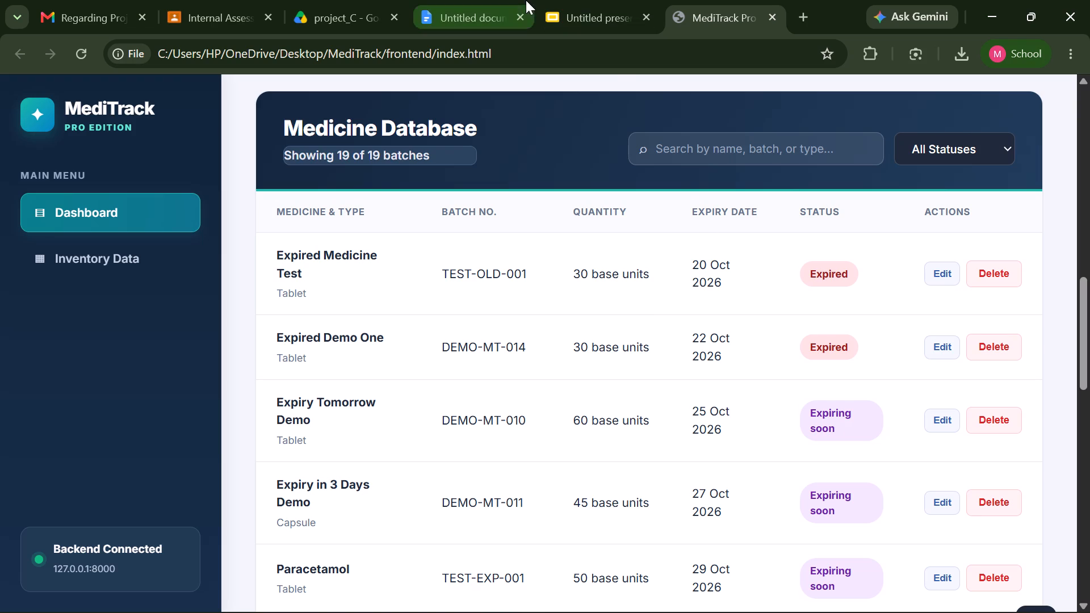
# Look at the untitled presentation with the GitHub link and bring up the untitled Google Docs document with the source code.
pyautogui.click(580, 0)
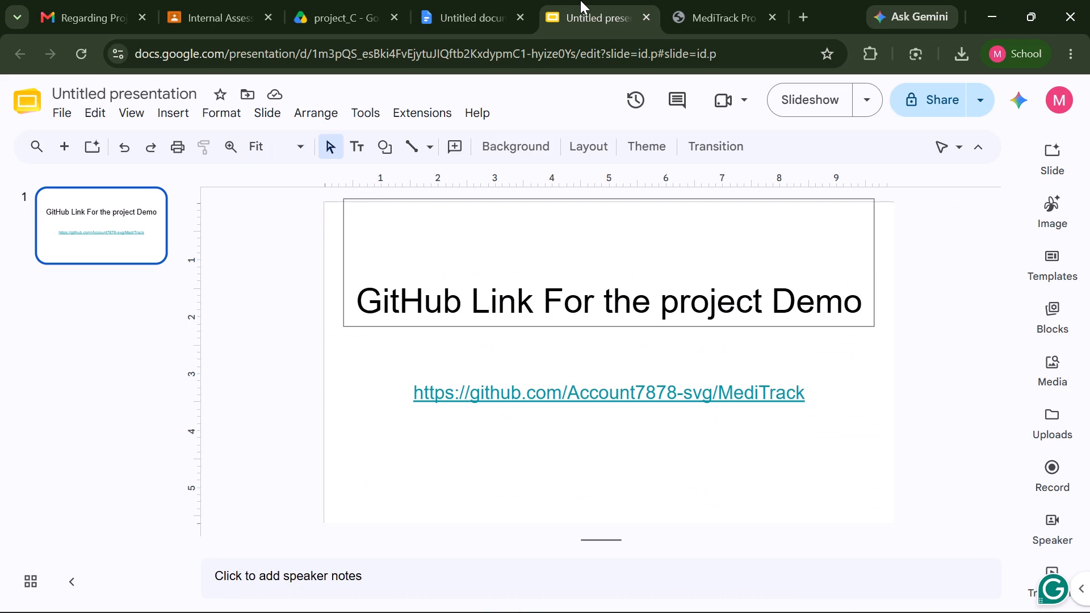
pyautogui.click(501, 0)
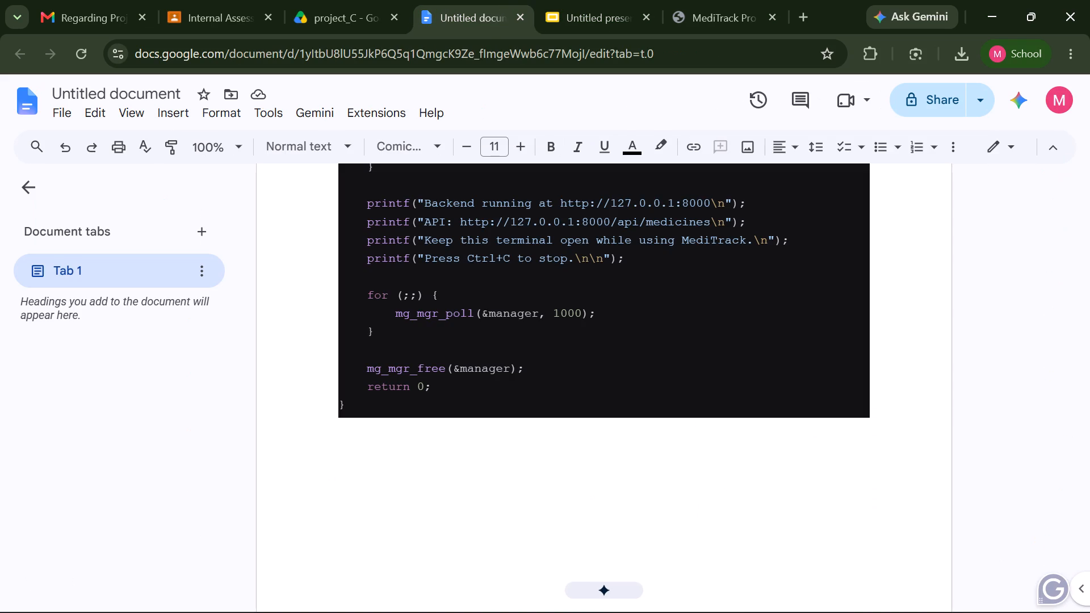
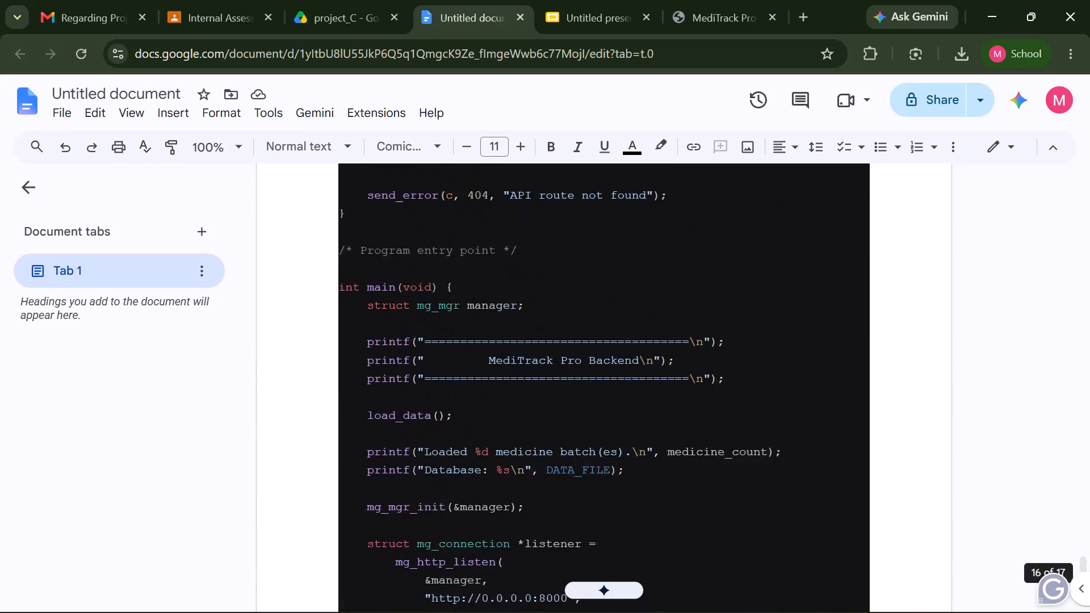
# Examine the end of the source code on the last pages of the untitled document.
pyautogui.scroll(-11, 552, 337)
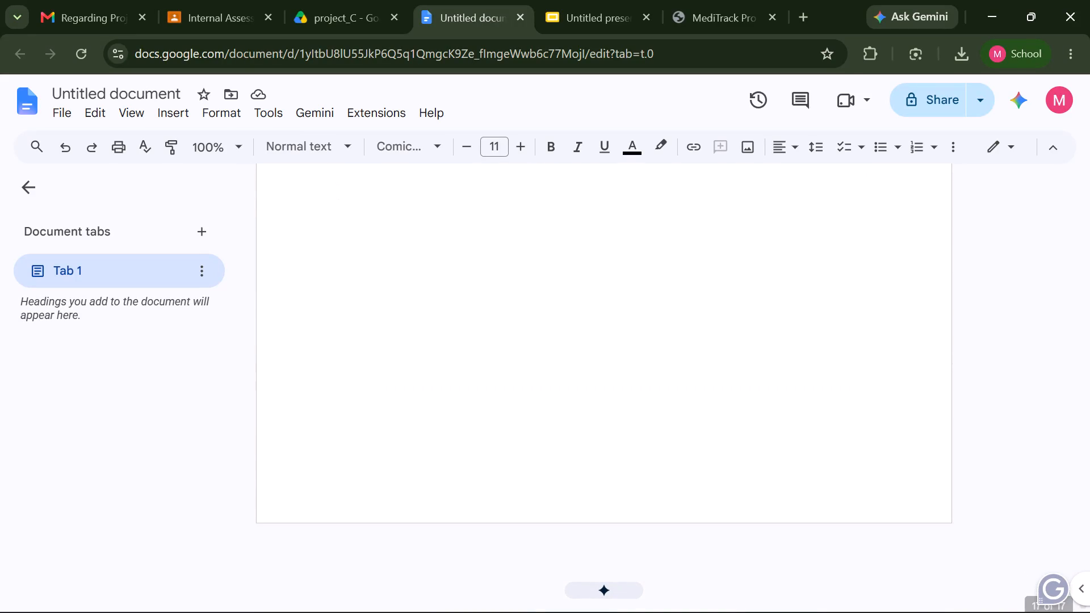
pyautogui.scroll(3, 468, 277)
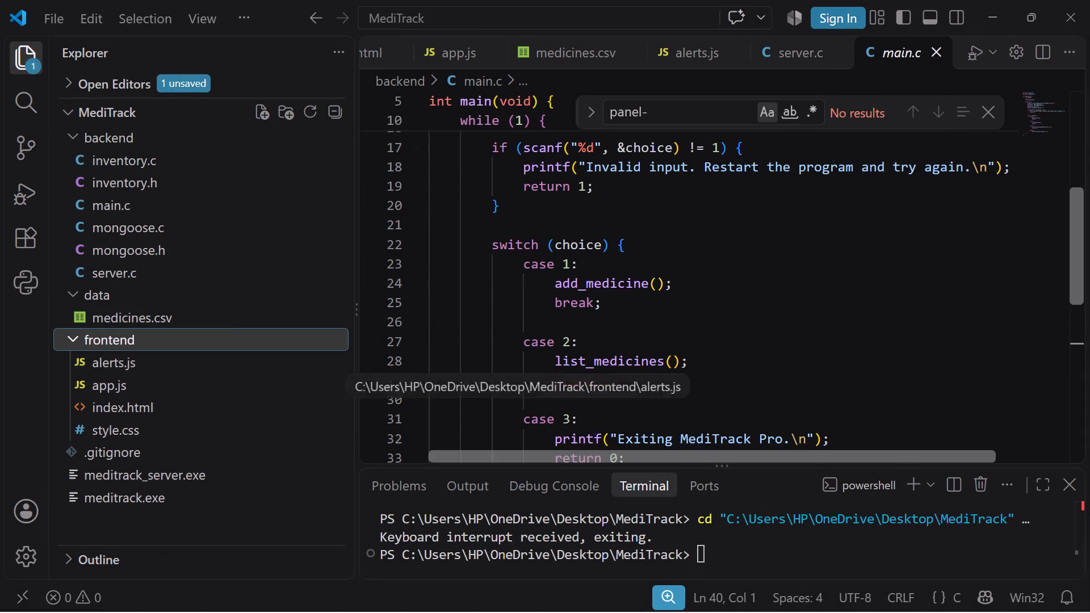
# Switch to Visual Studio Code and open main.c from the MediTrack backend folder.
pyautogui.click(195, 212)
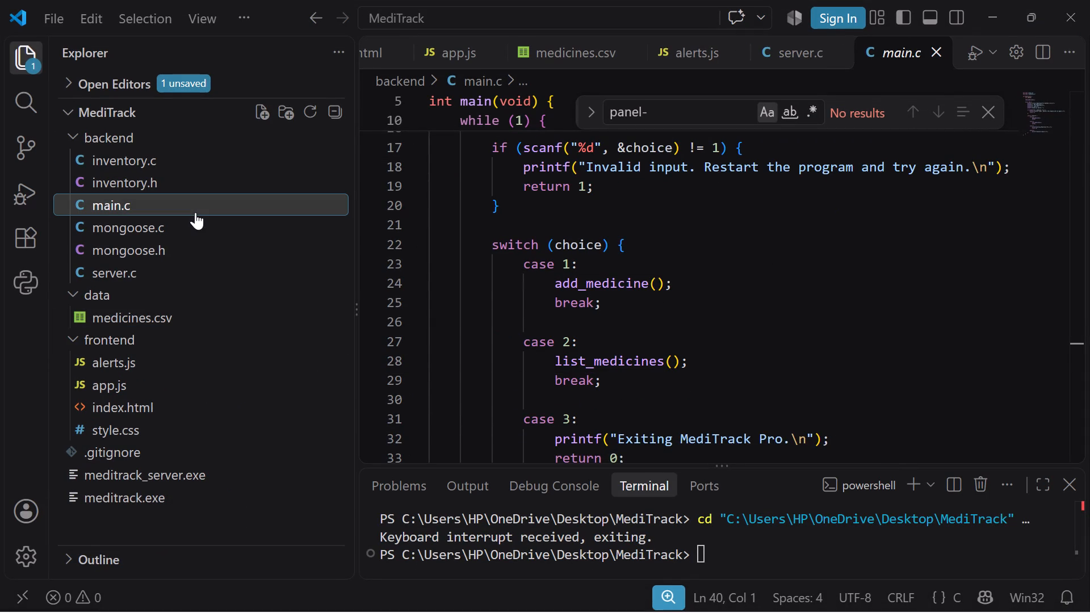
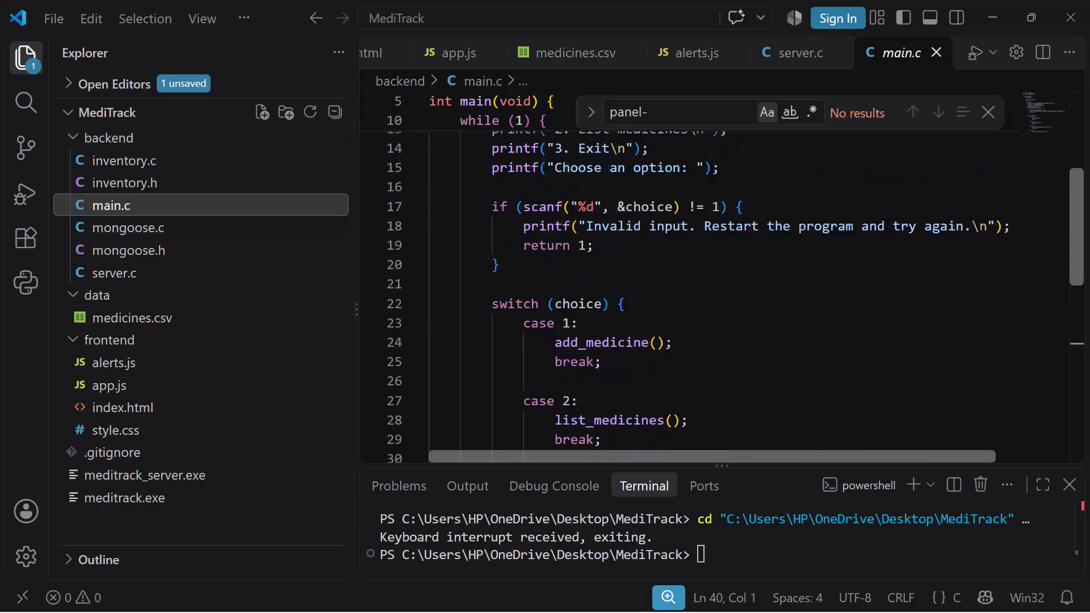
# Compare main.c from the backend folder with the source code on the last pages of the untitled Google Docs document.
pyautogui.scroll(6, 557, 222)
pyautogui.scroll(-8, 557, 222)
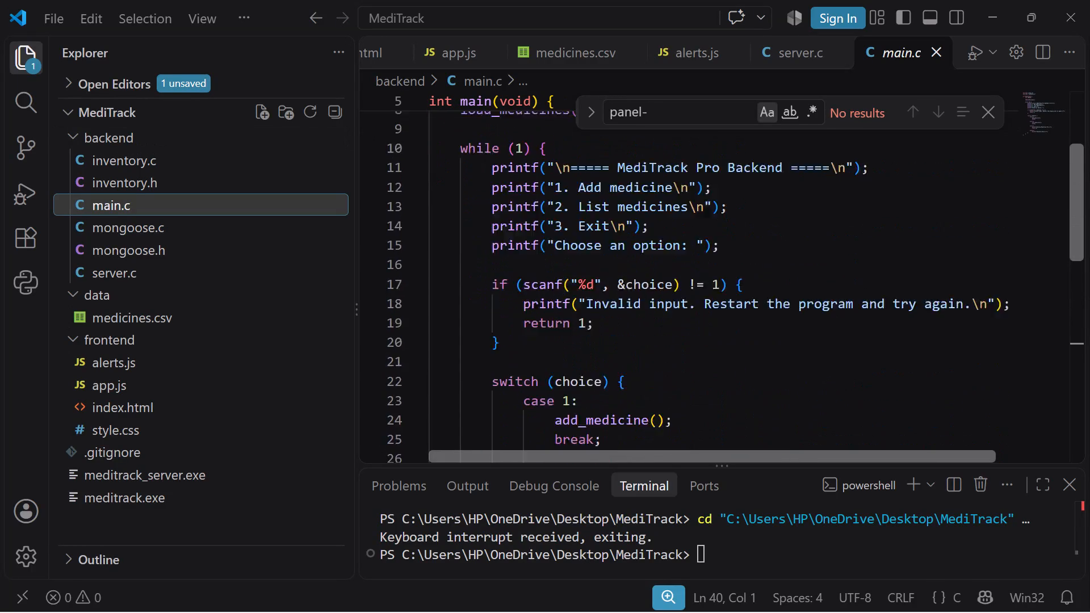
pyautogui.scroll(-6, 557, 222)
pyautogui.scroll(1, 557, 222)
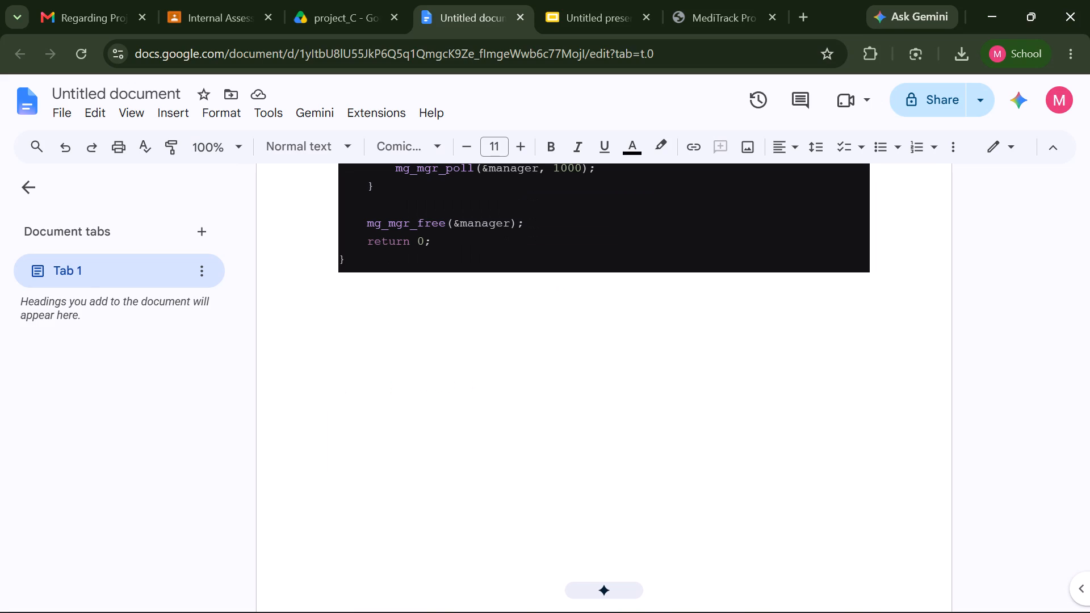
pyautogui.scroll(7, 690, 422)
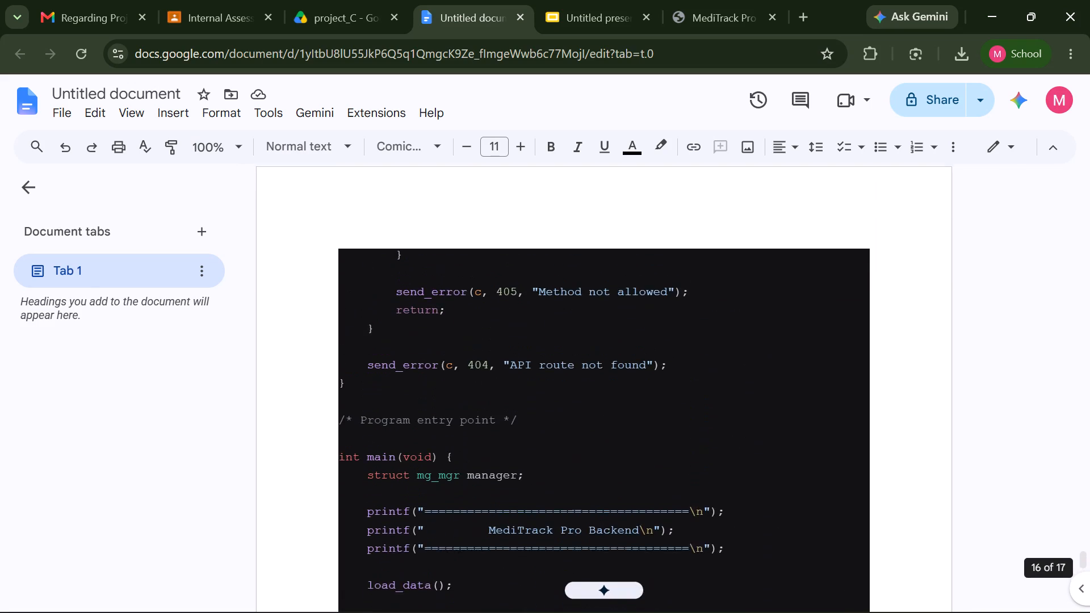
pyautogui.scroll(3, 690, 422)
pyautogui.scroll(-13, 690, 422)
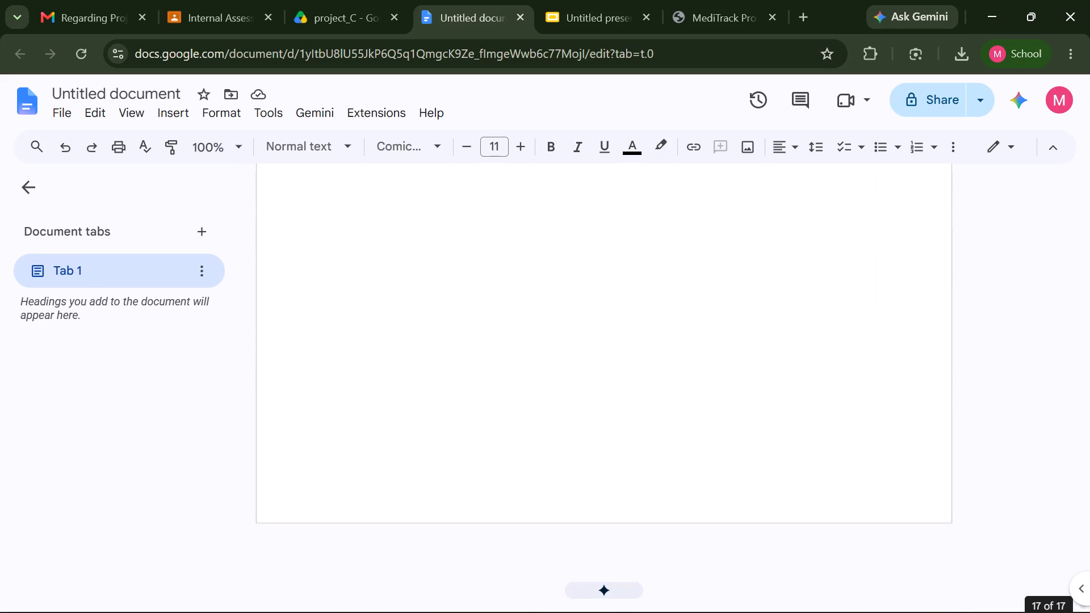
pyautogui.scroll(2, 690, 422)
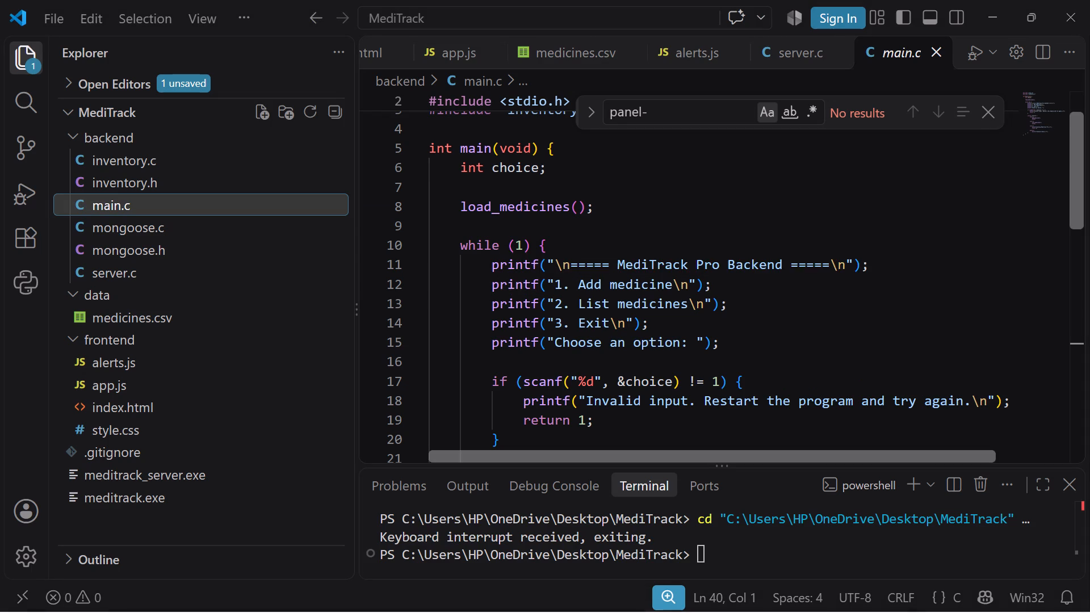
pyautogui.scroll(1, 452, 186)
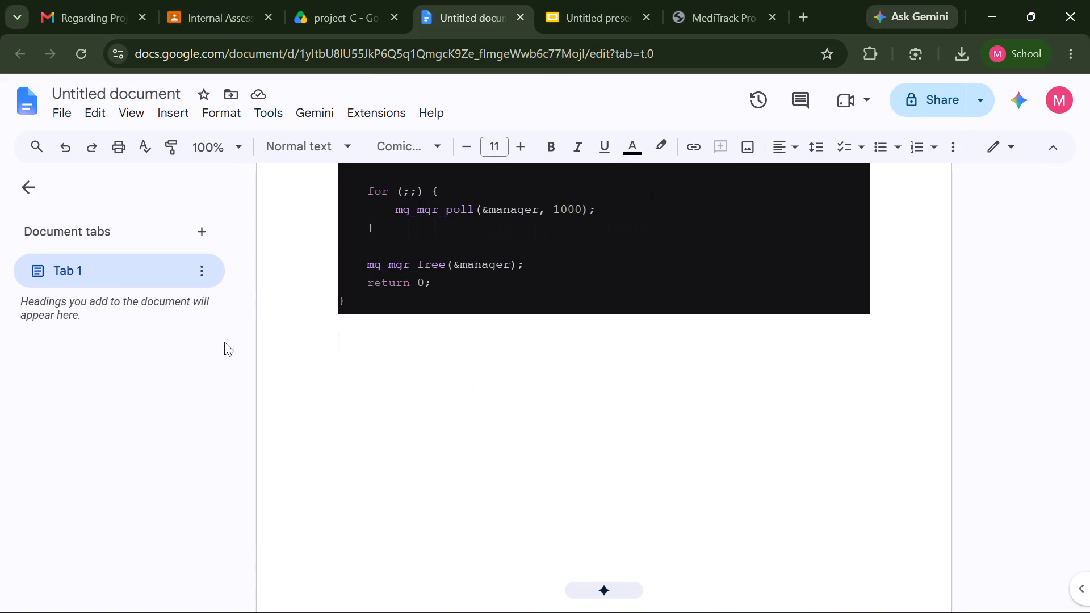
pyautogui.scroll(13, 299, 286)
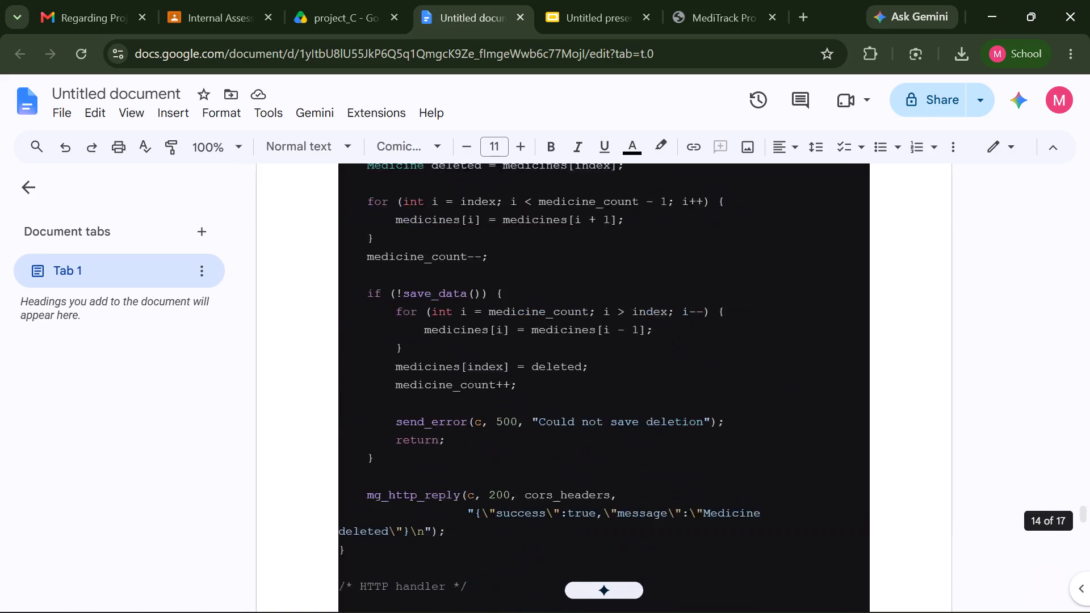
pyautogui.scroll(15, 299, 286)
pyautogui.scroll(7, 299, 286)
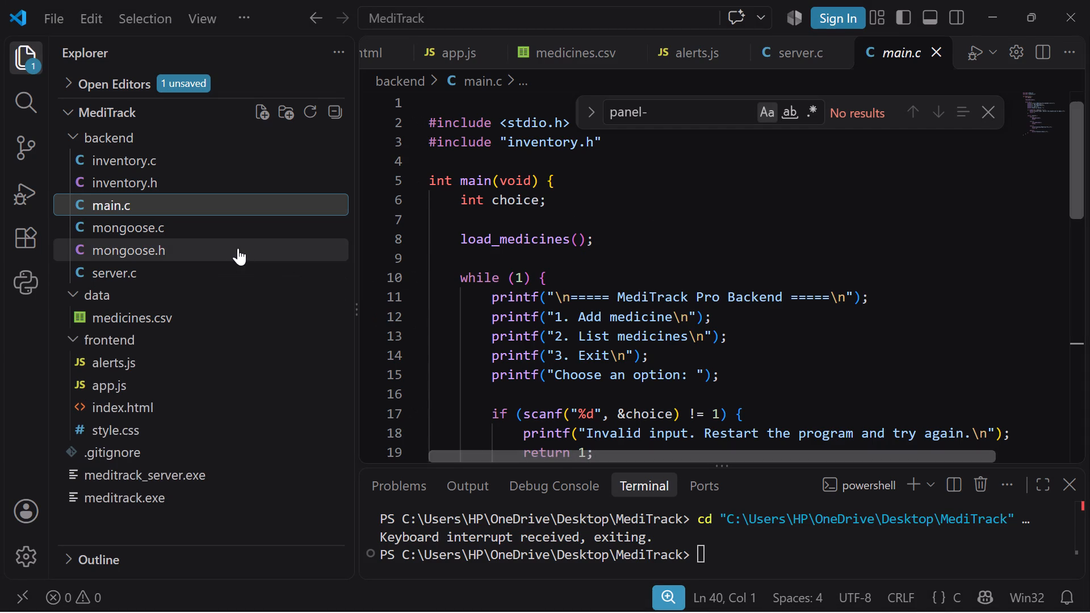
# In Visual Studio Code, open server.c from the backend folder, clear its text selection and narrow the file explorer sidebar.
pyautogui.click(229, 275)
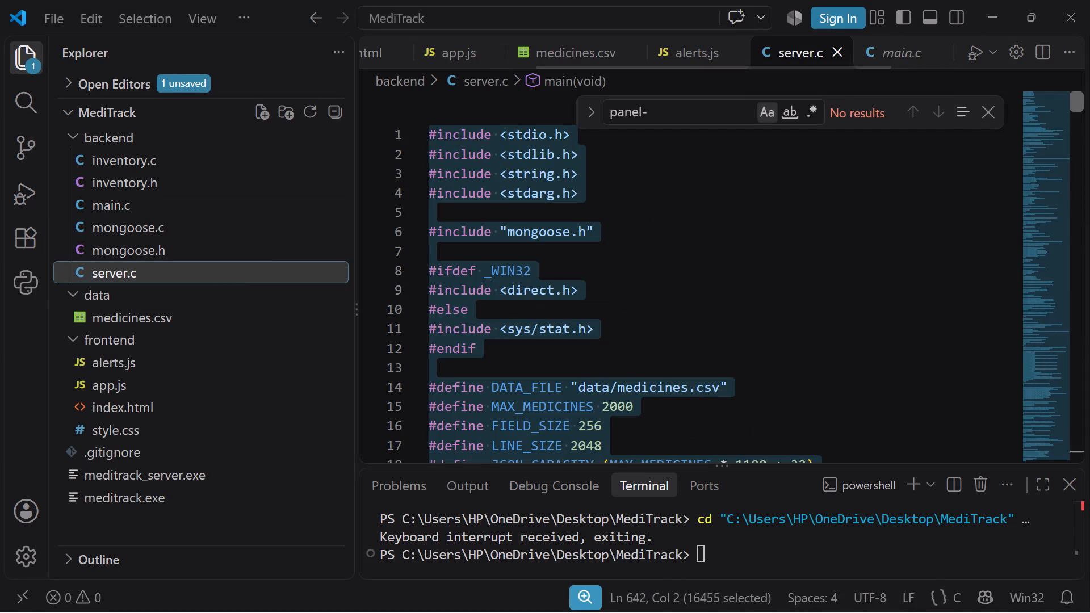
pyautogui.click(536, 272)
pyautogui.scroll(-1, 536, 272)
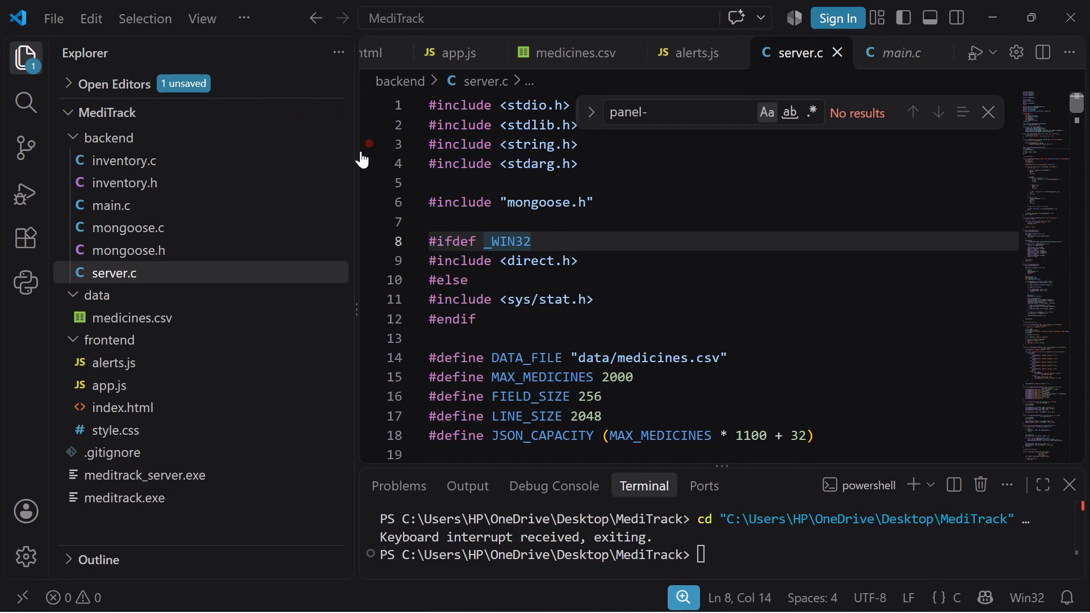
pyautogui.moveTo(355, 153); pyautogui.dragTo(221, 149)
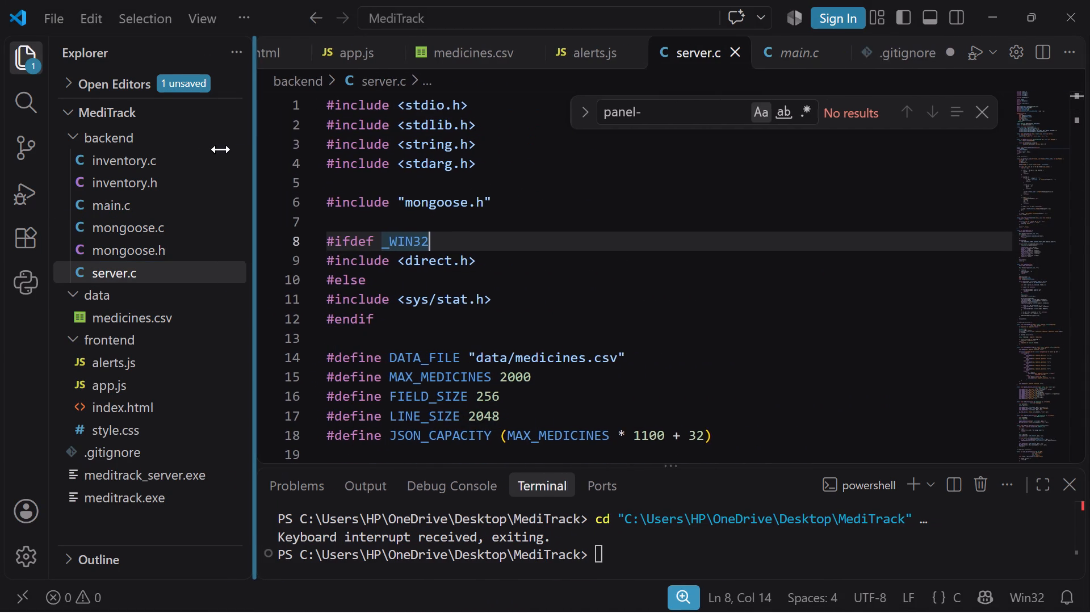
pyautogui.moveTo(221, 149); pyautogui.dragTo(174, 153)
# Save server.c.
pyautogui.hotkey('ctrl', 's')
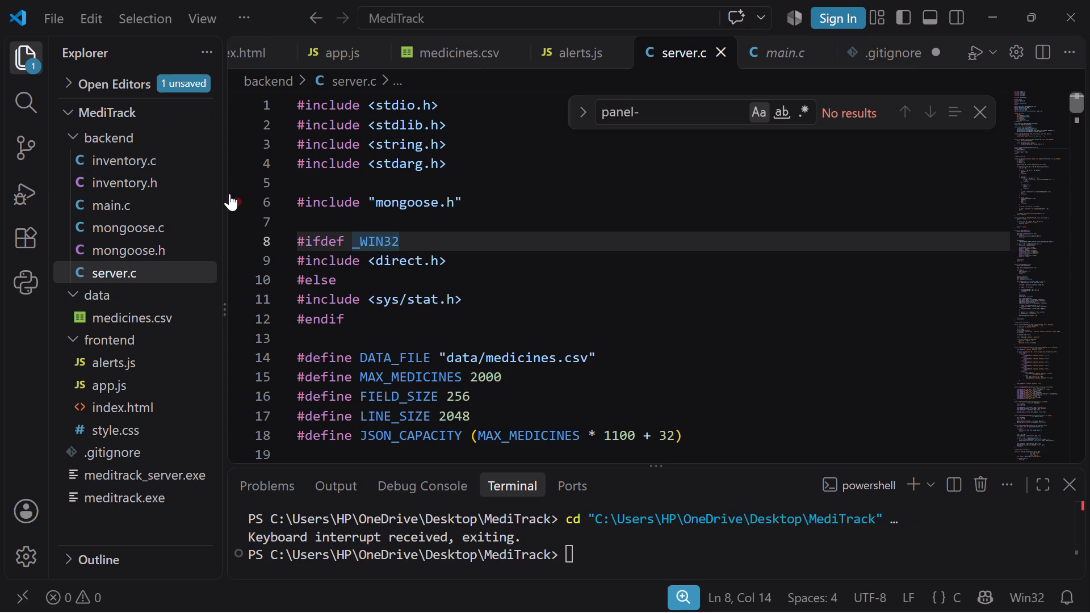
pyautogui.hotkey('ctrl', 's')
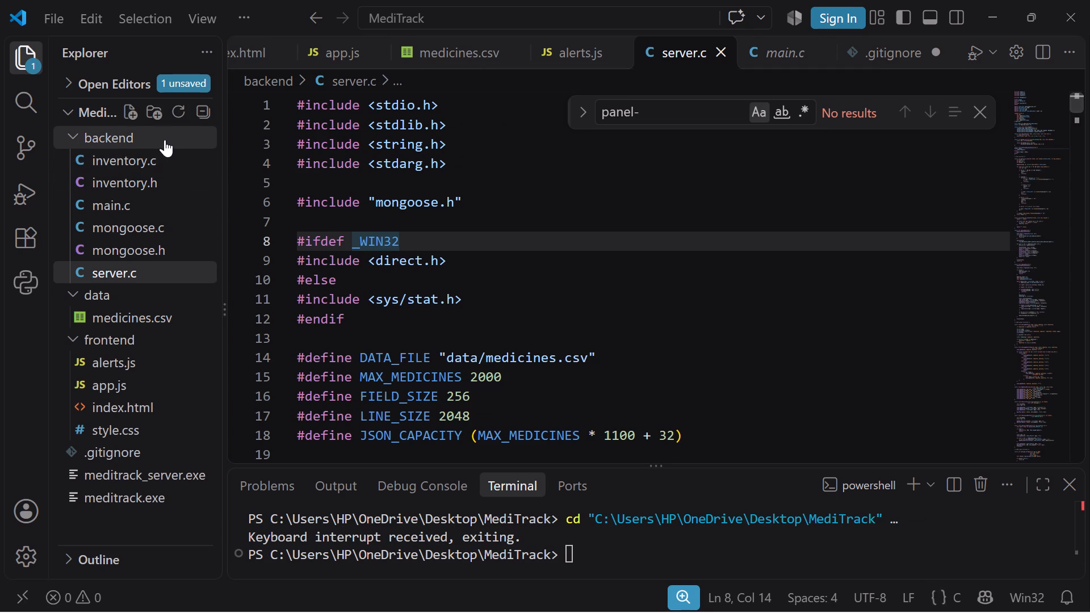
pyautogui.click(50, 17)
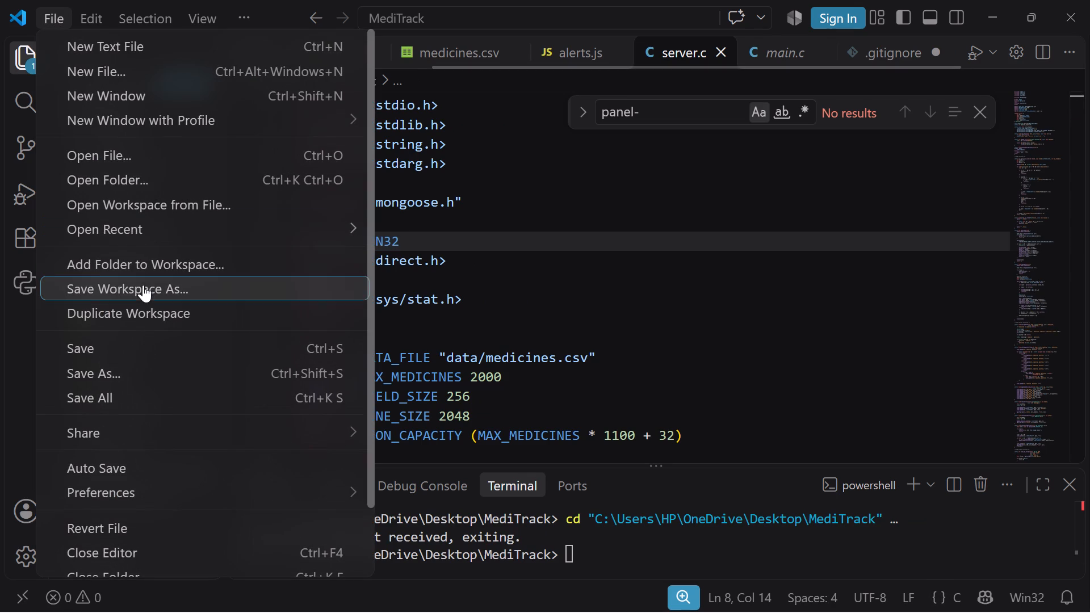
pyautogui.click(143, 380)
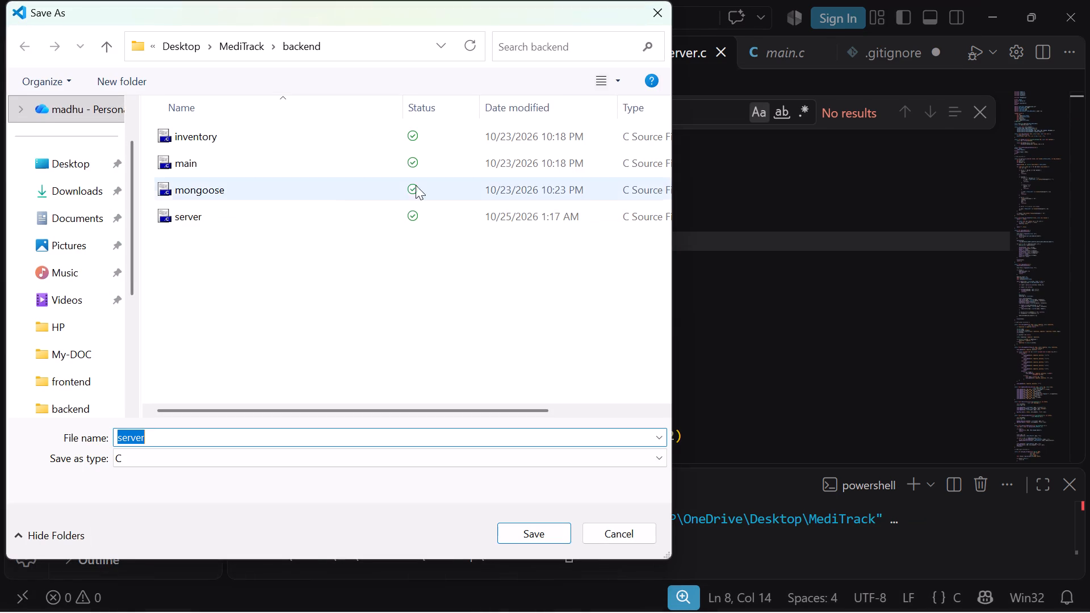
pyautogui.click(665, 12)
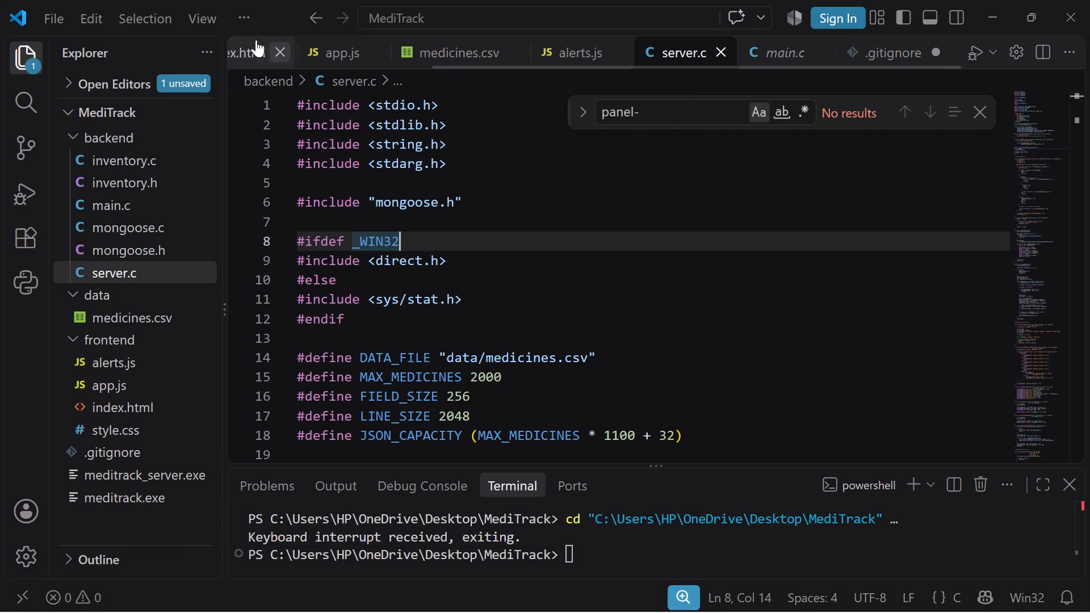
# Save all open files in the MediTrack project.
pyautogui.click(72, 15)
pyautogui.click(66, 15)
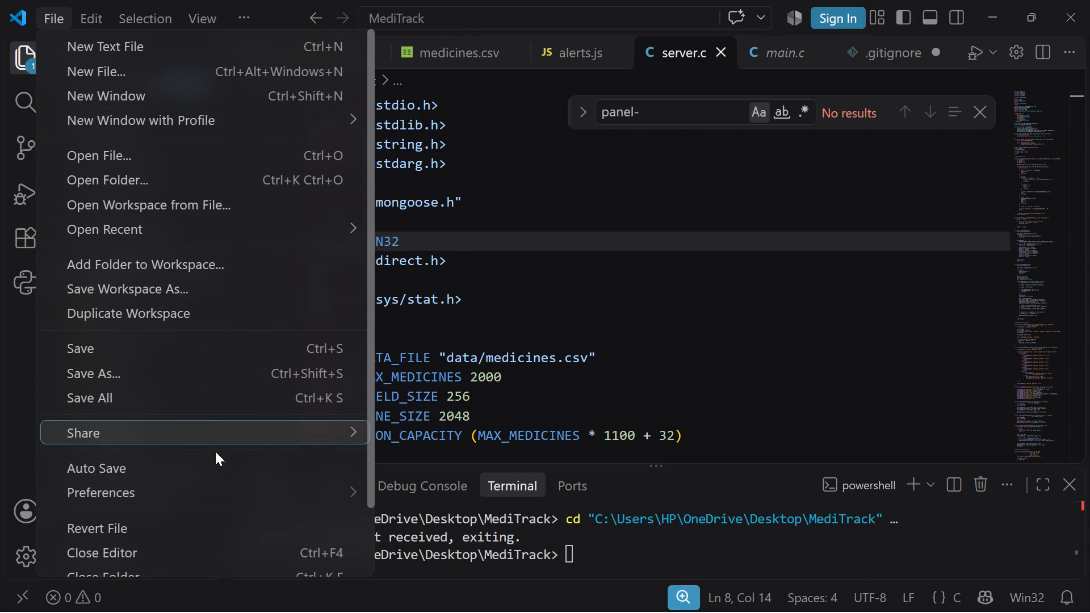
pyautogui.click(187, 398)
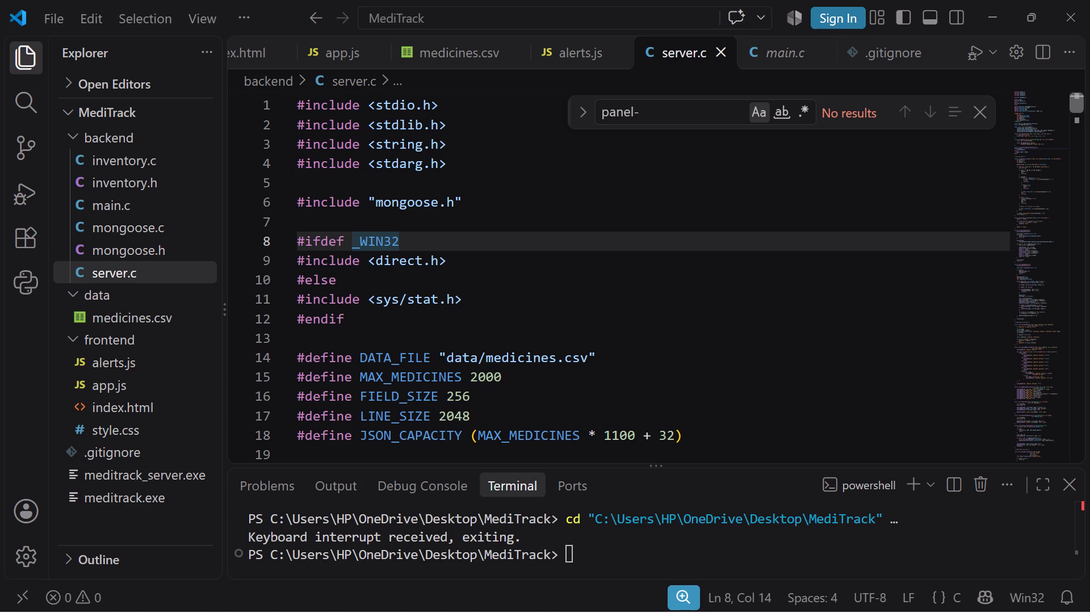
pyautogui.click(451, 271)
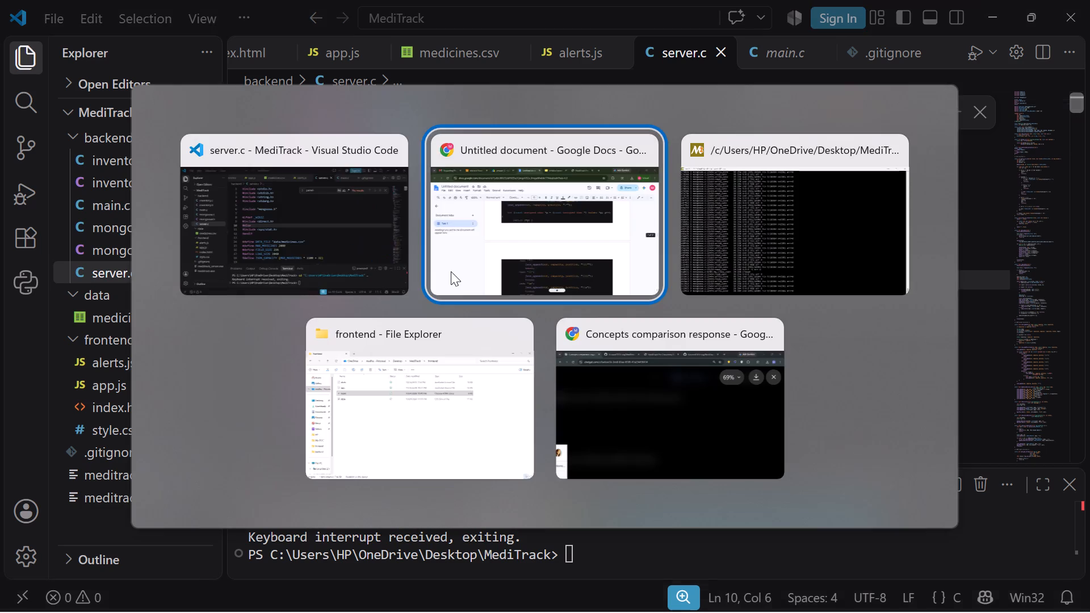
# Switch to the Chrome window with the ChatGPT conversation and reload its MediTrack Pro page at 127.0.0.1:5500.
pyautogui.click(409, 0)
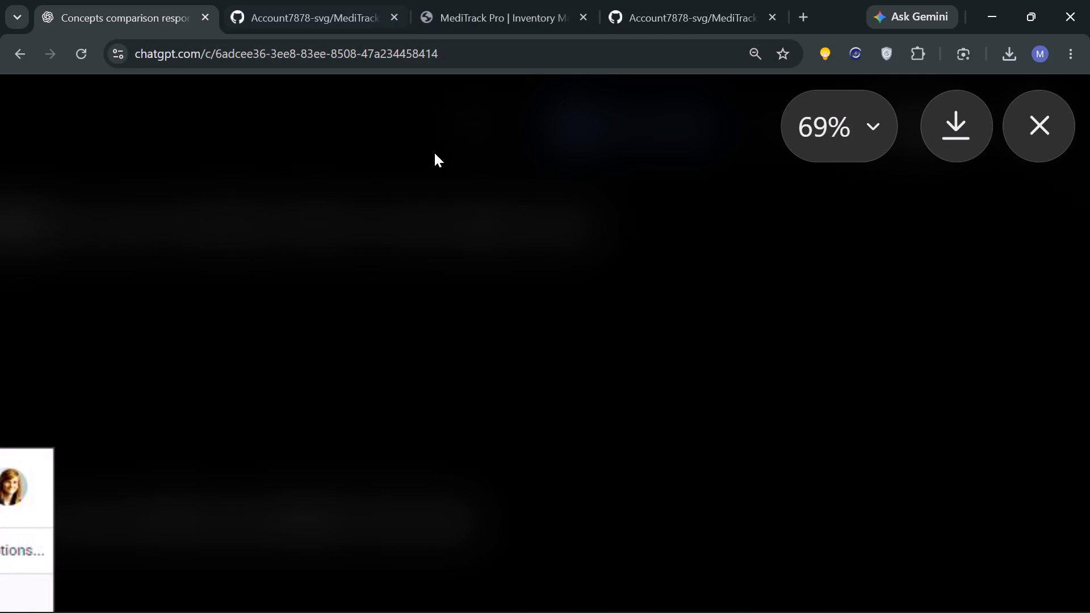
pyautogui.click(523, 0)
pyautogui.click(75, 50)
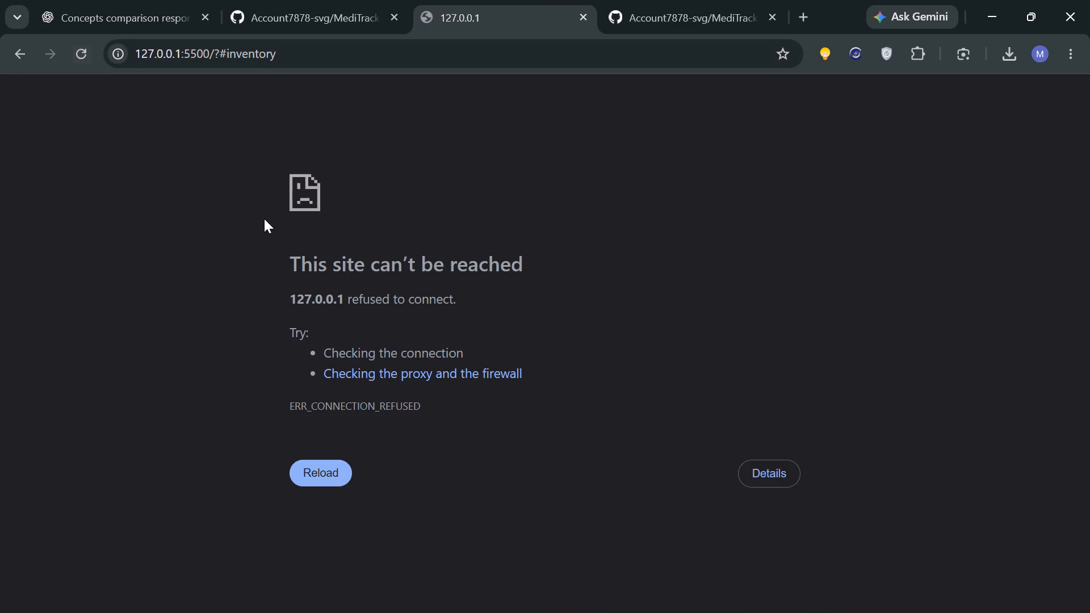
pyautogui.click(301, 462)
# In the Visual Studio Code terminal, rerun py -m http.server 5500 --directory frontend from the MediTrack folder to start the frontend server.
pyautogui.click(611, 545)
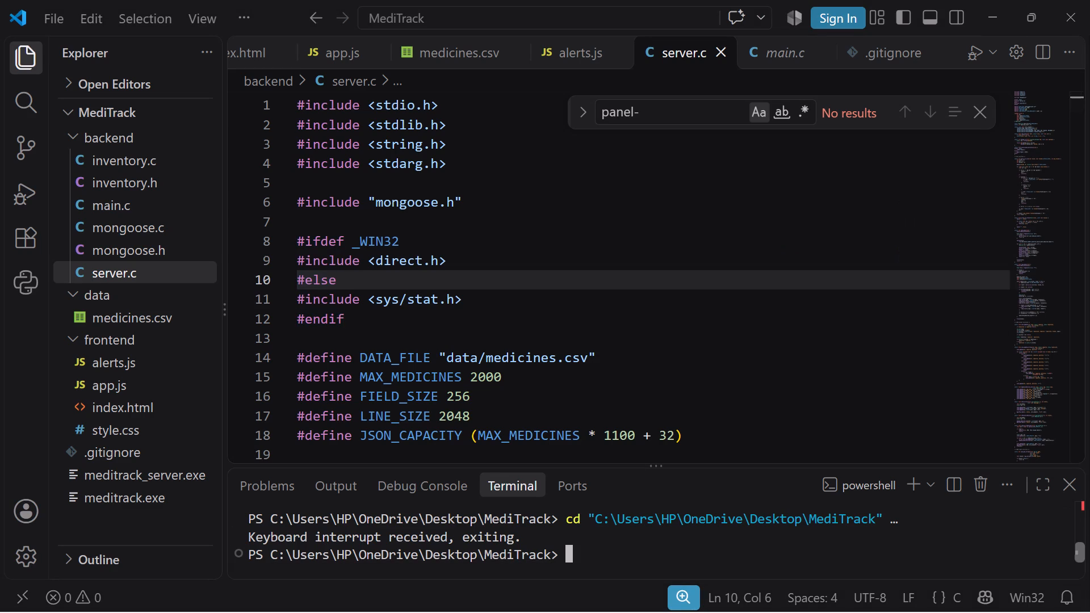
pyautogui.press('Up')
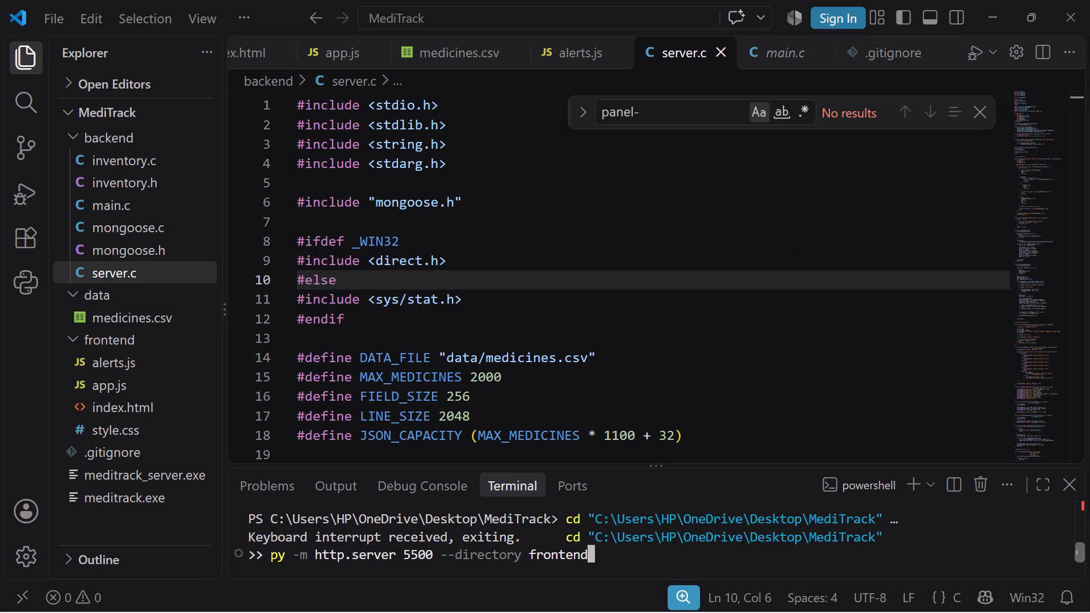
pyautogui.press('Return')
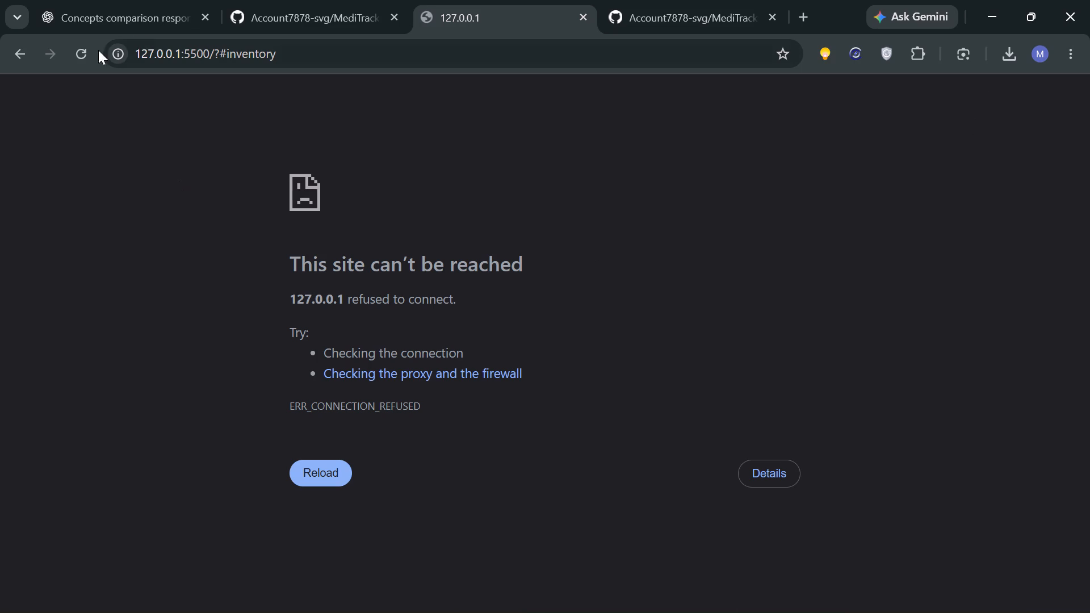
# Back in Chrome, reload the local MediTrack Pro page and check the inventory dashboard and its stock and expiry alerts.
pyautogui.click(85, 52)
pyautogui.scroll(2, 232, 164)
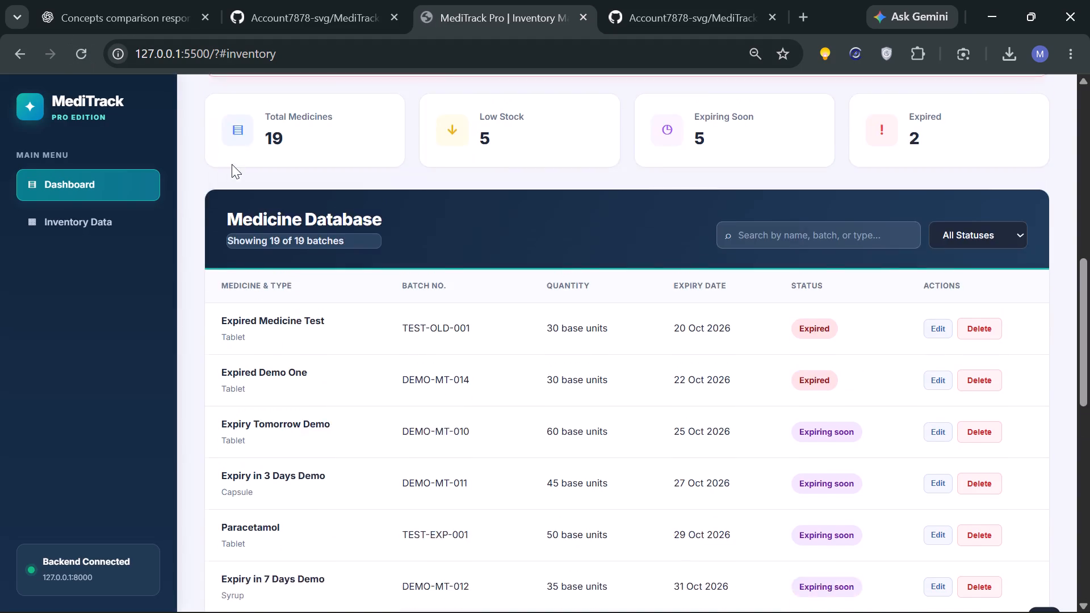
pyautogui.scroll(5, 321, 188)
pyautogui.scroll(-1, 321, 188)
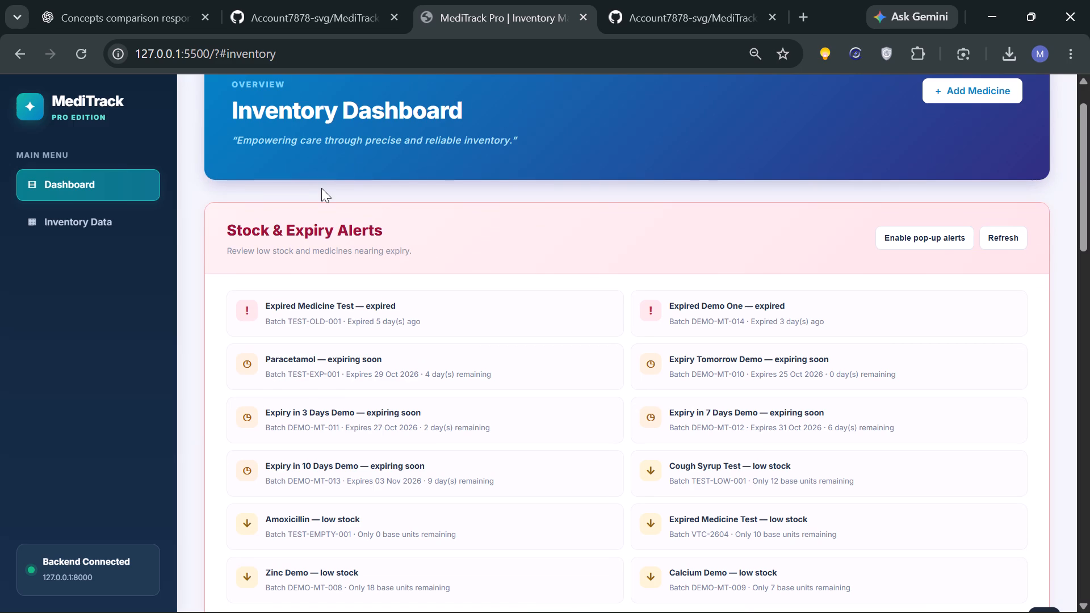
pyautogui.click(169, 0)
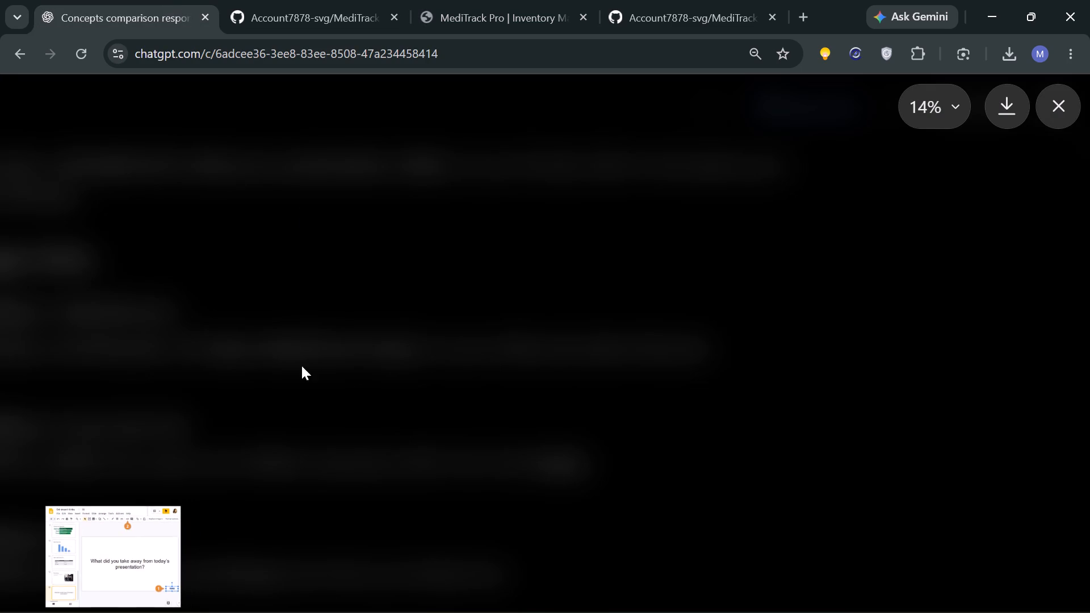
pyautogui.moveTo(136, 549); pyautogui.dragTo(261, 463)
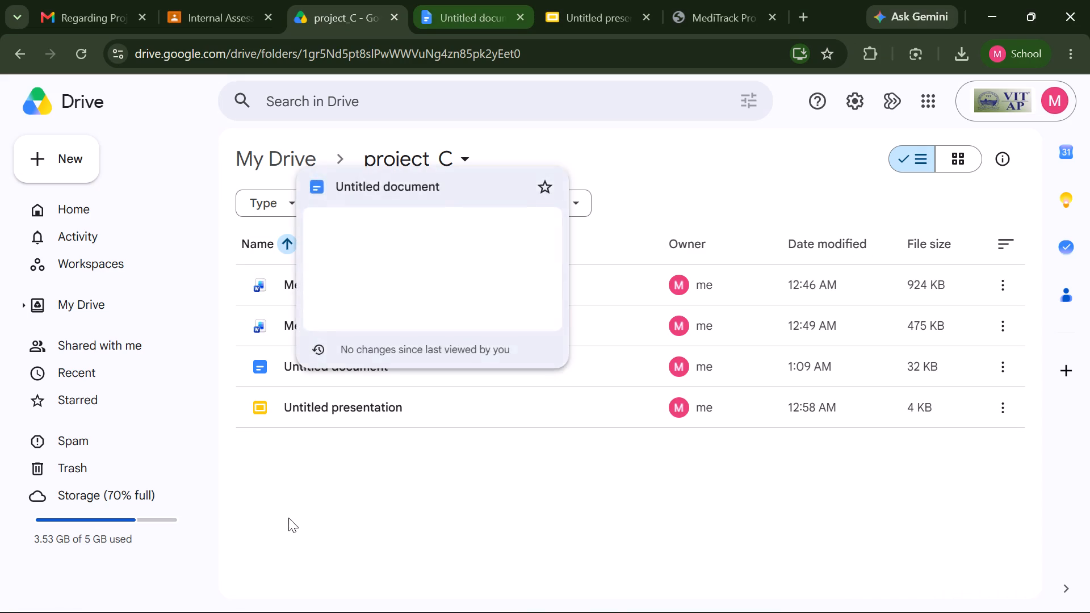
pyautogui.click(485, 0)
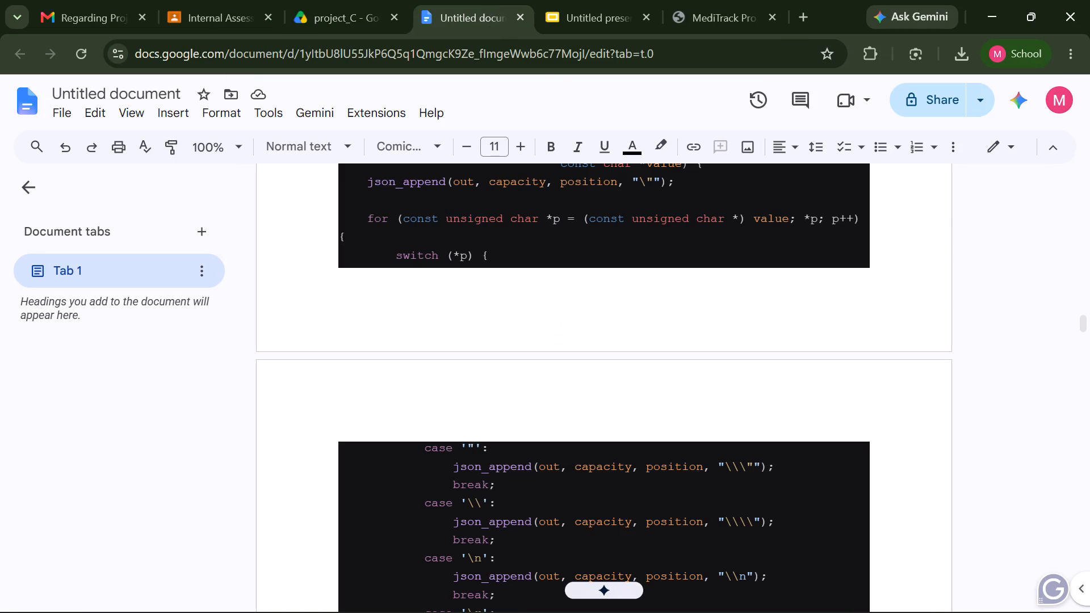
pyautogui.scroll(-18, 526, 274)
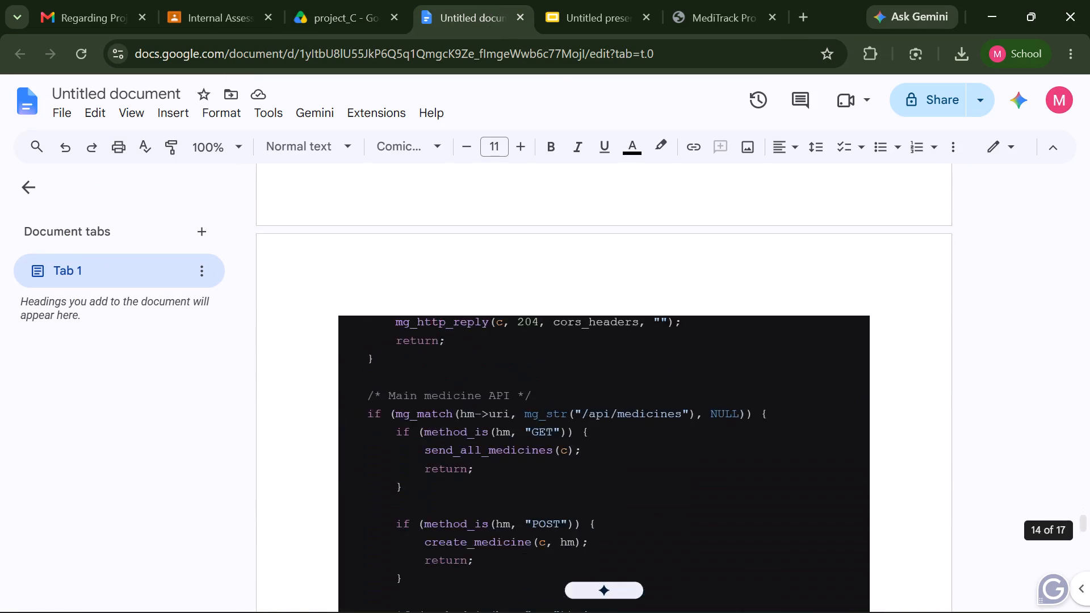
pyautogui.scroll(-4, 526, 274)
pyautogui.scroll(2, 526, 274)
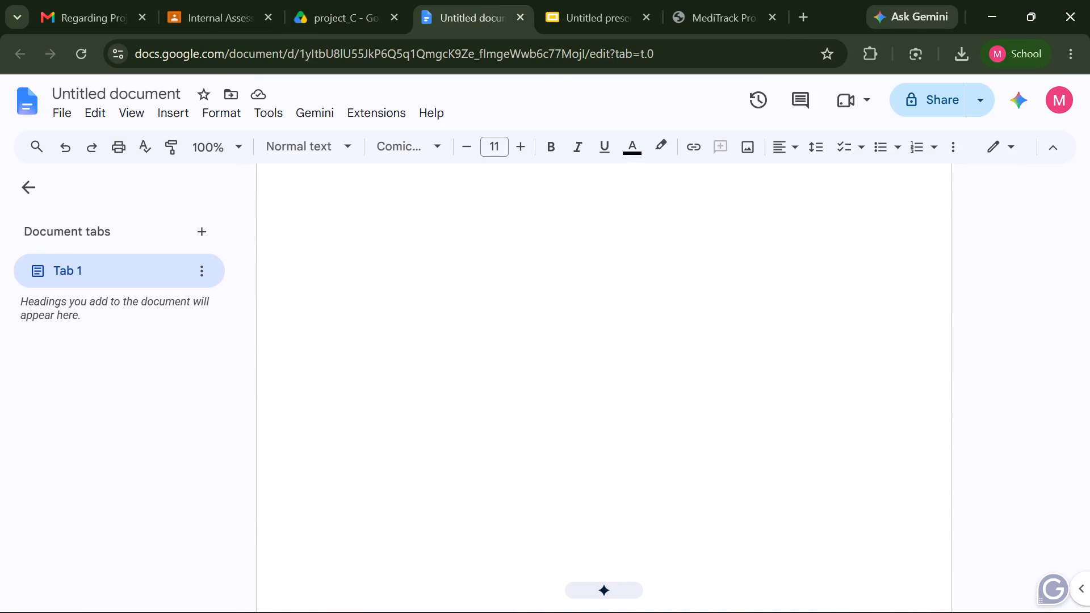
pyautogui.scroll(2, 477, 304)
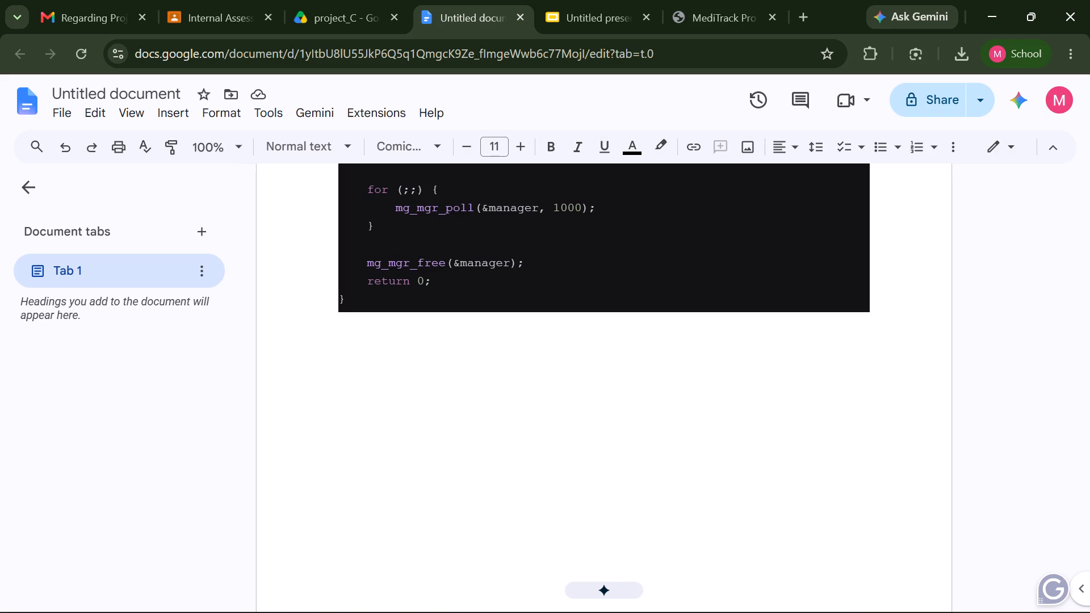
pyautogui.click(378, 368)
pyautogui.write('Out')
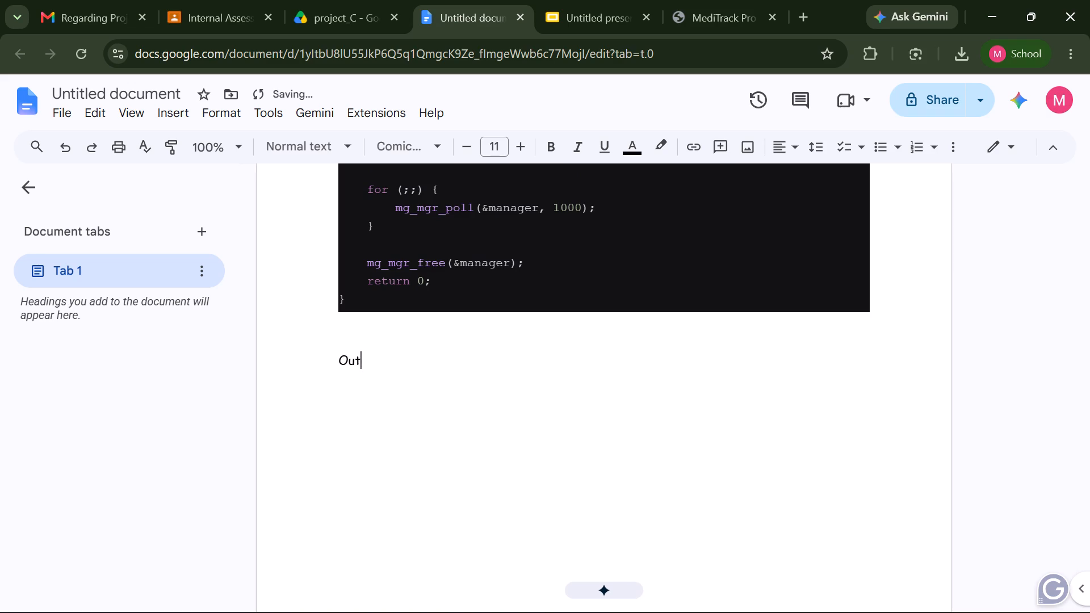
pyautogui.write('ut')
pyautogui.hotkey('ctrl', 'BackSpace')
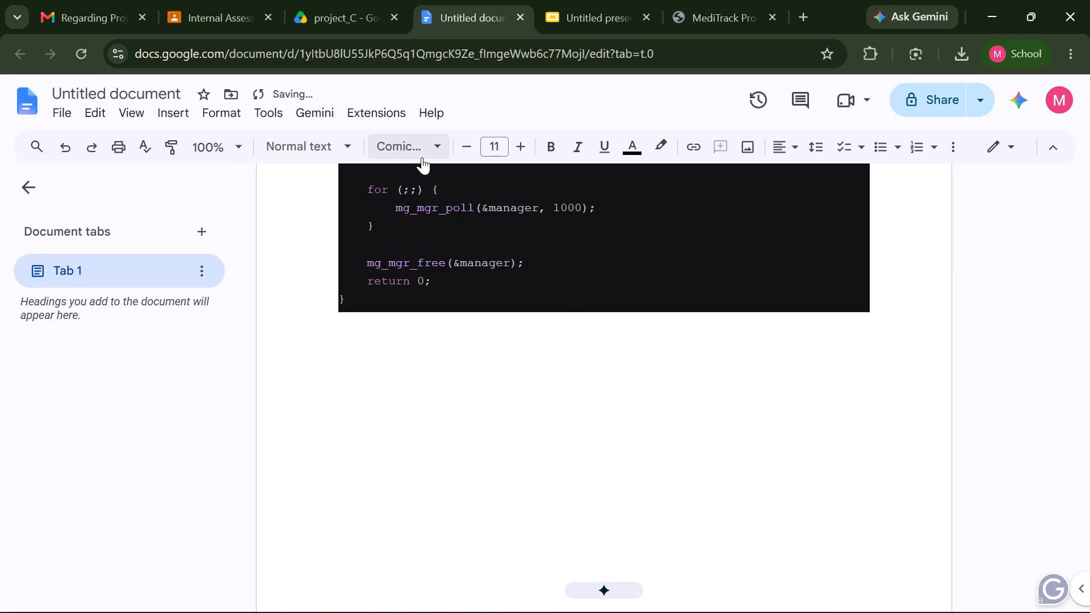
pyautogui.click(422, 157)
pyautogui.click(447, 273)
pyautogui.write('Output')
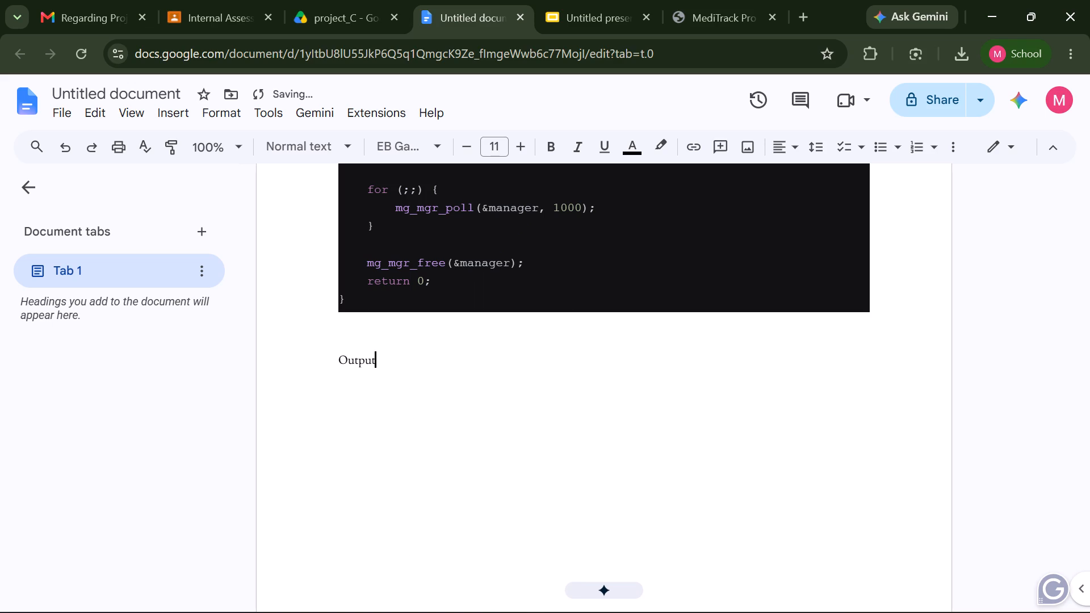
pyautogui.hotkey('shift', ':')
pyautogui.press('-')
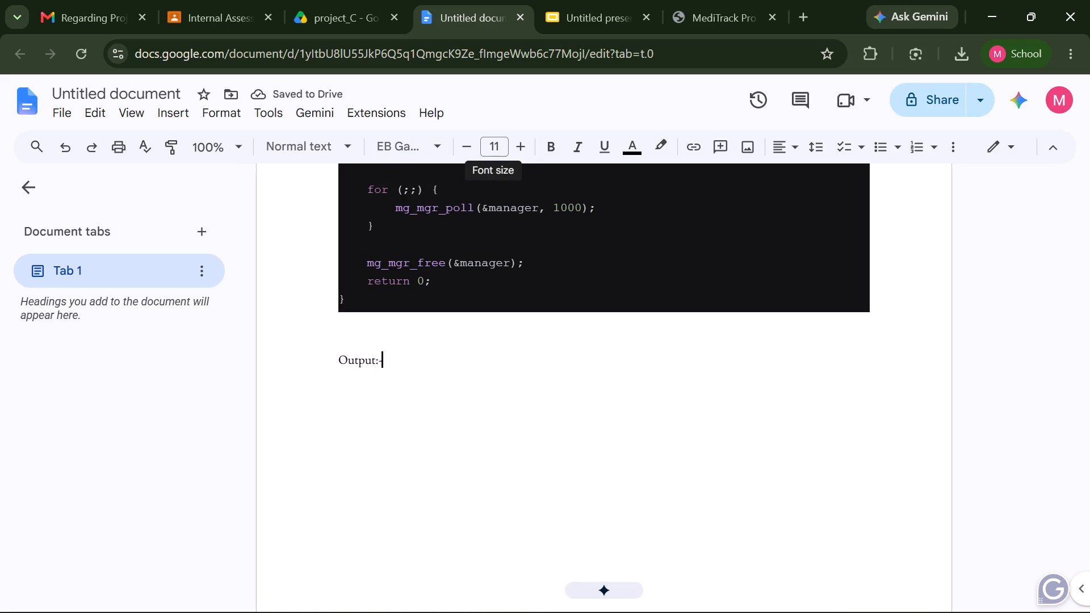
# Enlarge the "Output:-" heading to font size 20 and start a new line beneath it.
pyautogui.moveTo(397, 367); pyautogui.dragTo(341, 362)
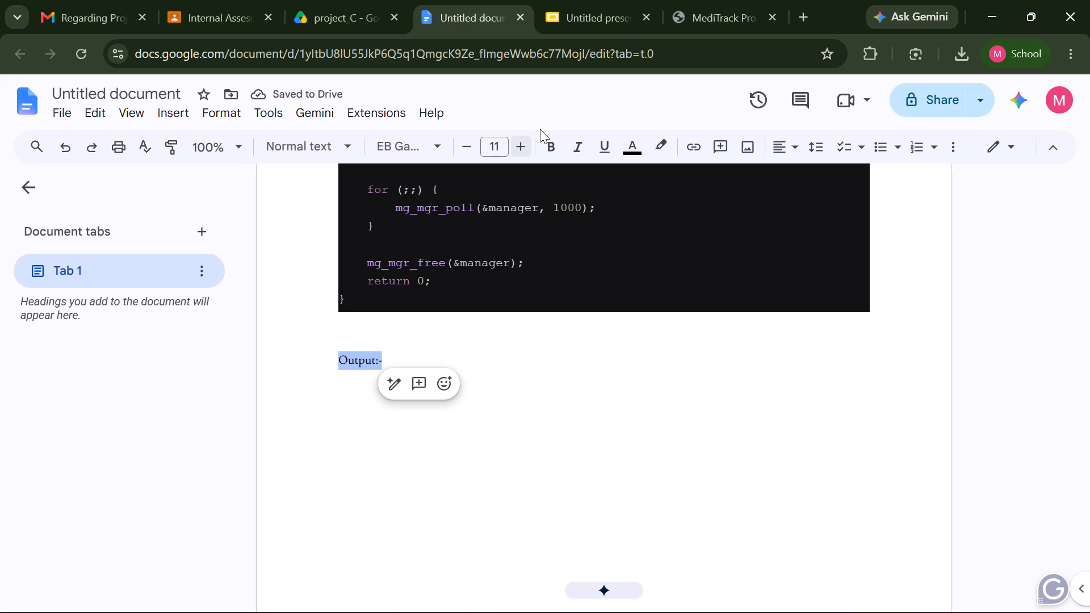
pyautogui.tripleClick(516, 147)
pyautogui.tripleClick(516, 147)
pyautogui.tripleClick(516, 147)
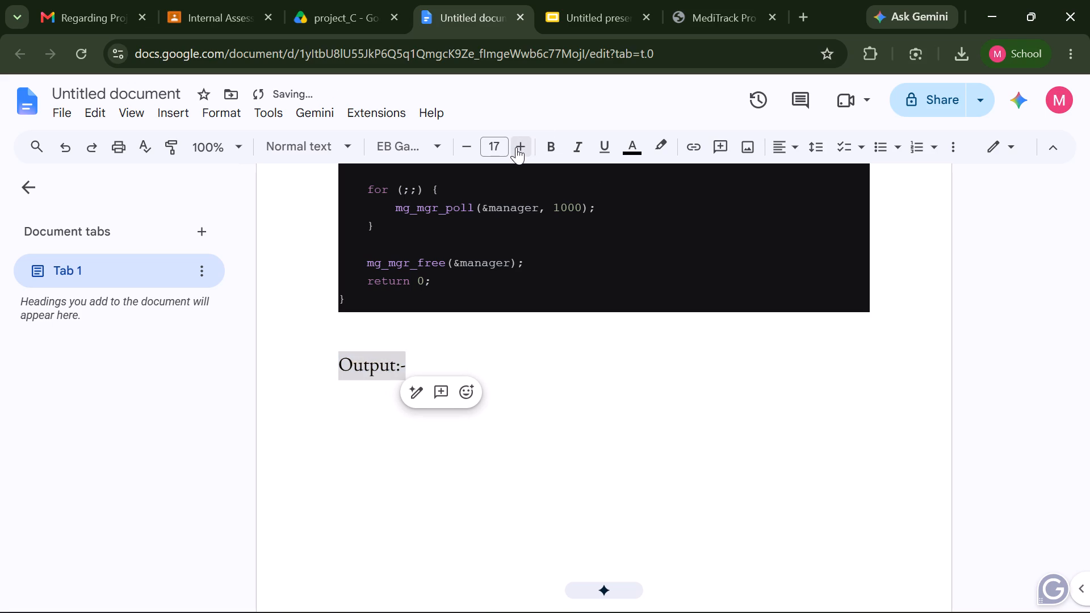
pyautogui.click(448, 343)
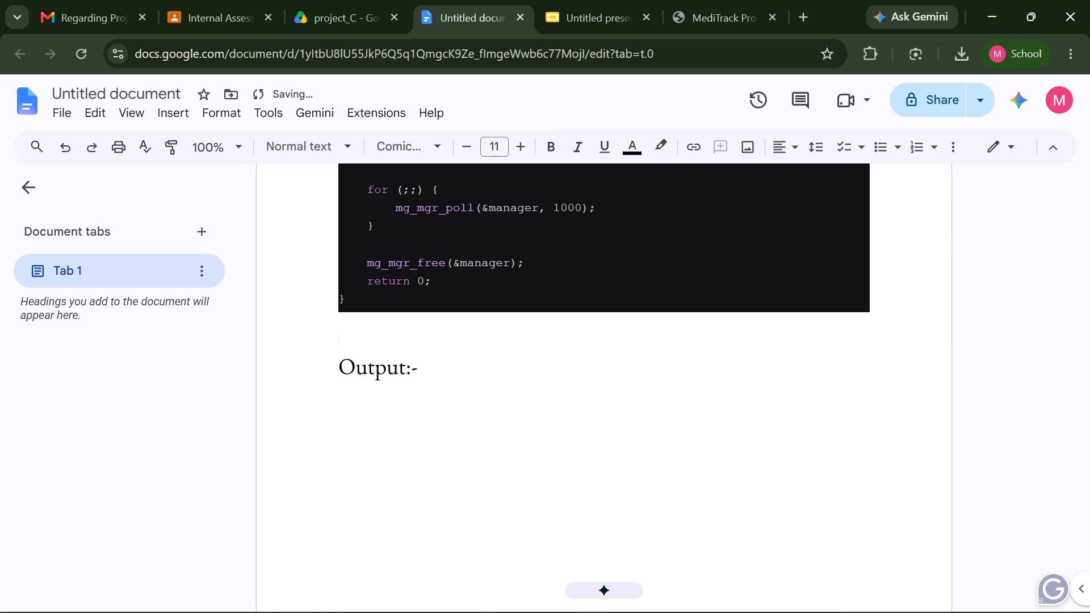
pyautogui.click(441, 371)
pyautogui.press('Return')
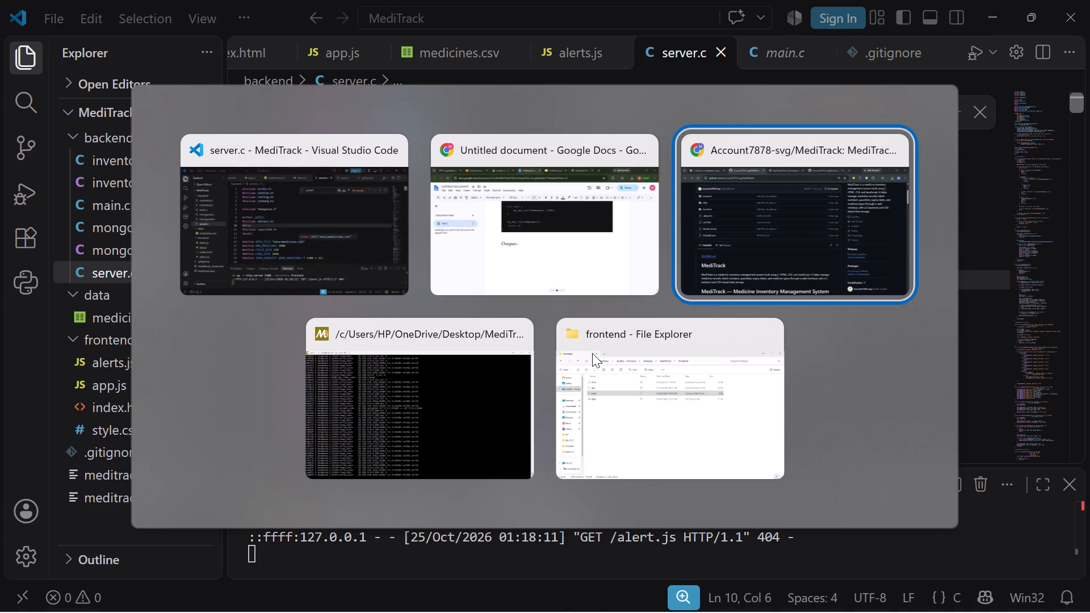
# Return to the school-profile Chrome window and close the Untitled presentation tab containing the GitHub link.
pyautogui.click(376, 0)
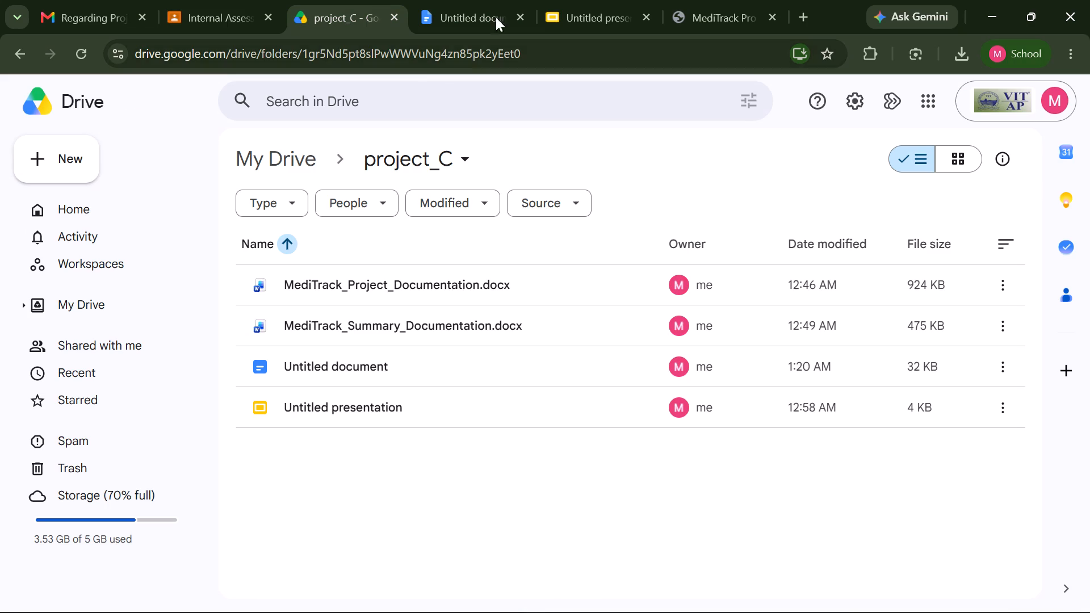
pyautogui.click(611, 0)
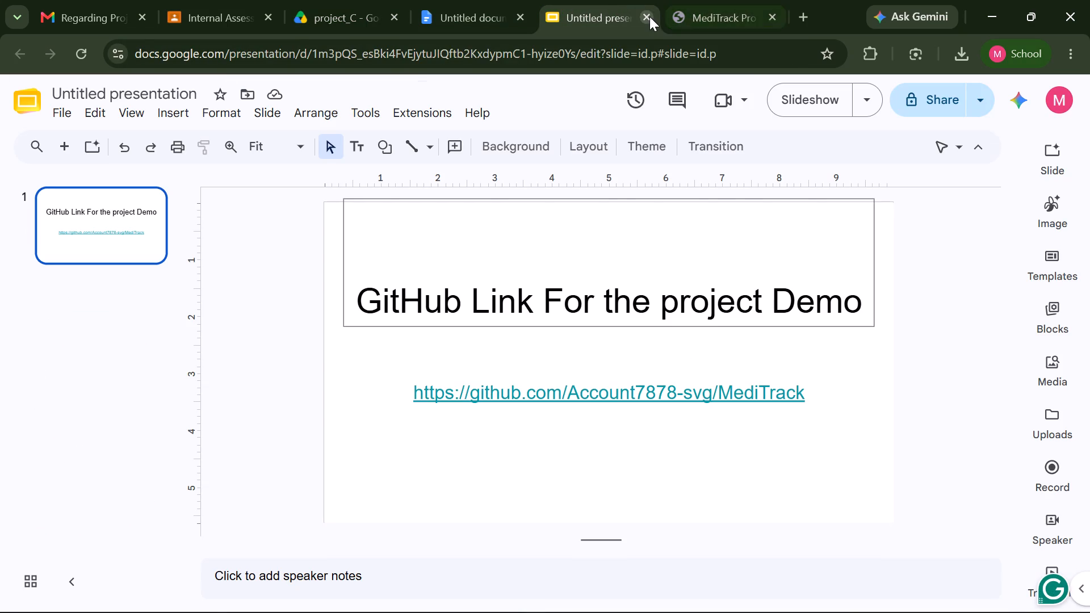
pyautogui.click(649, 16)
# Capture a screenshot of the MediTrack Pro page area, covering the sidebar, Inventory Dashboard header and all Stock & Expiry Alerts.
pyautogui.scroll(2, 580, 229)
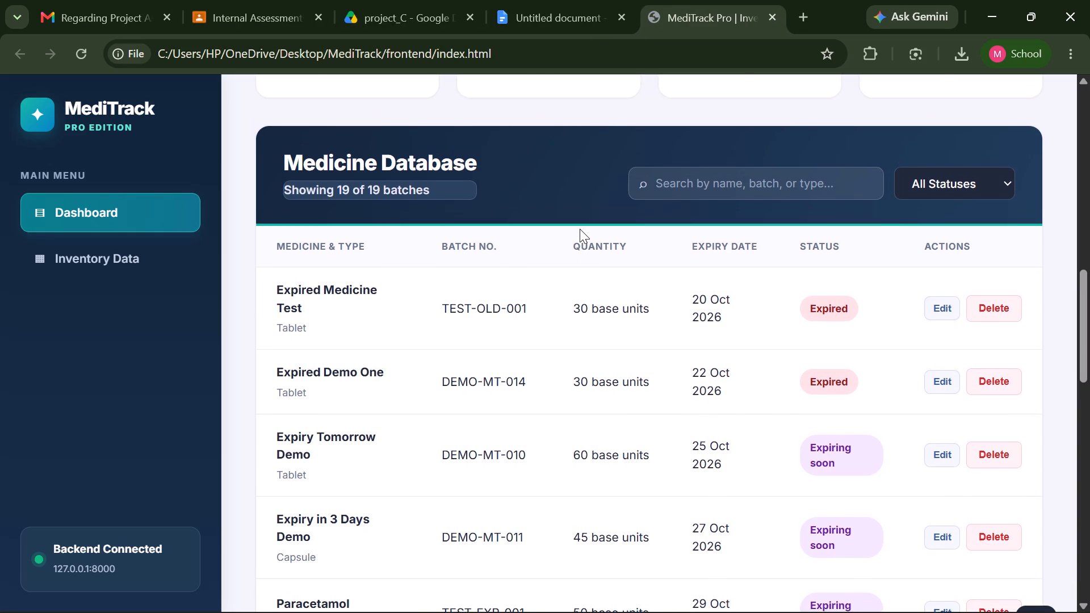
pyautogui.scroll(7, 580, 229)
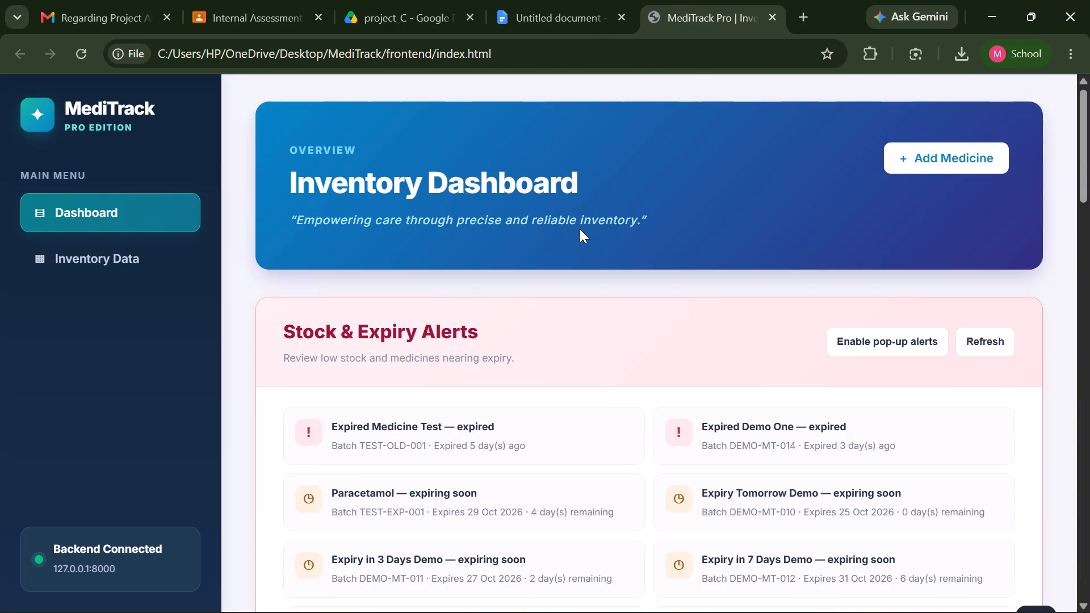
pyautogui.hotkey('ctrl', '-')
pyautogui.hotkey('ctrl', '-')
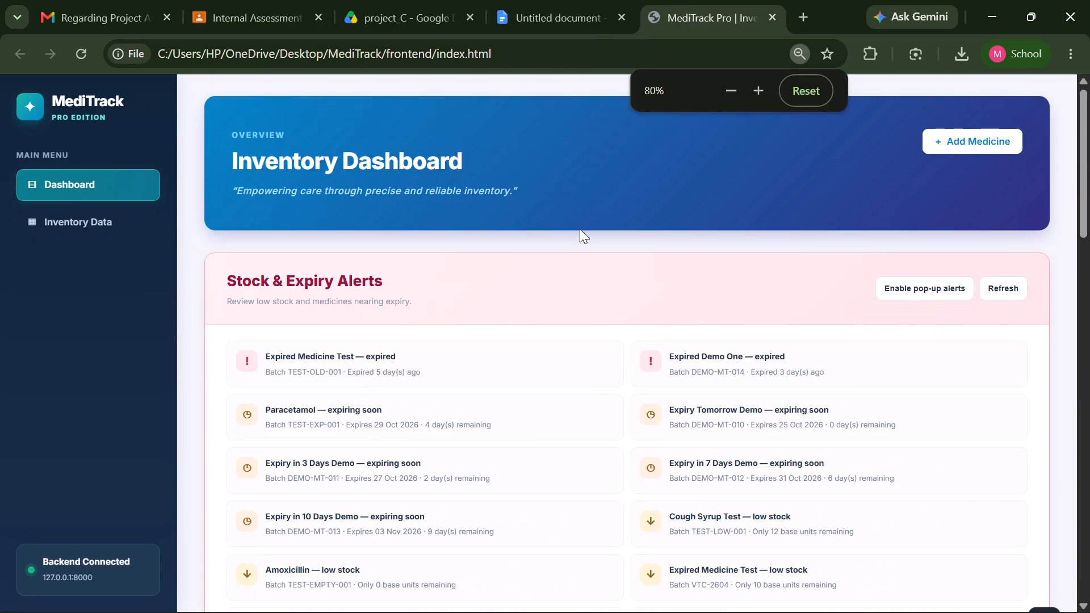
pyautogui.hotkey('ctrl', '-')
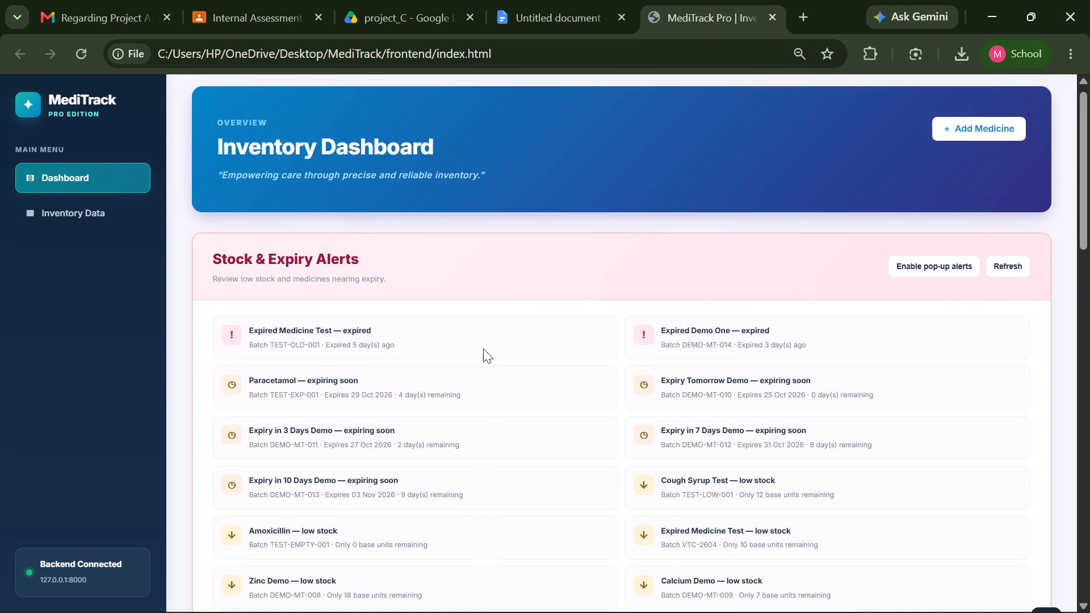
pyautogui.hotkey('ctrl', '-')
pyautogui.scroll(2, 483, 349)
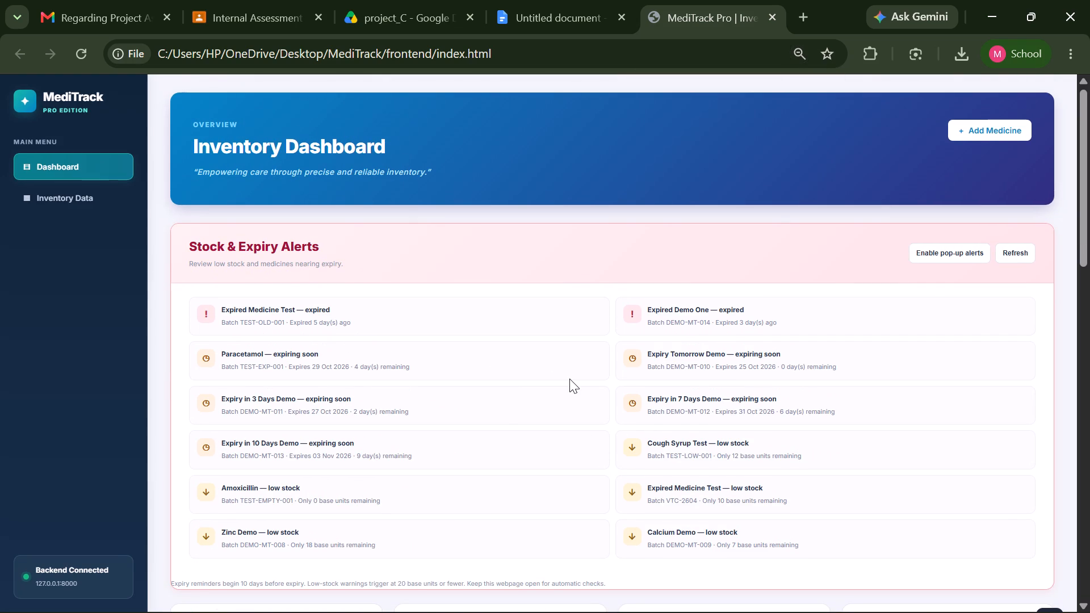
pyautogui.press('shift+super+s')
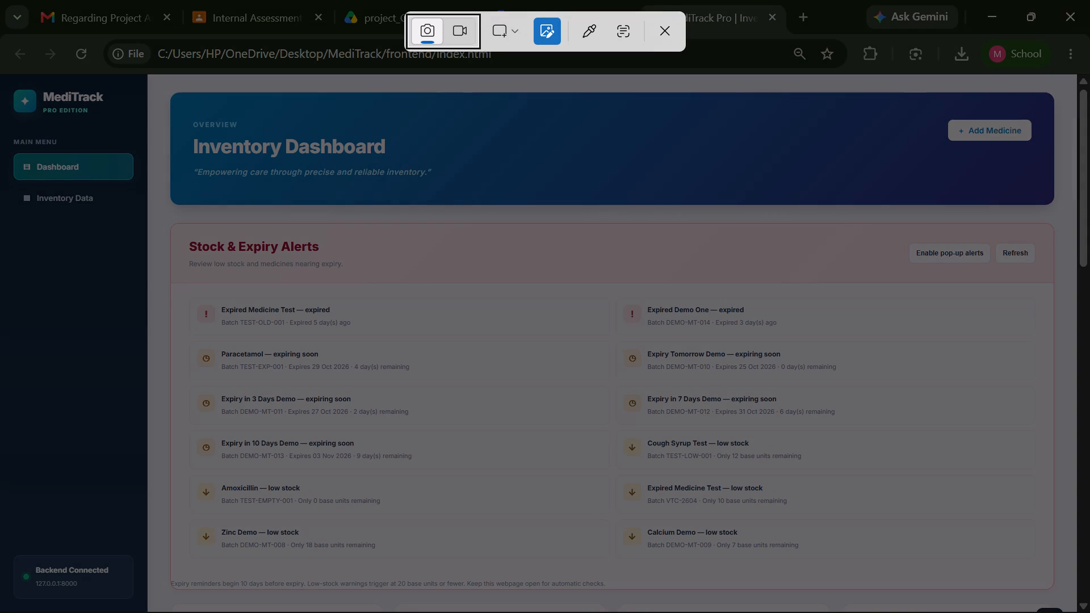
pyautogui.moveTo(0, 68); pyautogui.dragTo(627, 518)
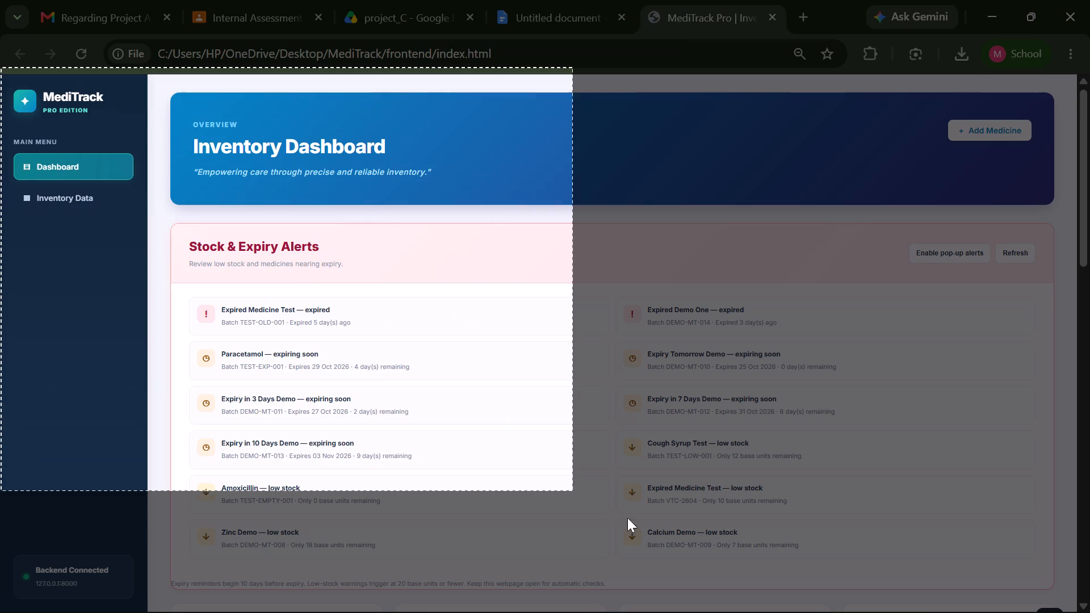
pyautogui.moveTo(627, 518); pyautogui.dragTo(1012, 612)
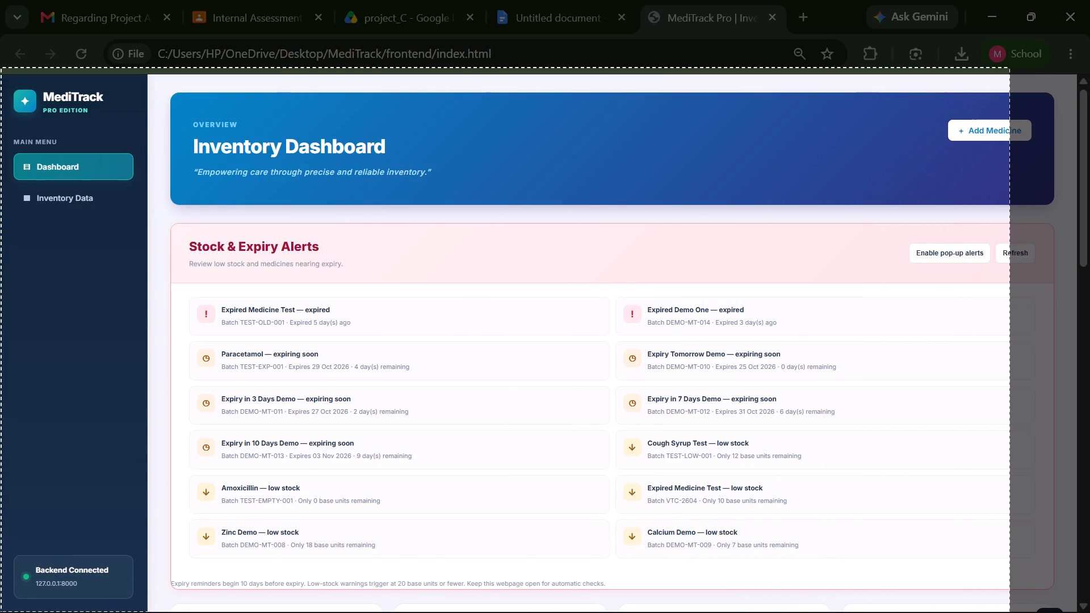
pyautogui.moveTo(1012, 612); pyautogui.dragTo(1089, 612)
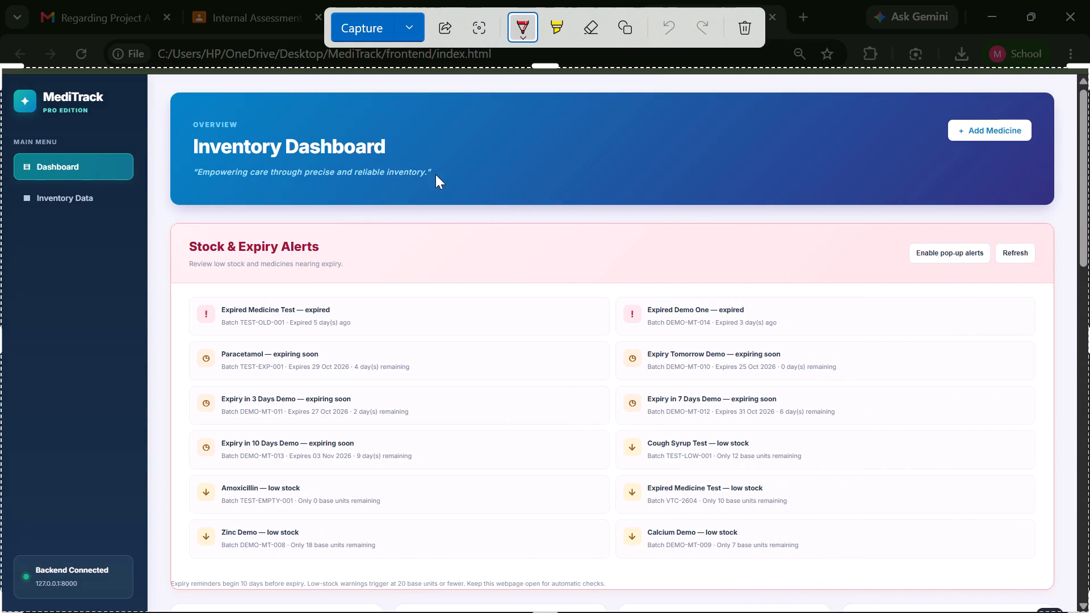
pyautogui.click(359, 26)
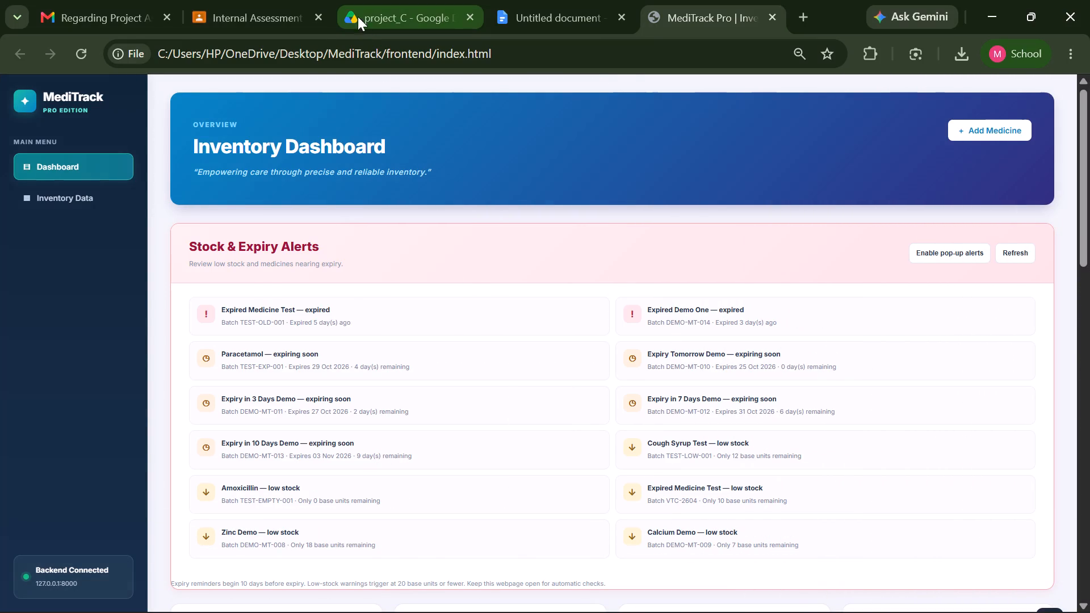
# Paste the dashboard screenshot into the Google Docs document under the "Output:-" heading.
pyautogui.click(375, 0)
pyautogui.click(502, 4)
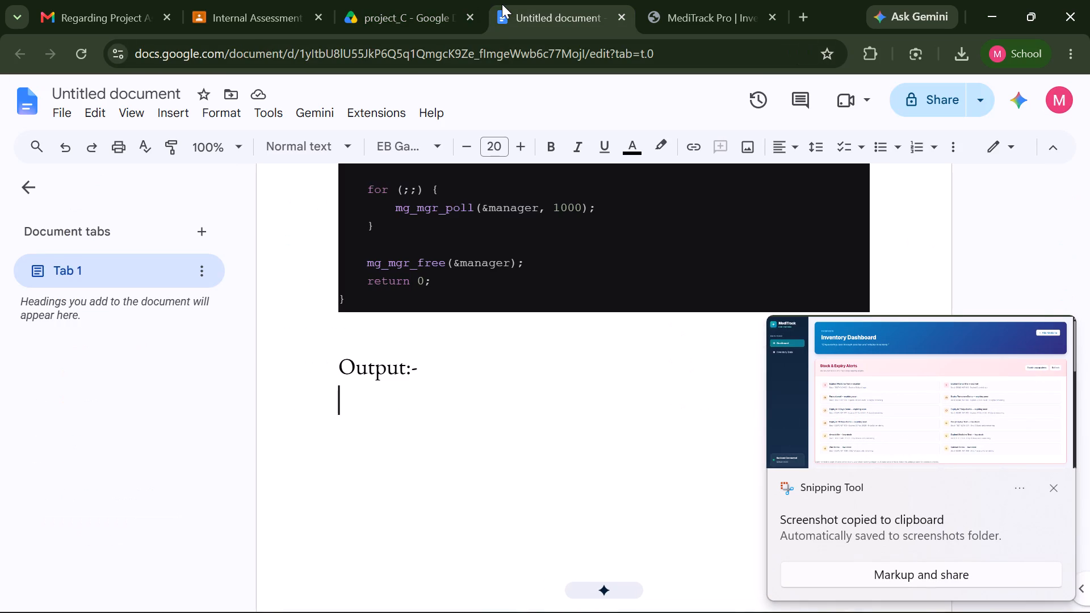
pyautogui.hotkey('ctrl', 'v')
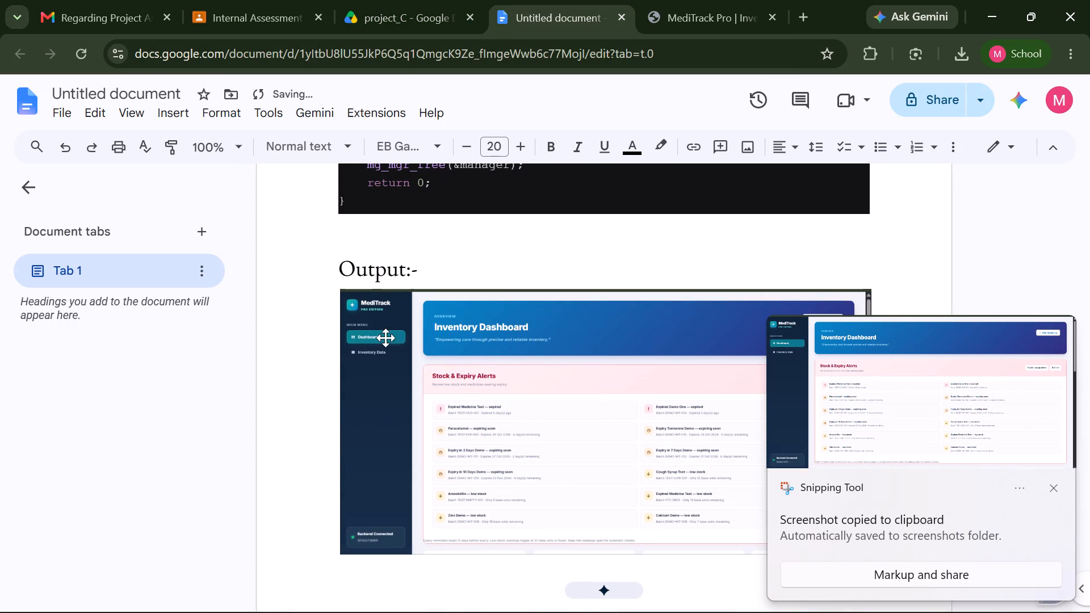
pyautogui.click(384, 570)
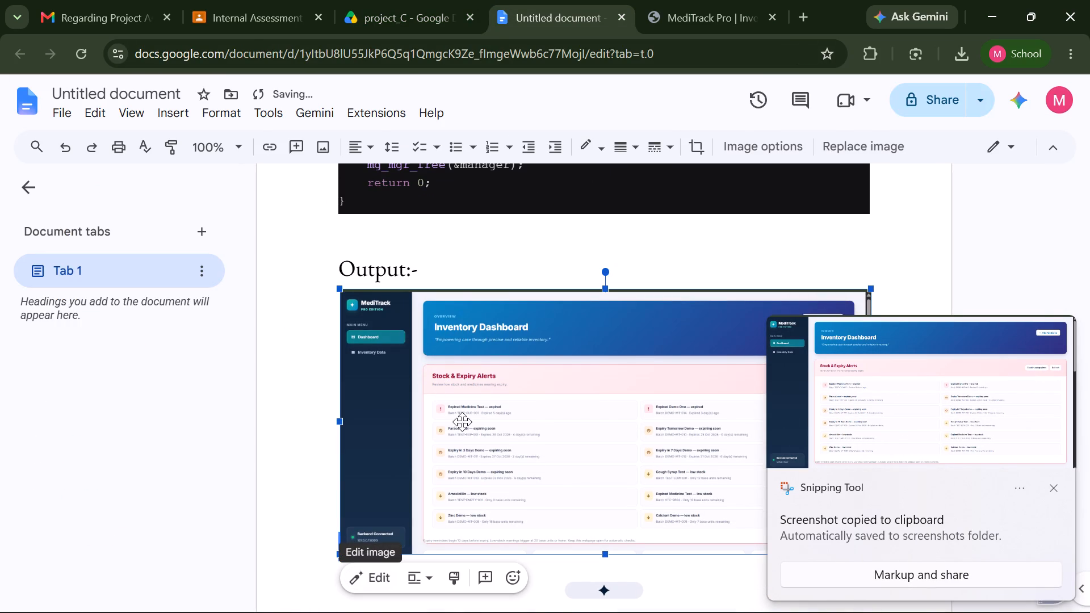
# Add the caption "Interface:" on a new line between the "Output:-" heading and the dashboard screenshot.
pyautogui.click(442, 276)
pyautogui.press('Return')
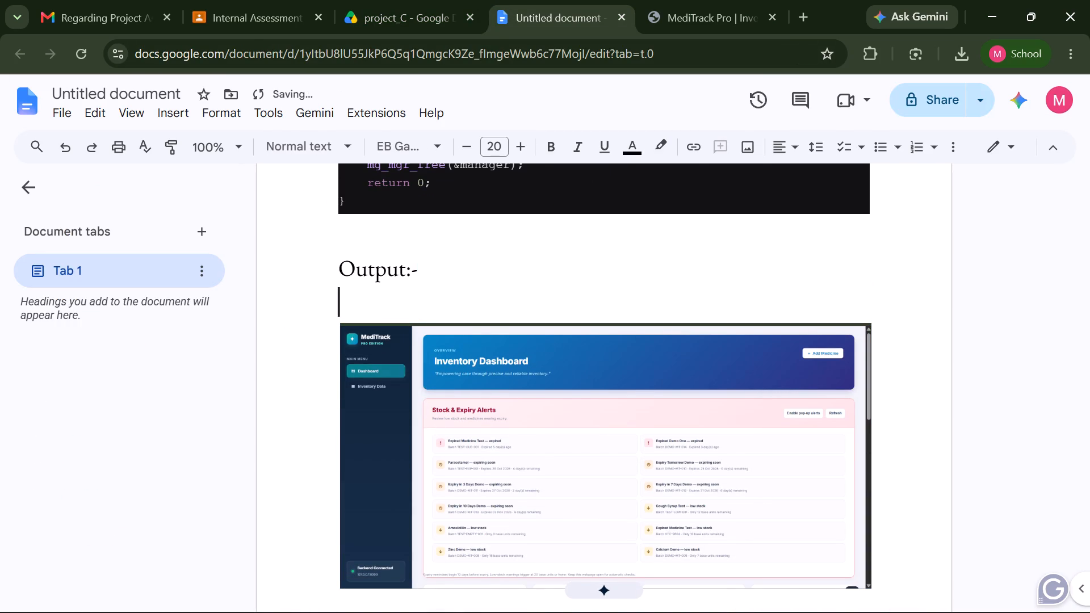
pyautogui.write('In')
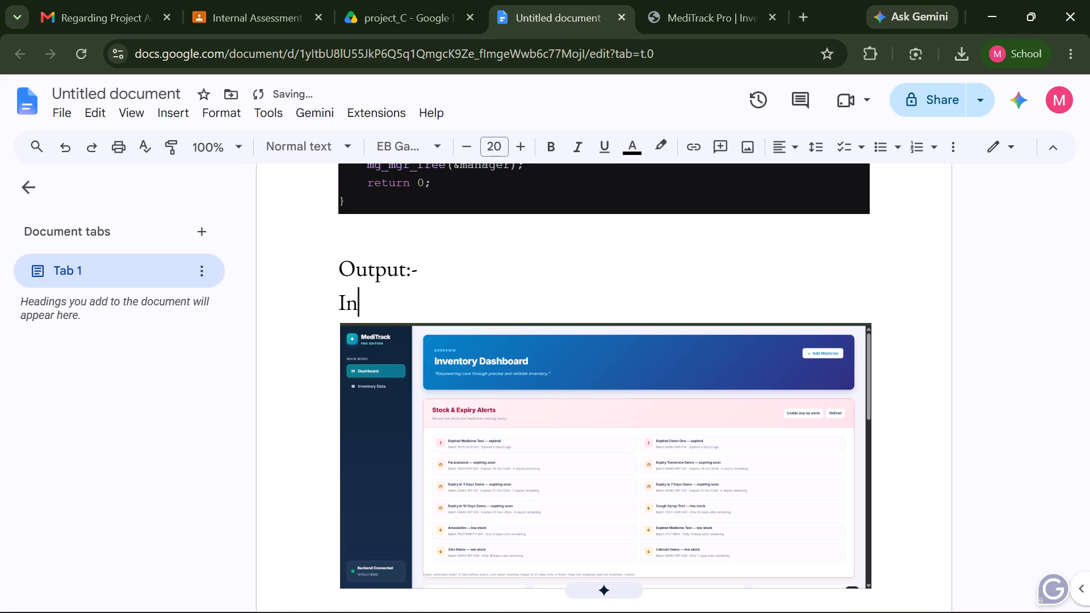
pyautogui.press('BackSpace')
pyautogui.press('BackSpace')
pyautogui.write('In')
pyautogui.write('terface')
pyautogui.hotkey('shift', ':')
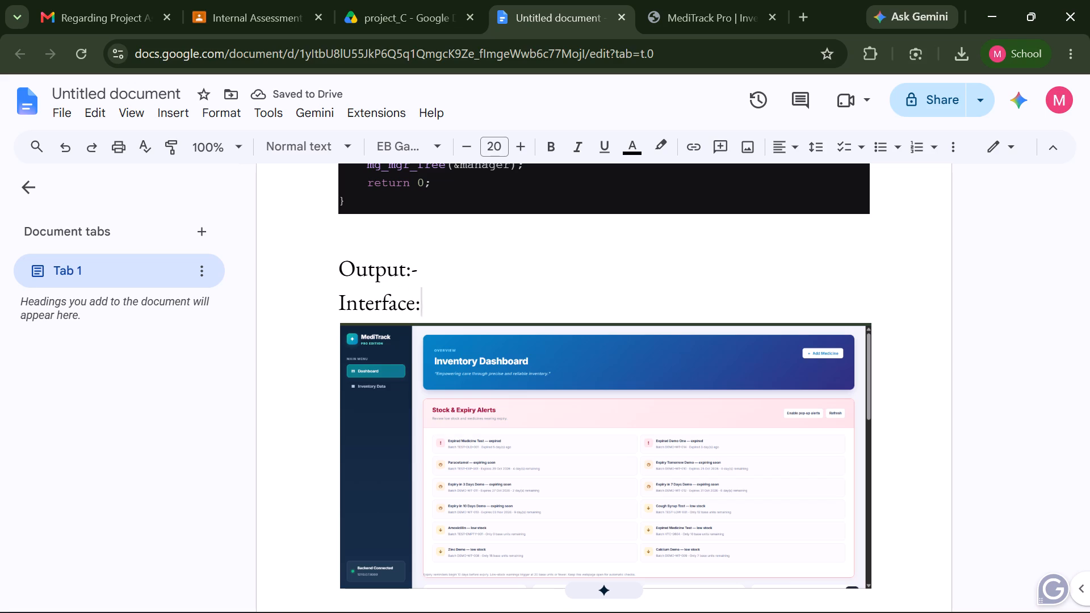
# Remove the colon from the "Interface:" caption above the dashboard screenshot.
pyautogui.press('BackSpace')
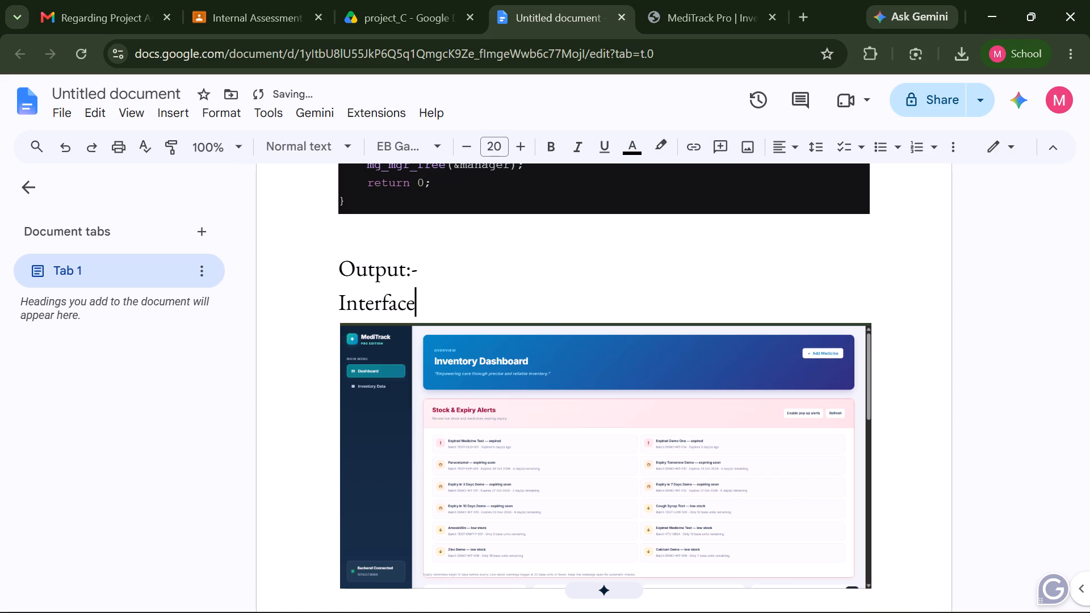
pyautogui.scroll(-3, 592, 353)
pyautogui.click(388, 385)
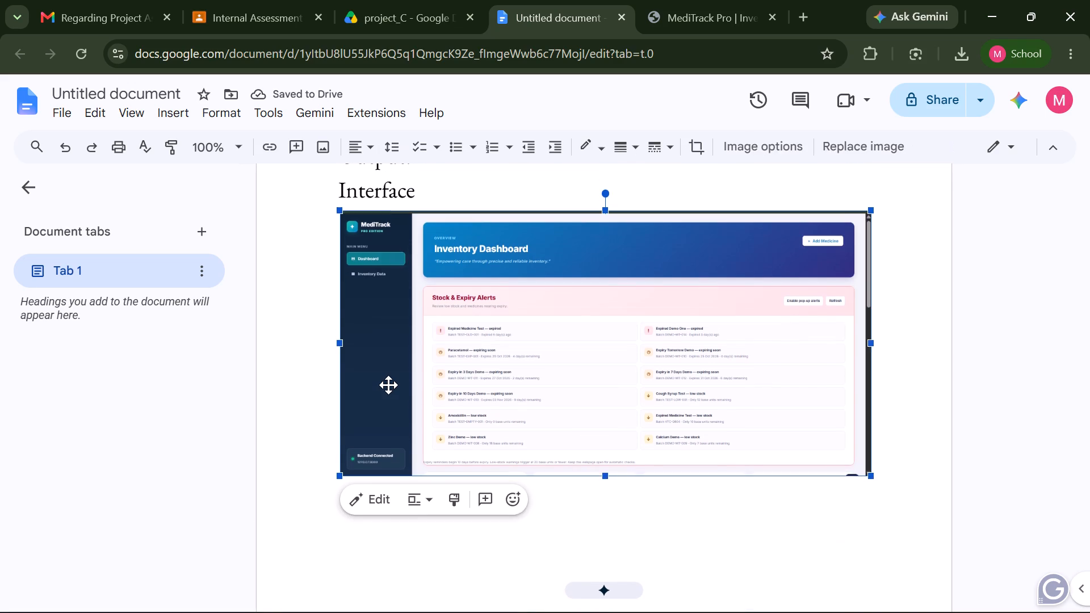
pyautogui.click(366, 539)
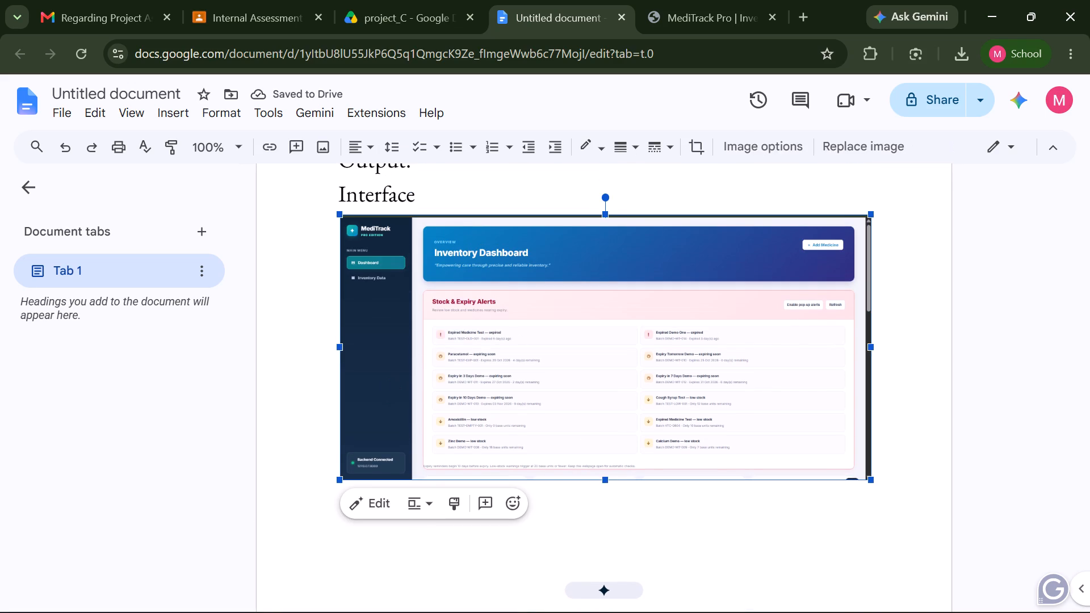
# In the MediTrack Pro page, start a new medicine entry named "testing Medicine" with batch number BTH-123.
pyautogui.click(691, 0)
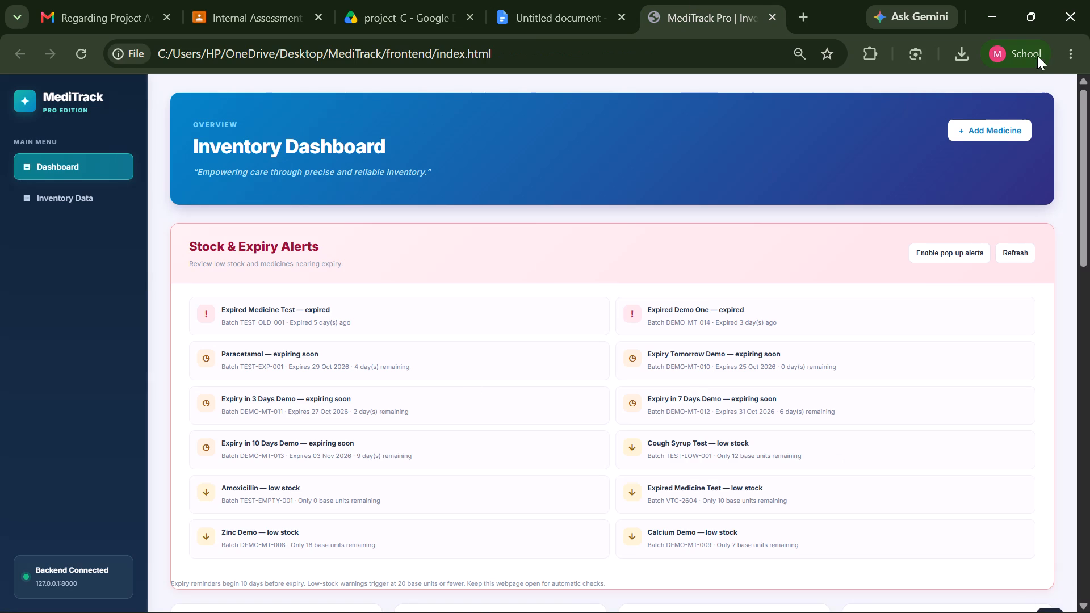
pyautogui.click(970, 131)
pyautogui.click(563, 302)
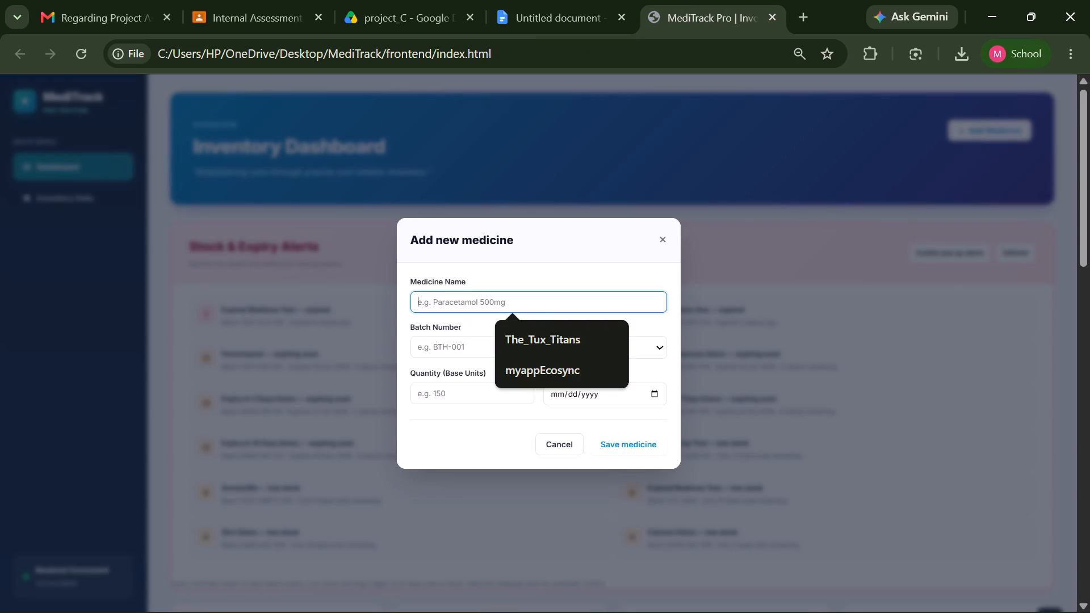
pyautogui.write('test')
pyautogui.write('ing Medicin')
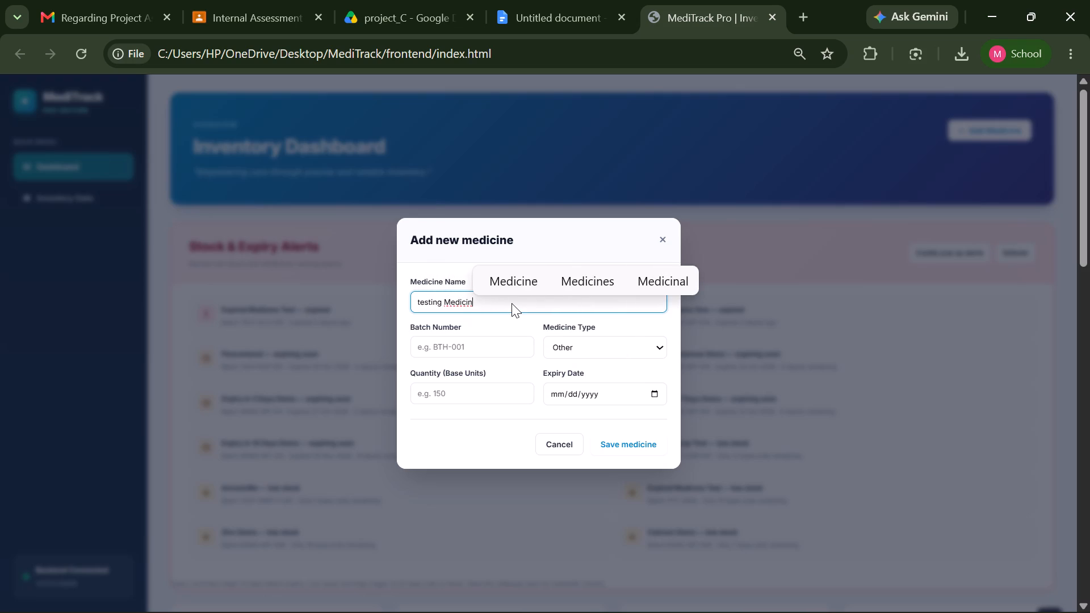
pyautogui.press('Up')
pyautogui.press('Return')
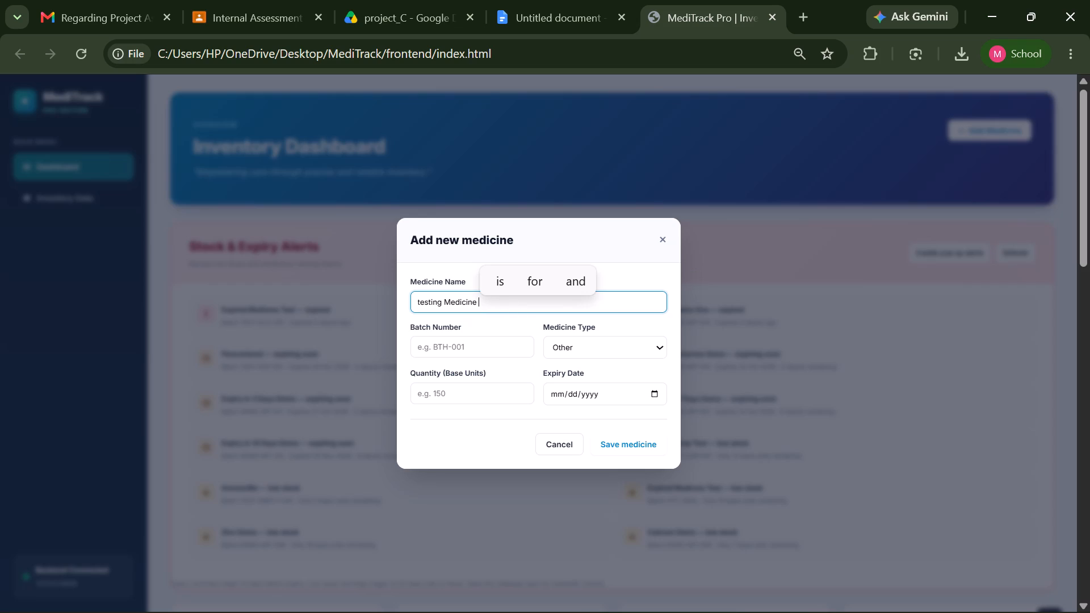
pyautogui.click(441, 300)
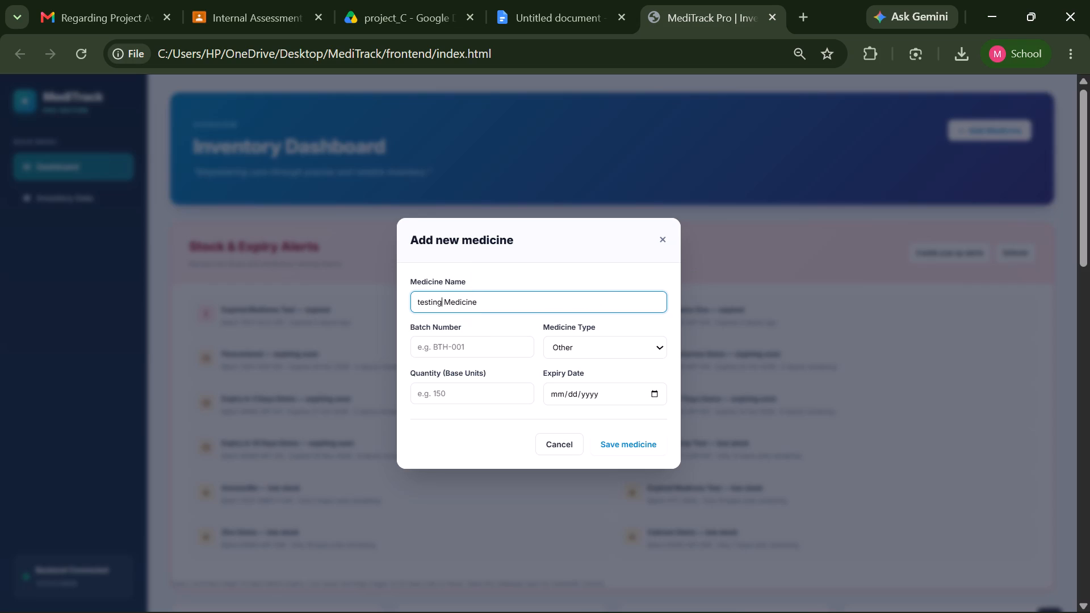
pyautogui.click(449, 347)
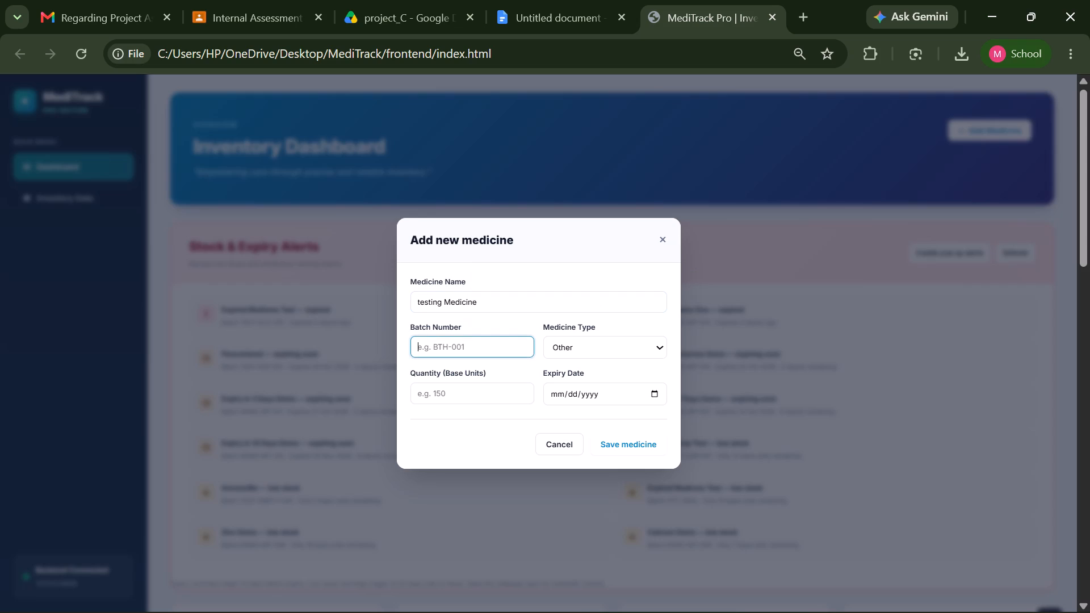
pyautogui.hotkey('shift', 'b')
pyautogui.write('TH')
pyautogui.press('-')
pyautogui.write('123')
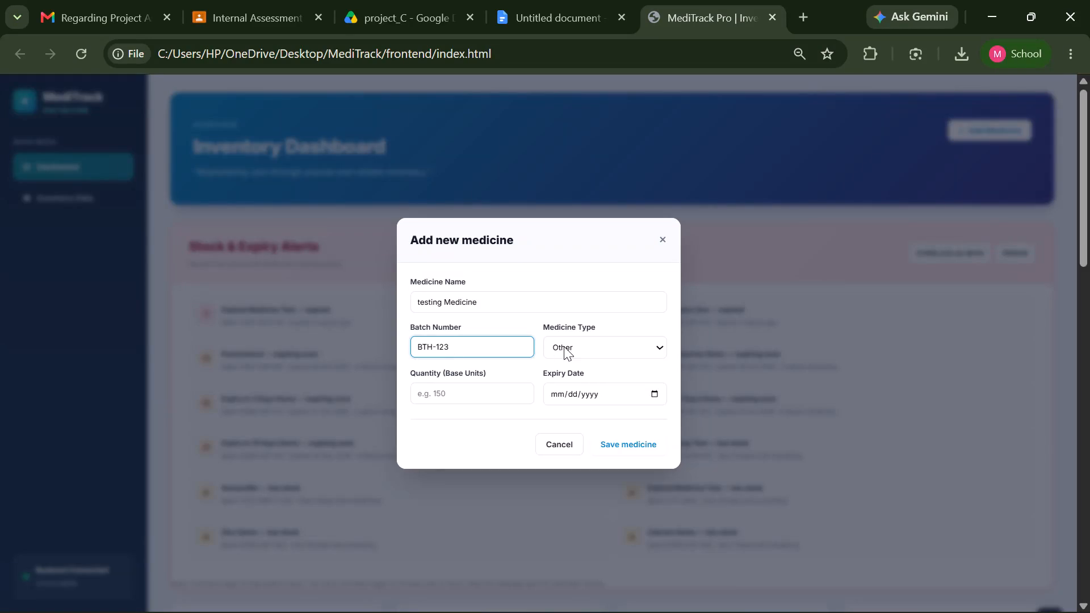
# Set the new medicine's type to Tablet, quantity to 120 and expiry date to 12/26/2026, and save the entry.
pyautogui.click(564, 346)
pyautogui.click(573, 375)
pyautogui.click(497, 393)
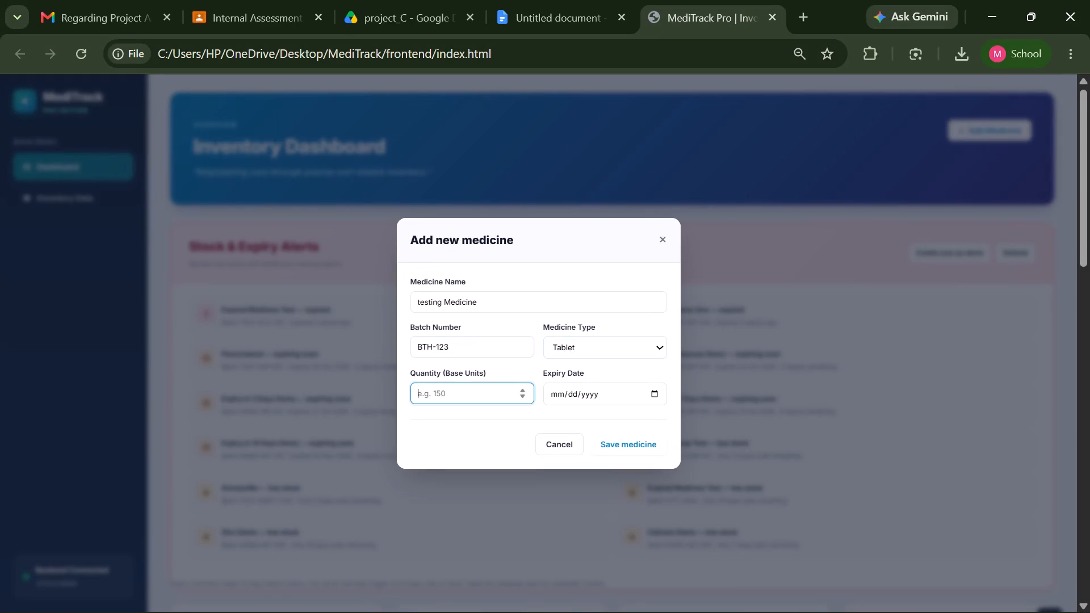
pyautogui.press('1')
pyautogui.write('20')
pyautogui.click(598, 387)
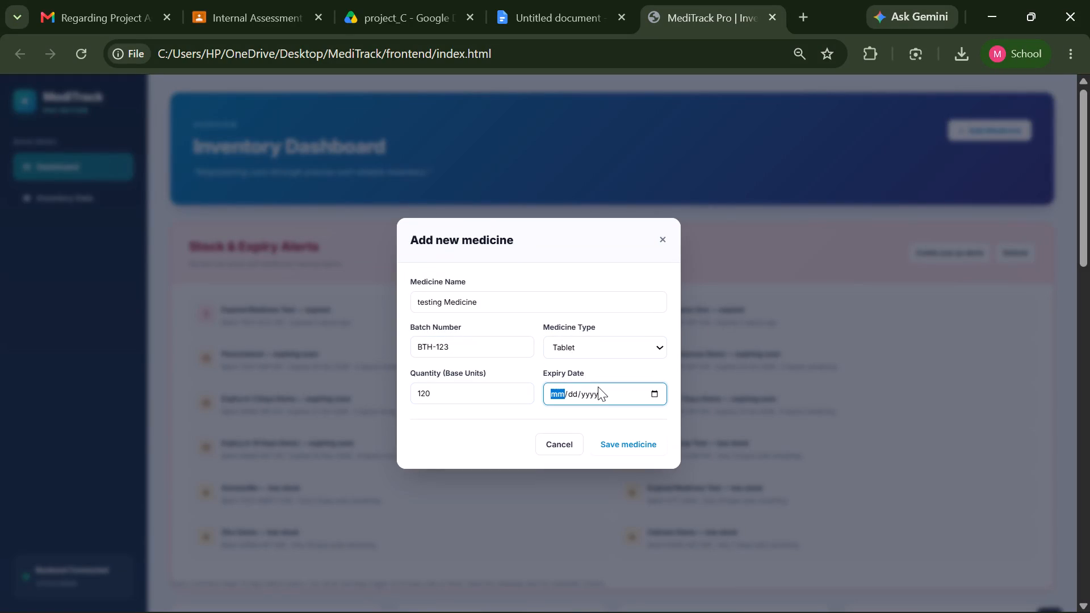
pyautogui.write('21')
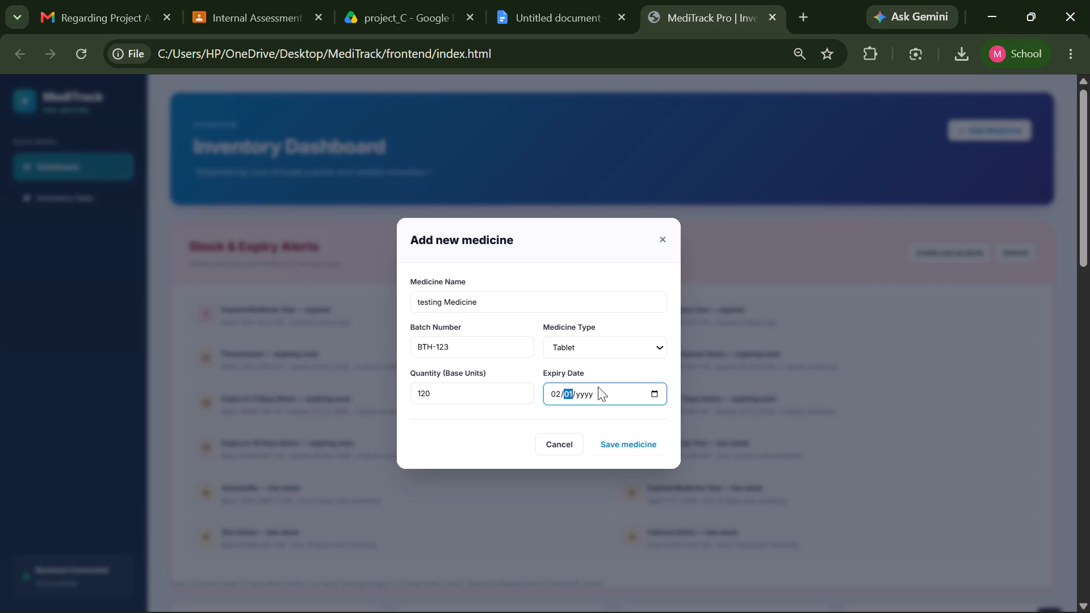
pyautogui.click(654, 388)
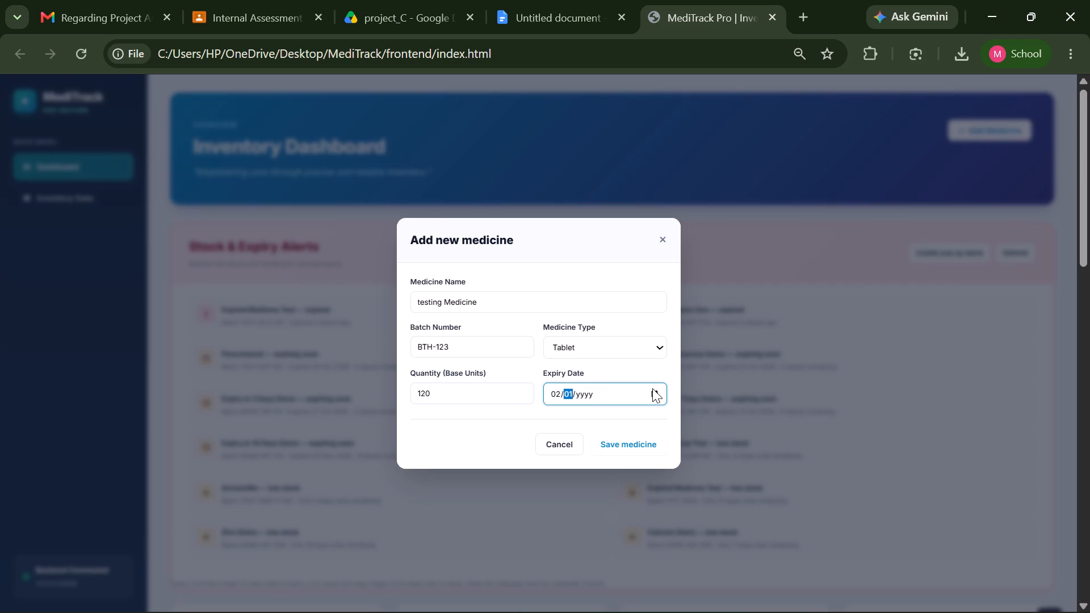
pyautogui.click(659, 389)
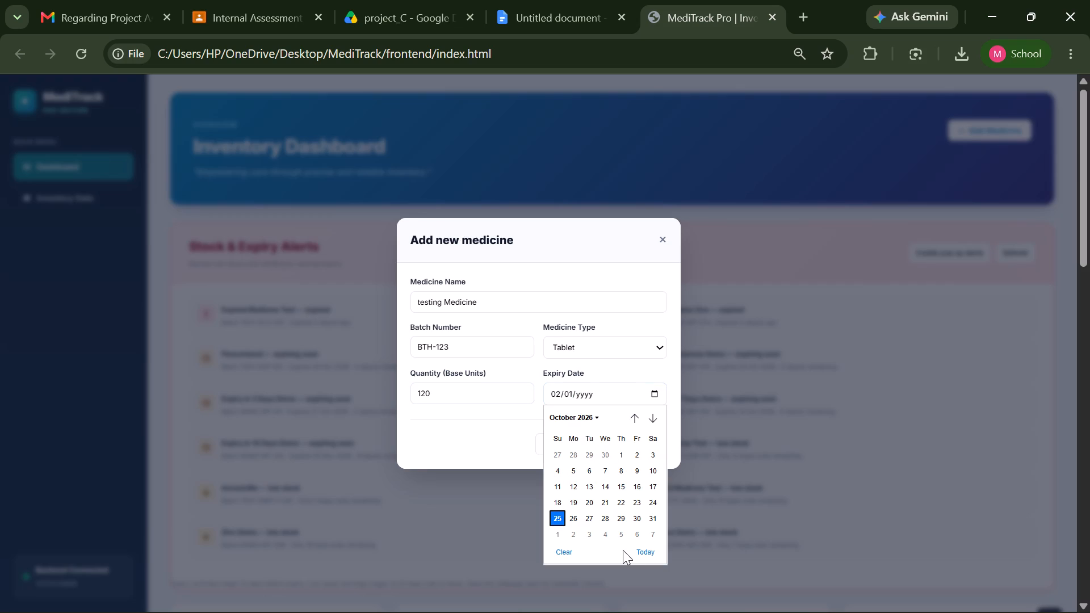
pyautogui.click(657, 415)
pyautogui.click(657, 415)
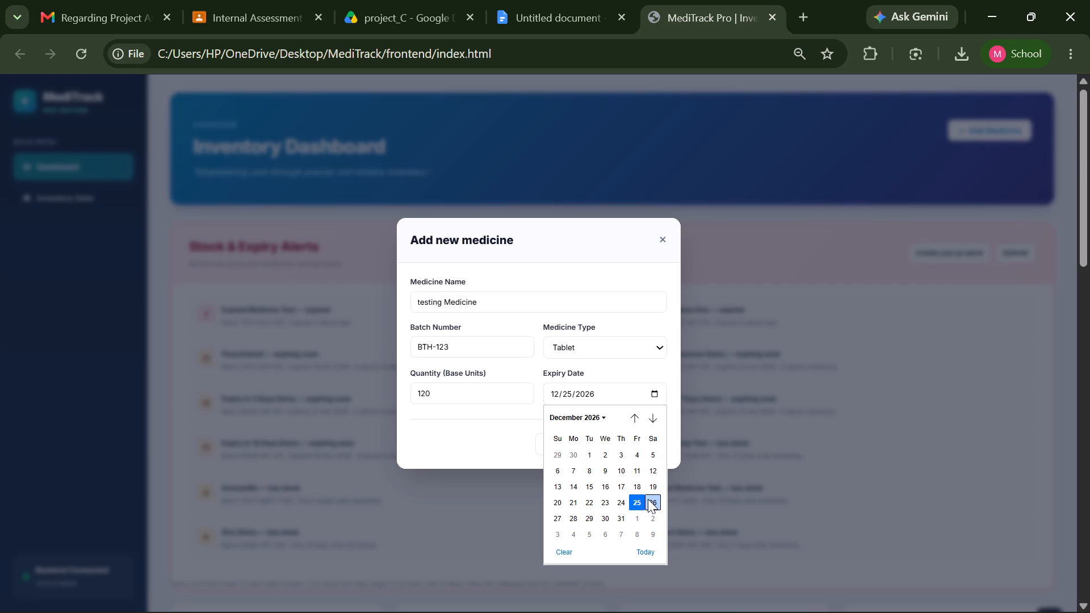
pyautogui.click(648, 499)
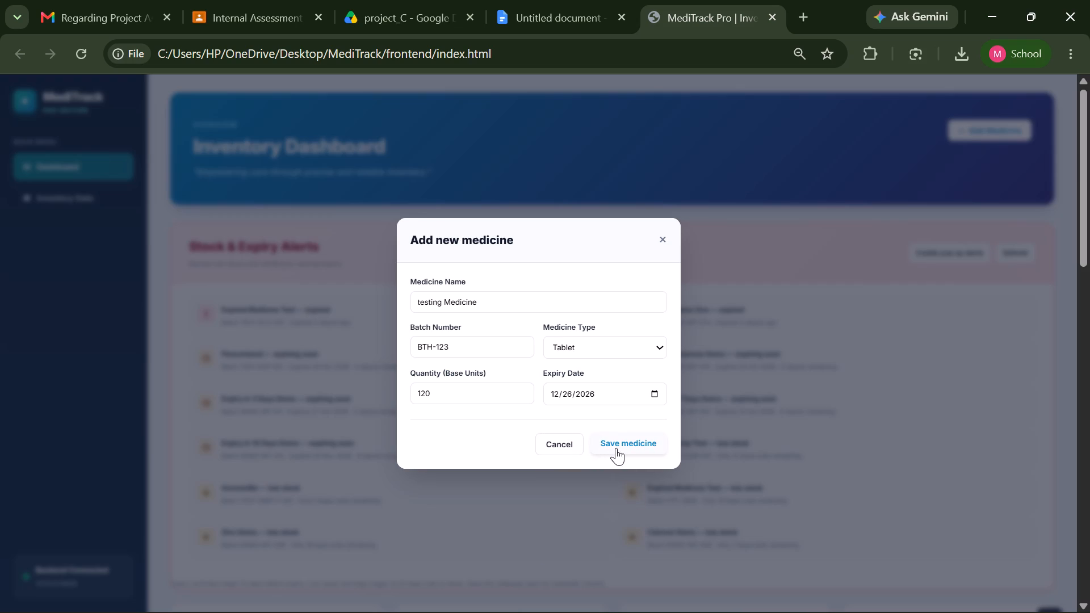
pyautogui.click(616, 448)
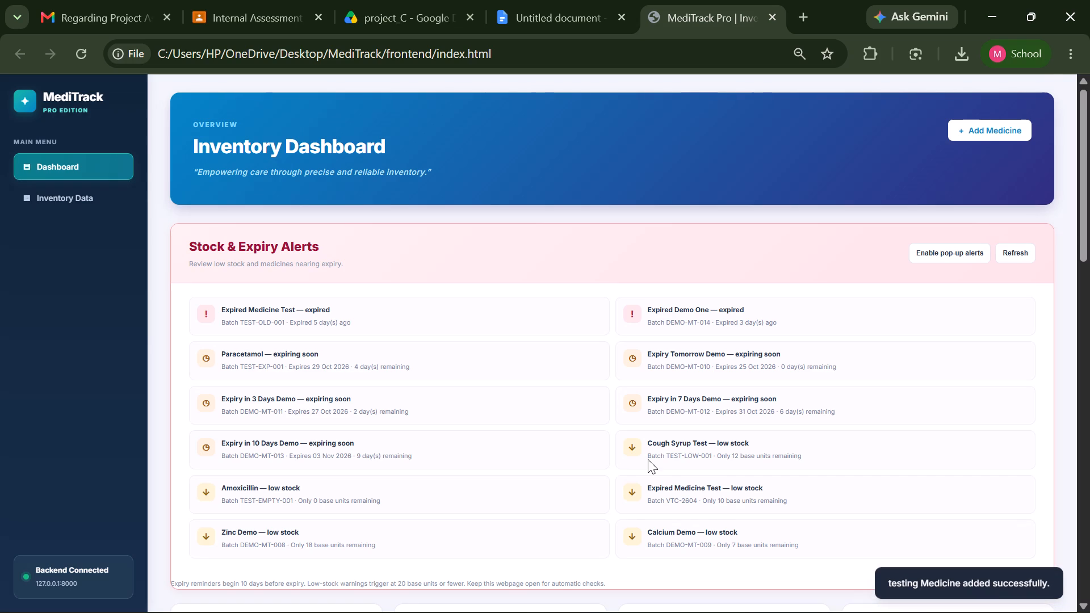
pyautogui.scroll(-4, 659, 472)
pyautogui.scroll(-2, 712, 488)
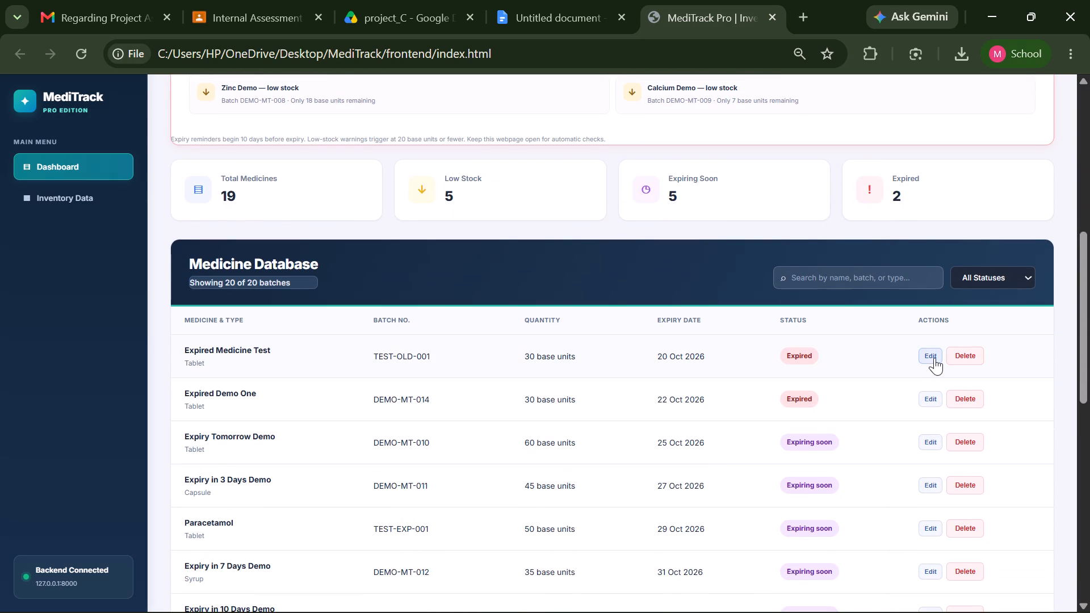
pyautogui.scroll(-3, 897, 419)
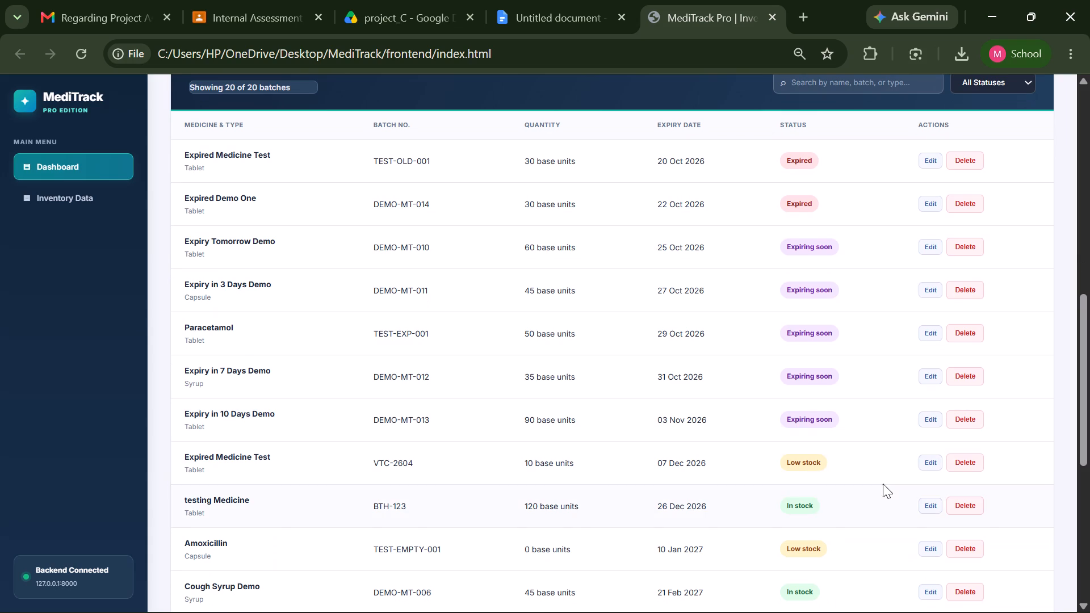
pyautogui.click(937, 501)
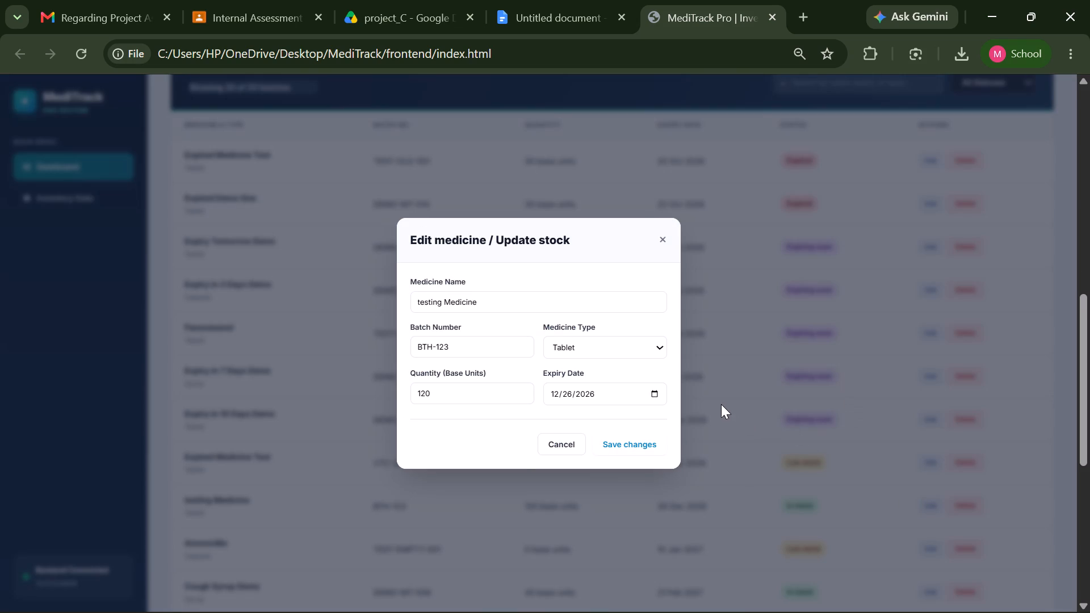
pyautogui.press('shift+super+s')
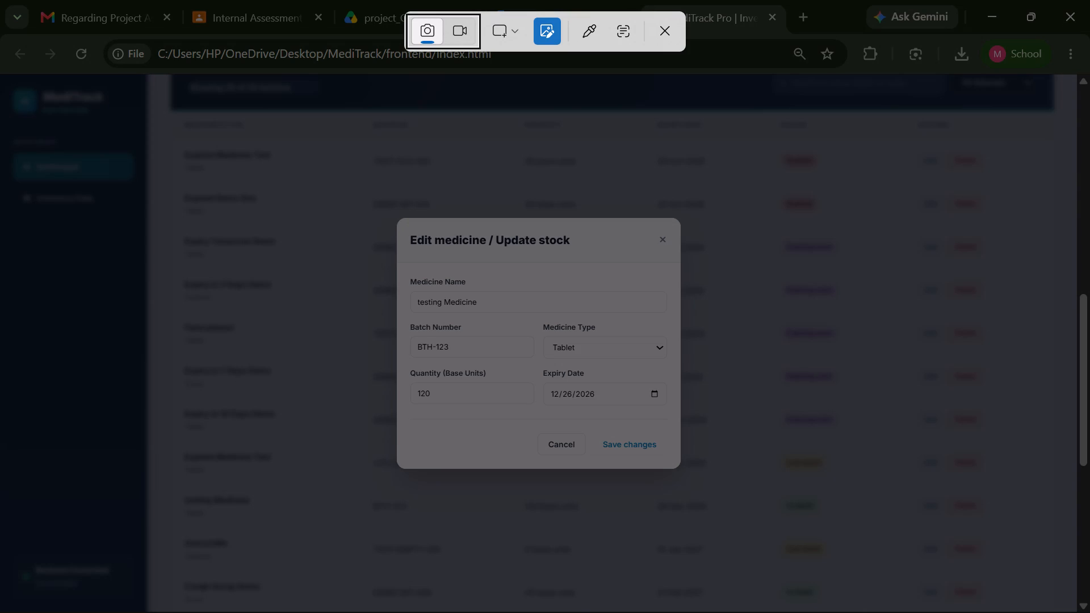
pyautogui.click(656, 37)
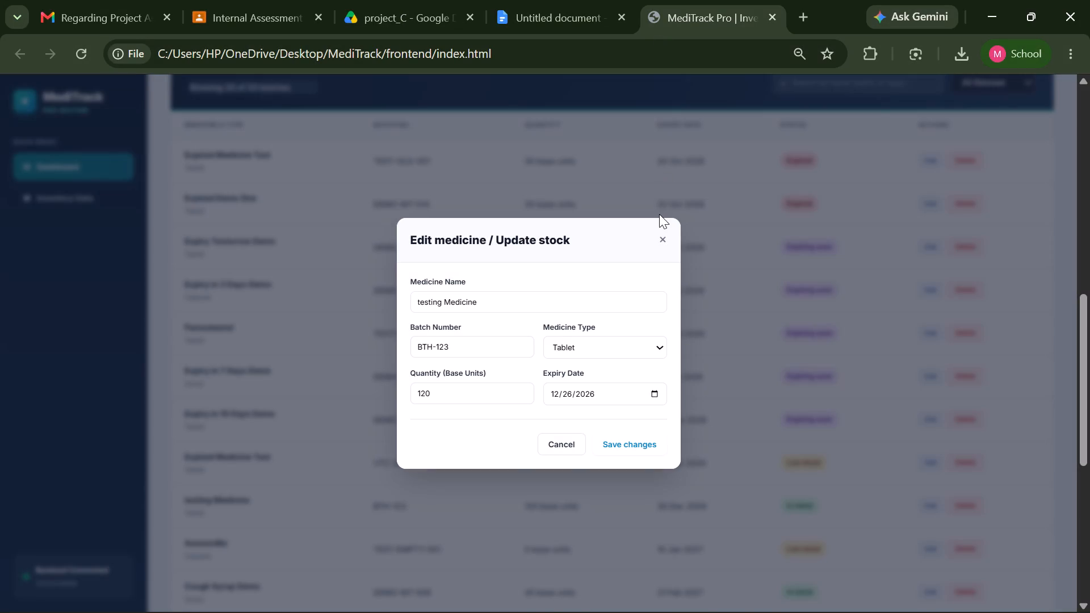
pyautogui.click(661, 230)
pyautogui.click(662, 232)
# Start another new medicine entry named "testing Medicine" with batch number BTH-121.
pyautogui.scroll(8, 767, 212)
pyautogui.click(995, 132)
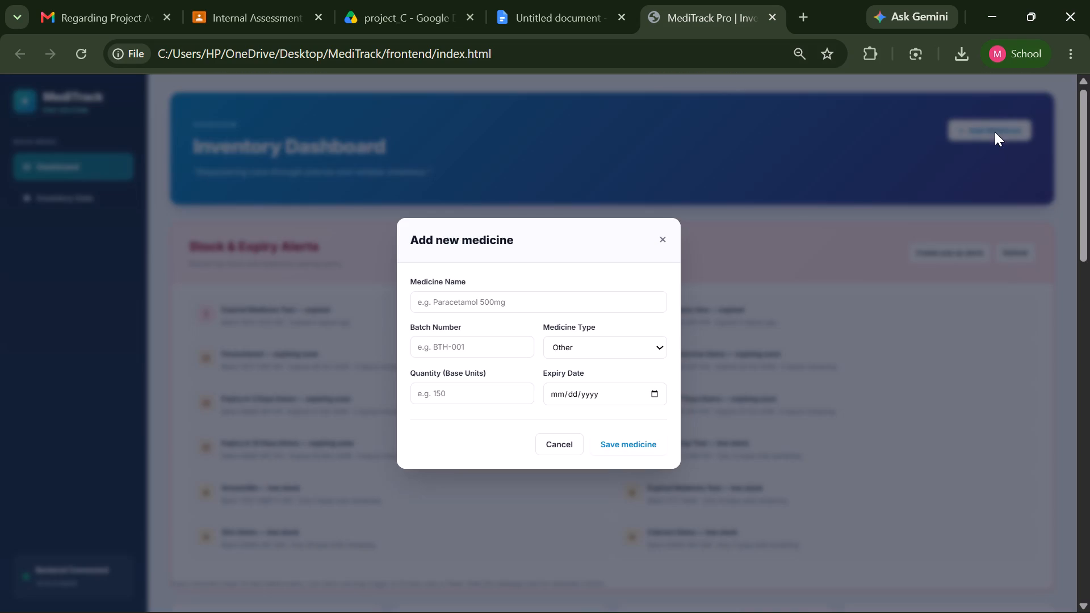
pyautogui.click(463, 298)
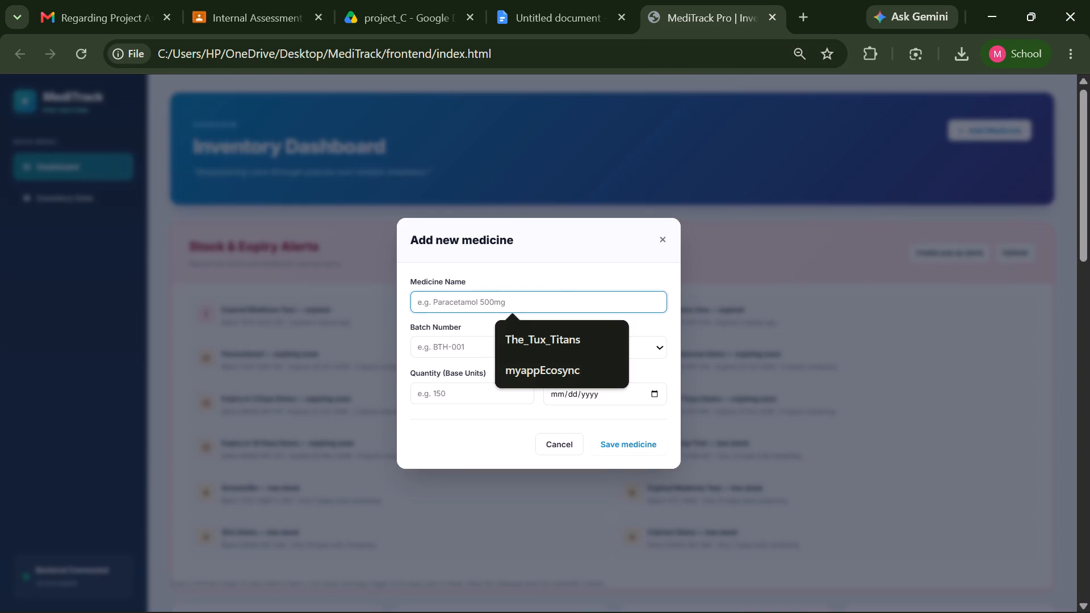
pyautogui.write('testing Med')
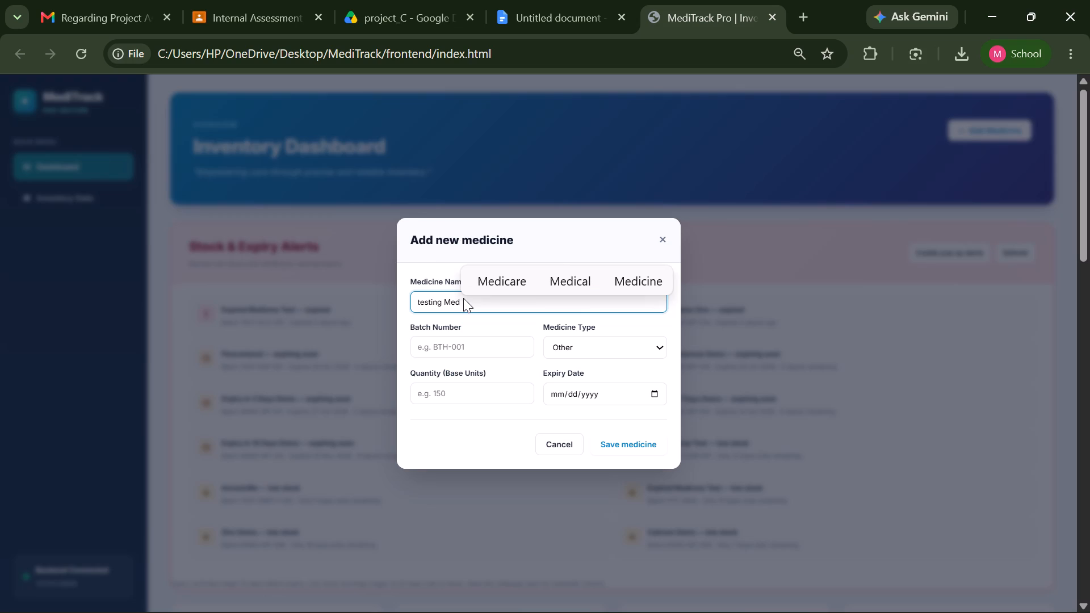
pyautogui.write('ici')
pyautogui.press('Up')
pyautogui.press('Return')
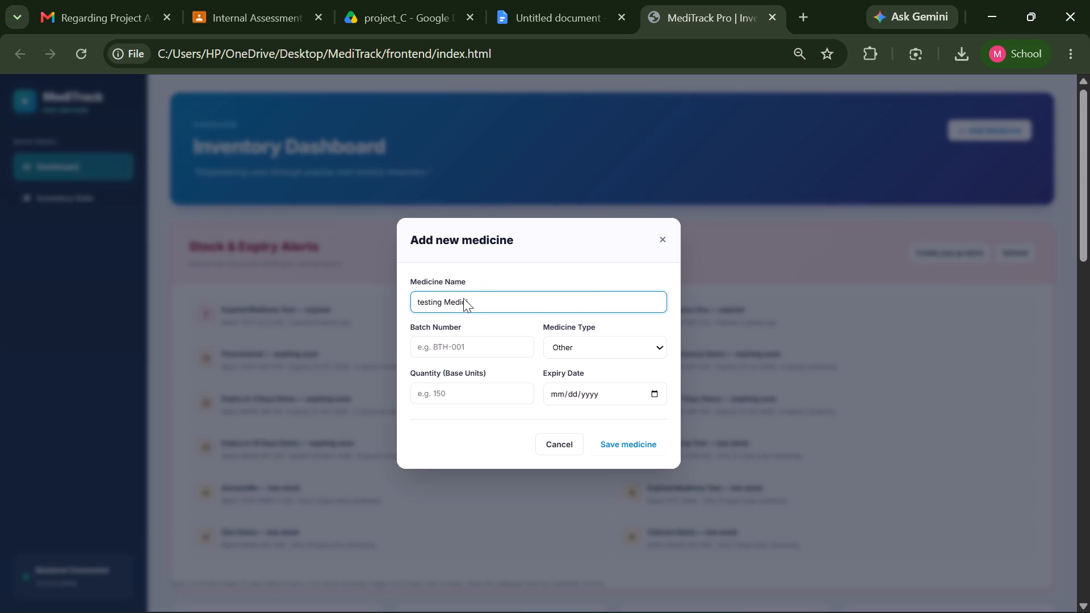
pyautogui.click(467, 350)
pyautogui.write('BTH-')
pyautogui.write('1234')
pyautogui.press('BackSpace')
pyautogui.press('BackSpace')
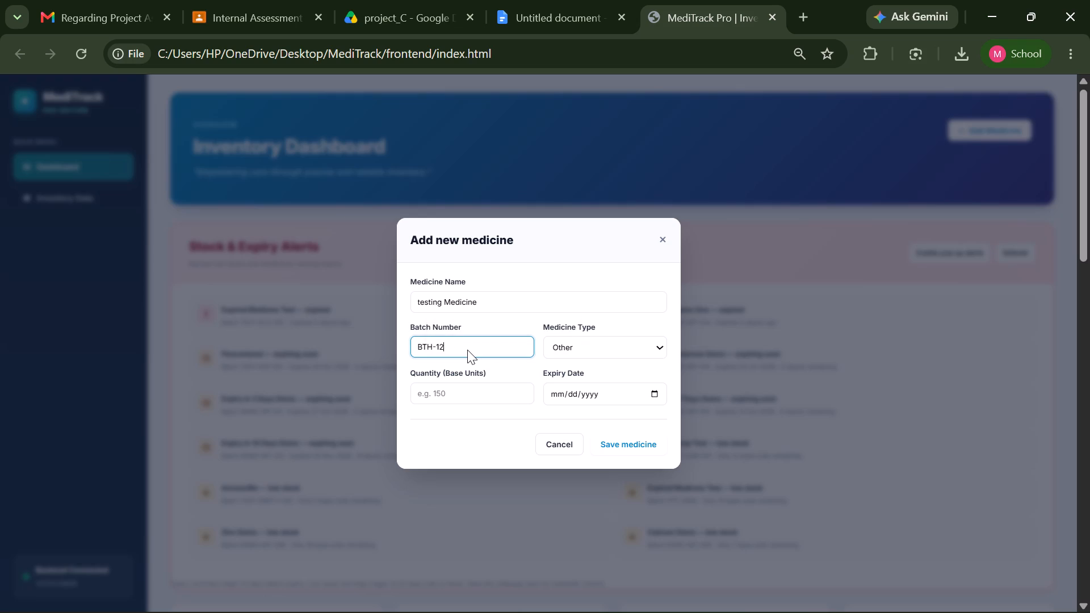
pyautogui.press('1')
# Set this entry's medicine type to Tablet, quantity to 120 and expiry date to 01/28/2027.
pyautogui.click(557, 343)
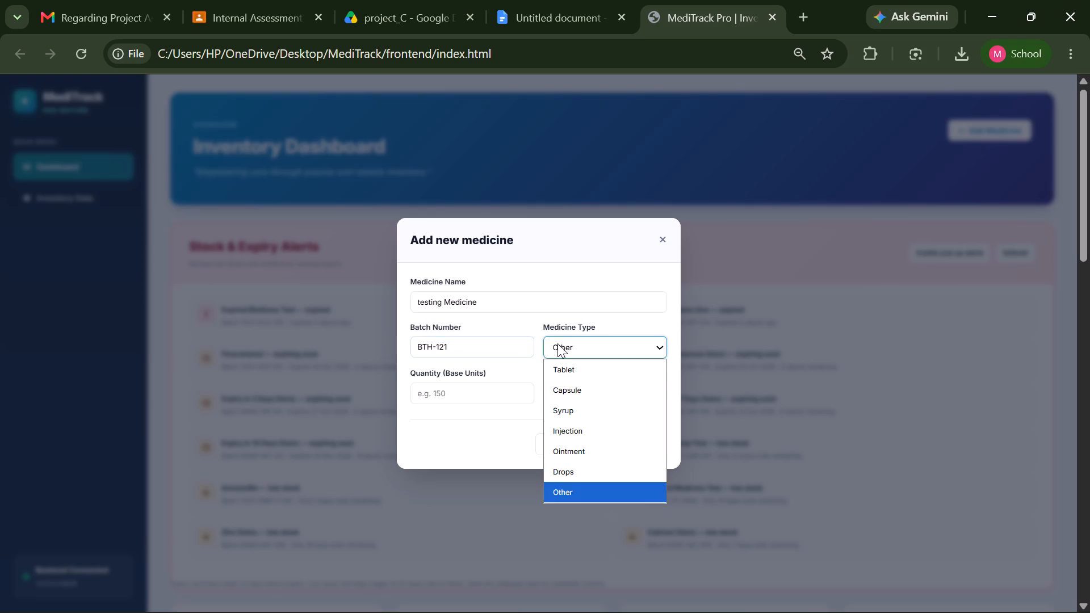
pyautogui.click(563, 379)
pyautogui.click(500, 389)
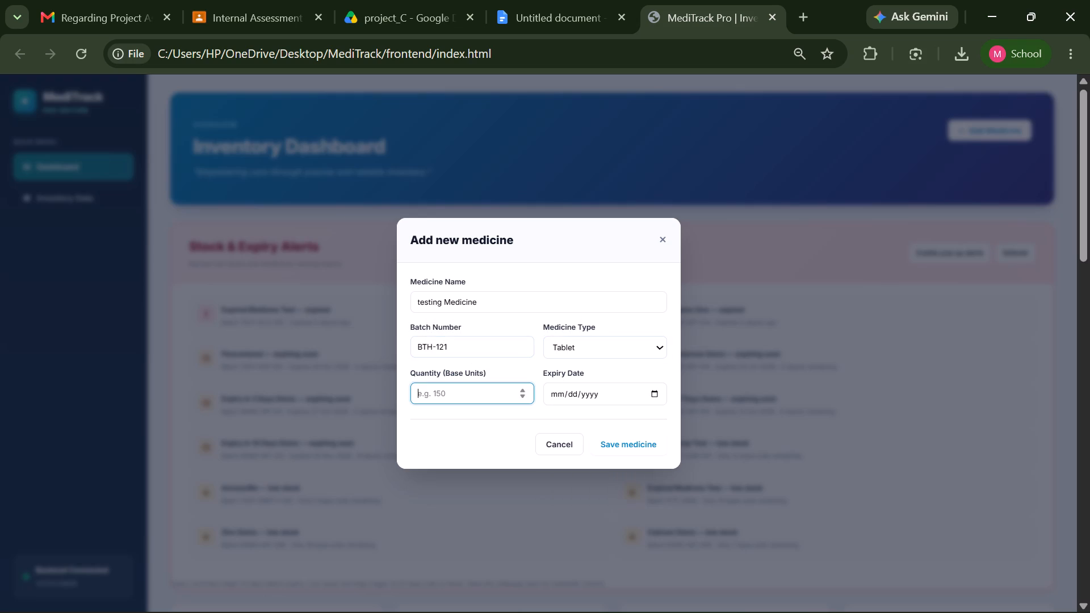
pyautogui.write('120')
pyautogui.click(649, 392)
pyautogui.scroll(-3, 605, 498)
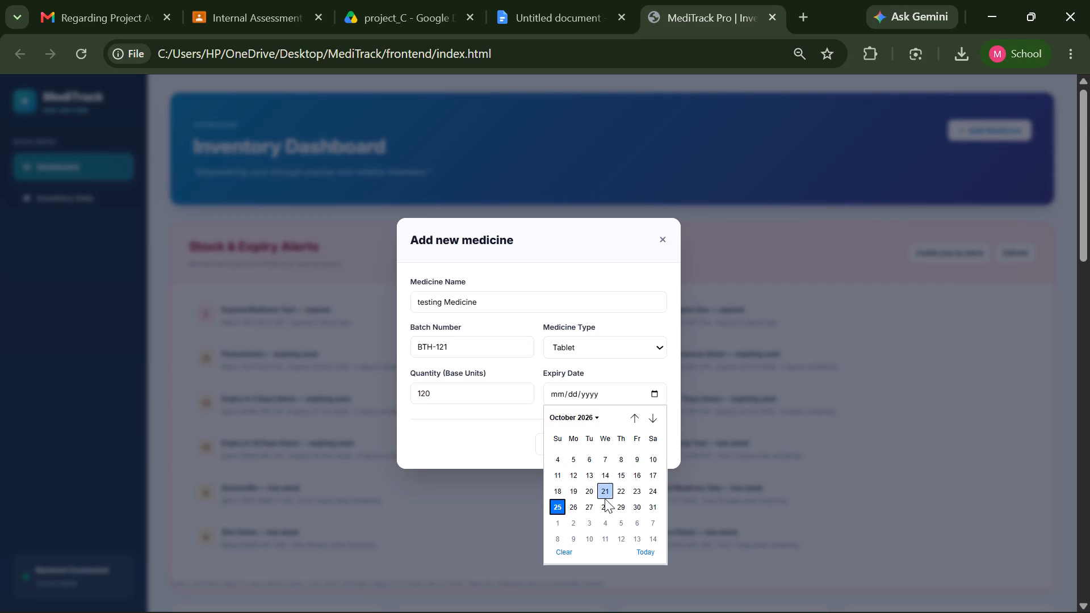
pyautogui.tripleClick(651, 413)
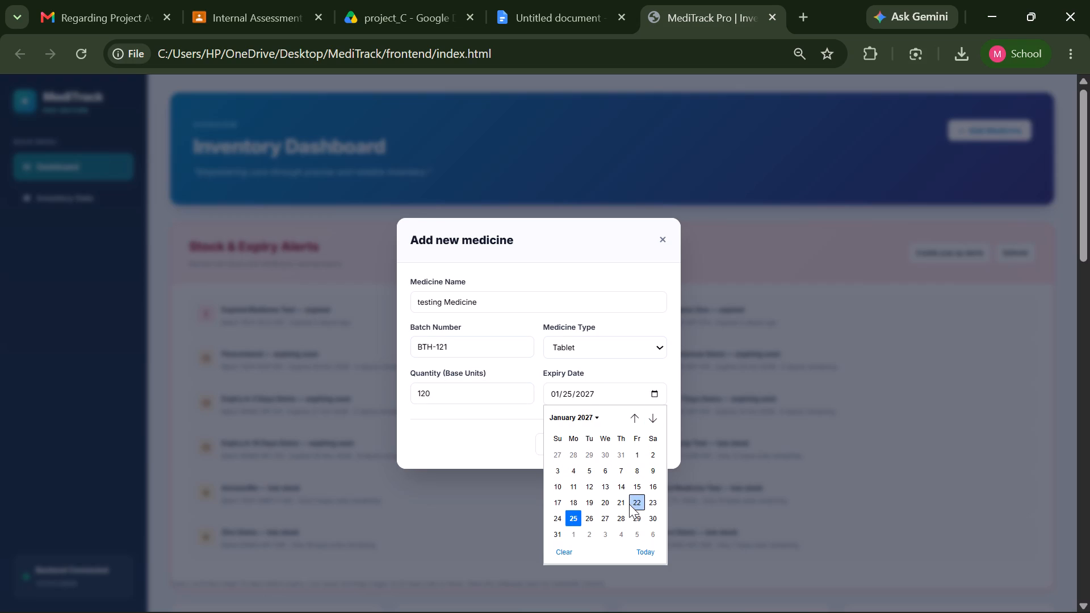
pyautogui.click(618, 511)
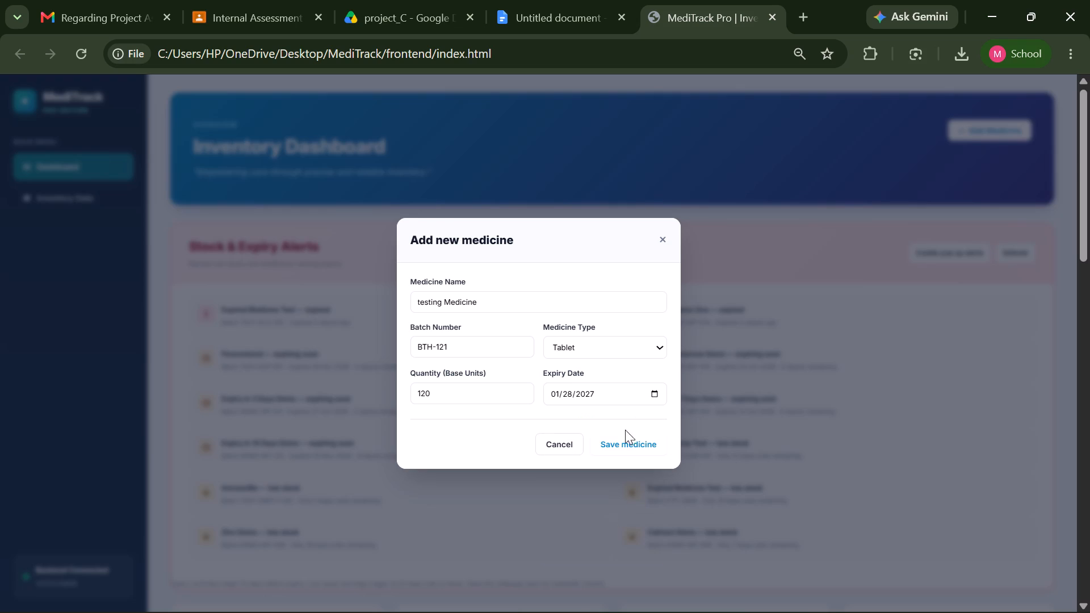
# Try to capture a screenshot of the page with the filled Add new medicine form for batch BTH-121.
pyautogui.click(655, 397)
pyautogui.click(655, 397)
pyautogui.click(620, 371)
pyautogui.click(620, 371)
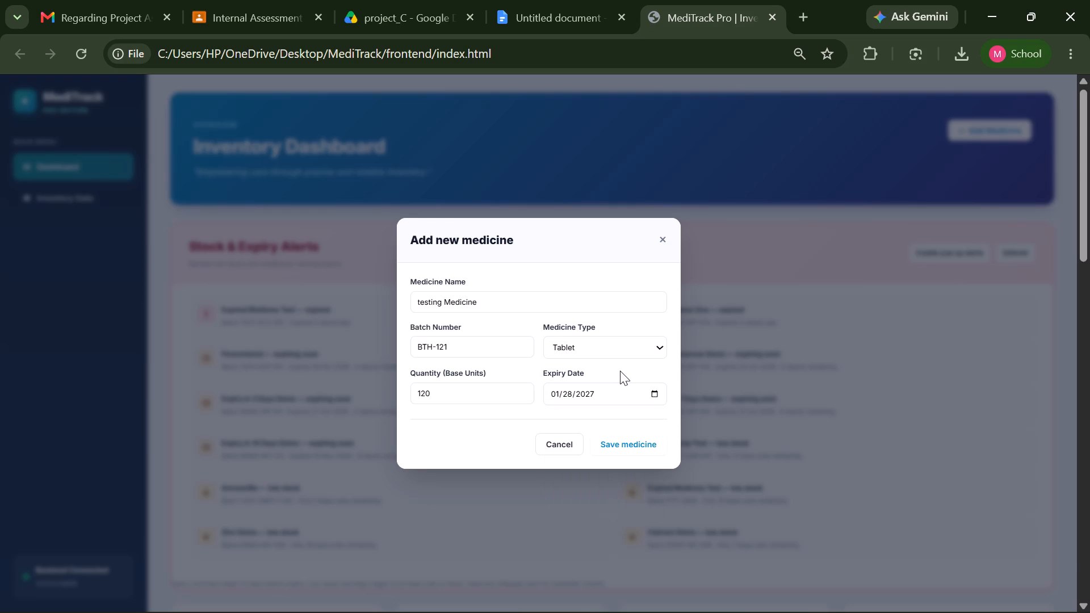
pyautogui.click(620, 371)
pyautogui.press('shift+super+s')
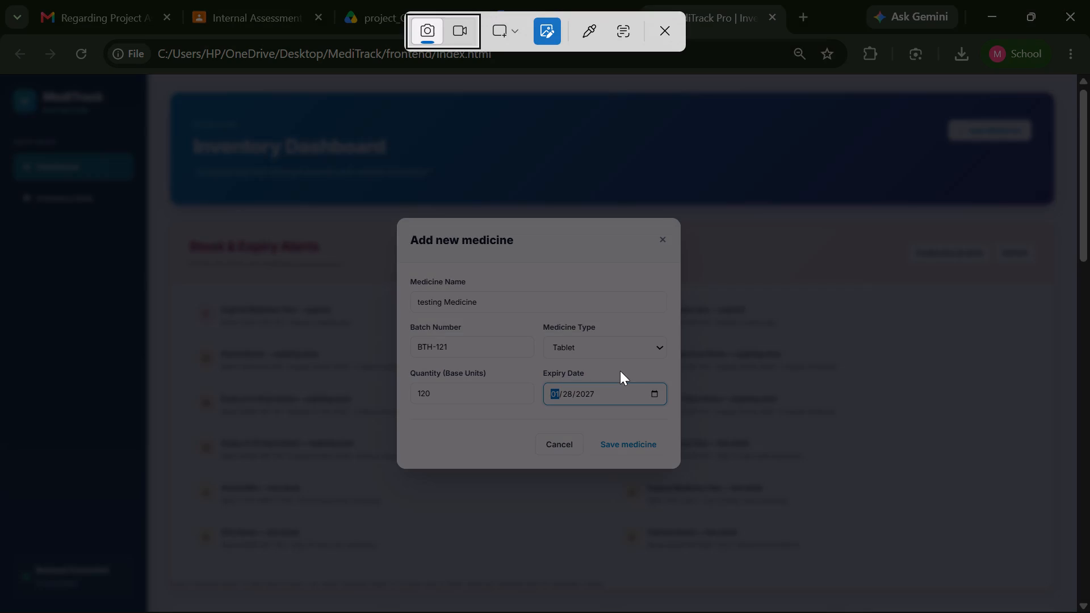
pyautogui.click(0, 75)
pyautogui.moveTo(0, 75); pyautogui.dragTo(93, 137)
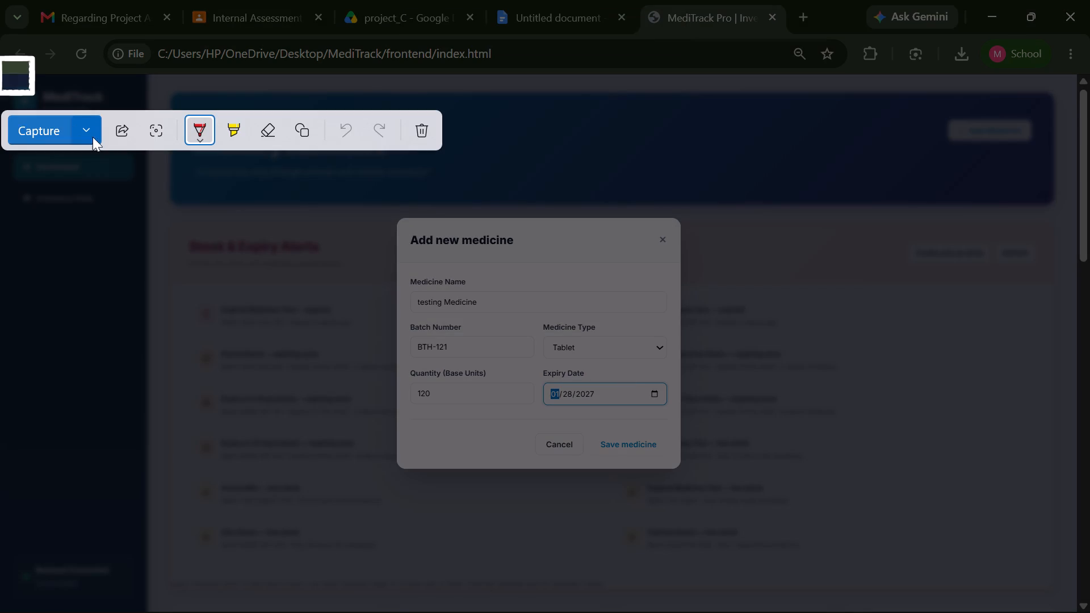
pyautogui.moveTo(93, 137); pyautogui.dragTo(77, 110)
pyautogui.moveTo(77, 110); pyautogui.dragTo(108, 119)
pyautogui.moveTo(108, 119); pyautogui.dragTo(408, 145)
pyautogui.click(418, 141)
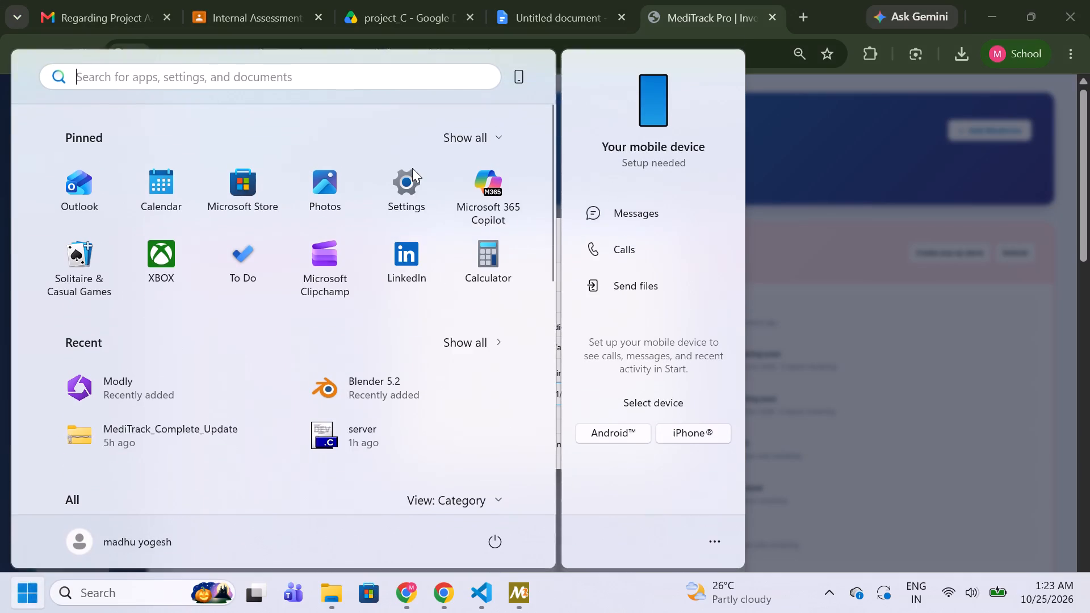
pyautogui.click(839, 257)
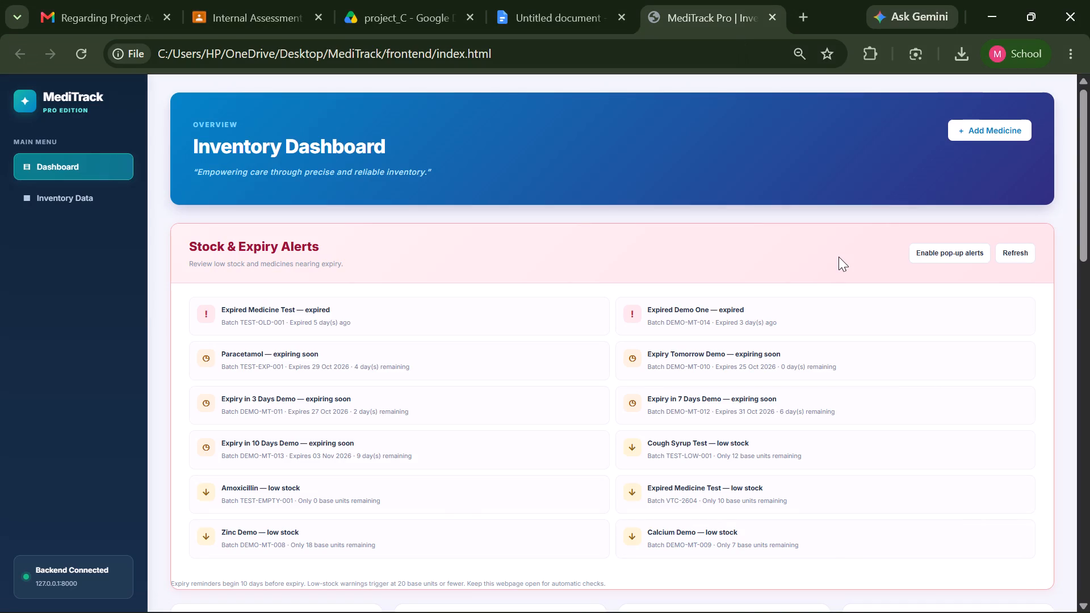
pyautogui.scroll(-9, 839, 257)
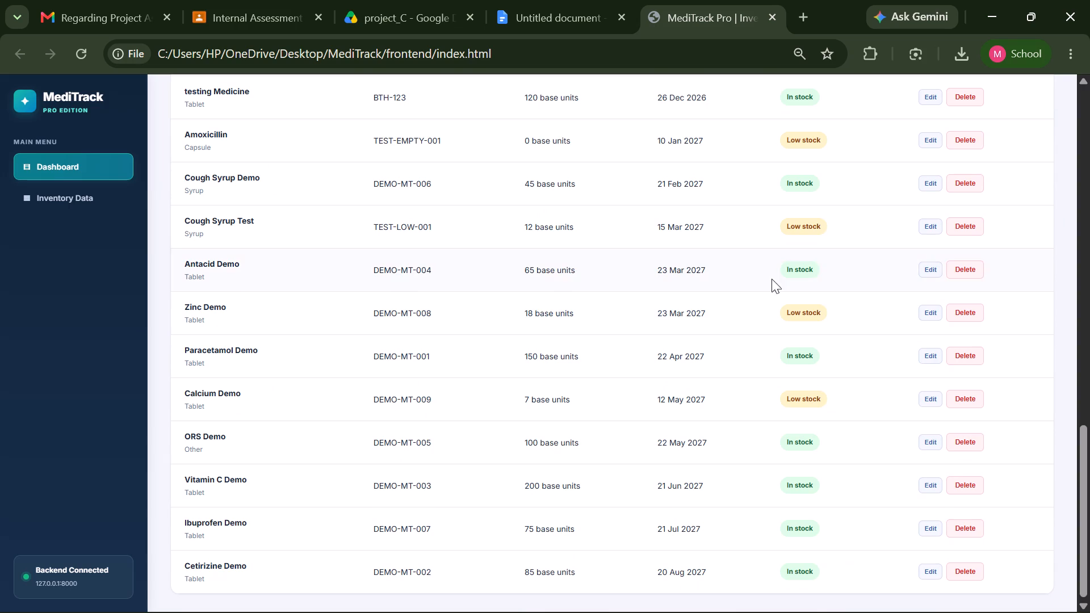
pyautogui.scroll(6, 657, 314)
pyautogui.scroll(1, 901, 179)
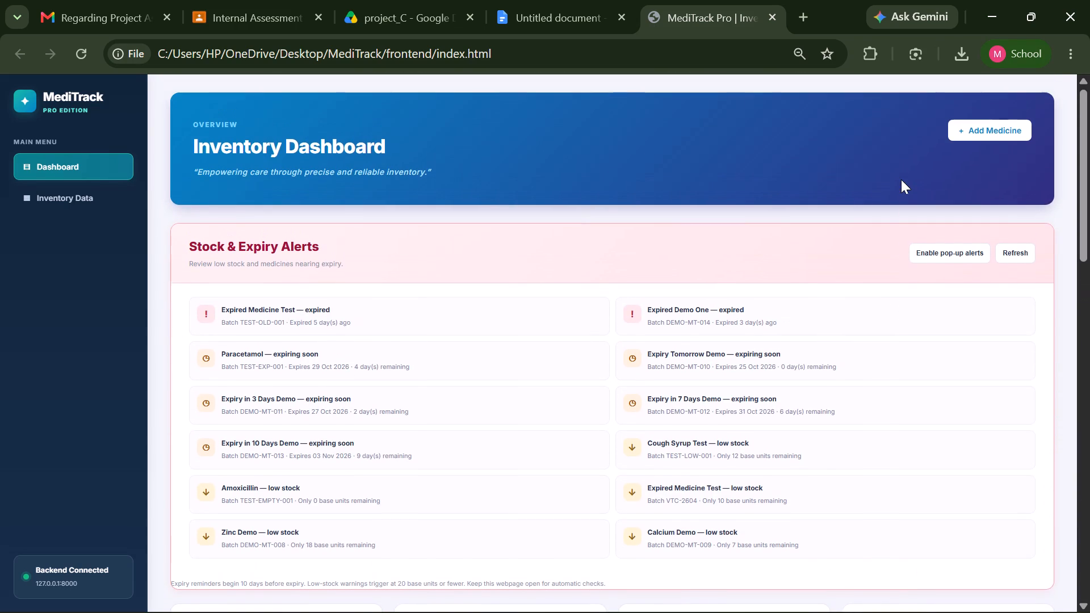
# Start a new medicine entry named "Testing Medicine" with batch number Xcg-121.
pyautogui.click(1011, 119)
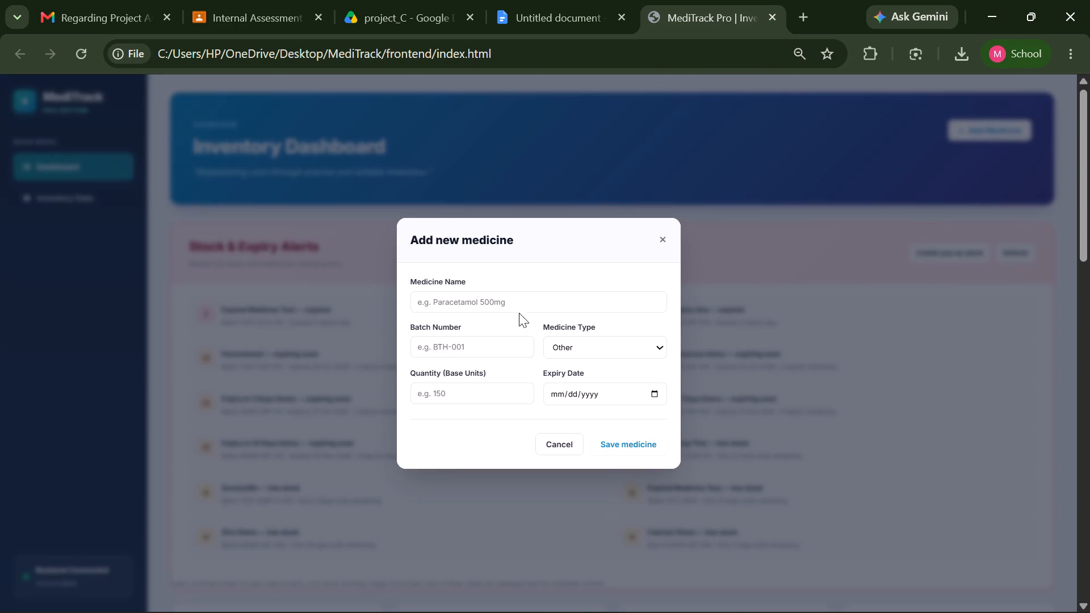
pyautogui.click(509, 305)
pyautogui.write('Tes')
pyautogui.write('ting Me')
pyautogui.write('dicine')
pyautogui.click(455, 347)
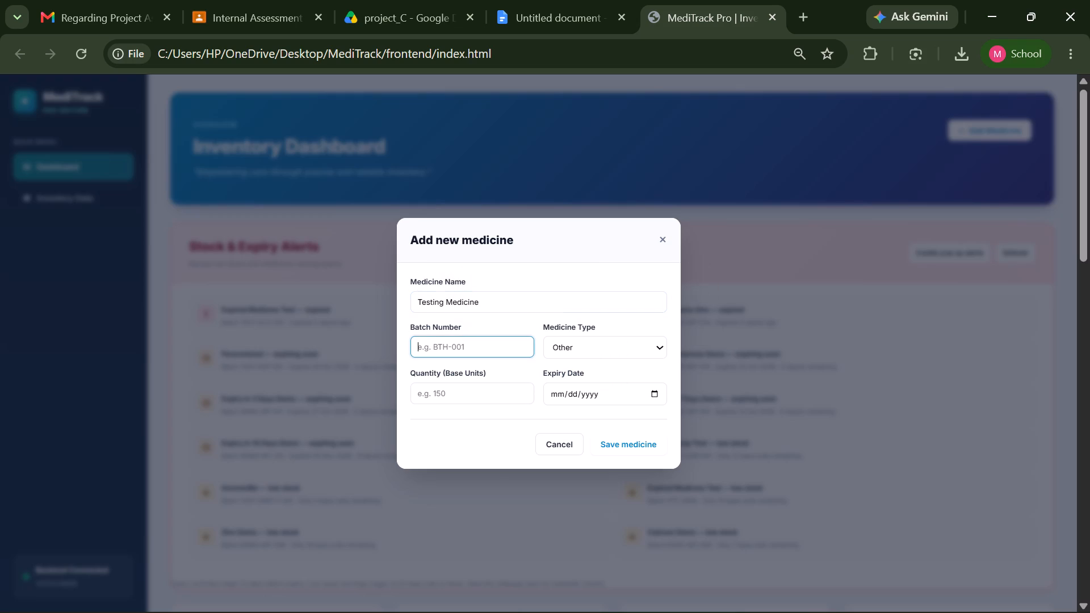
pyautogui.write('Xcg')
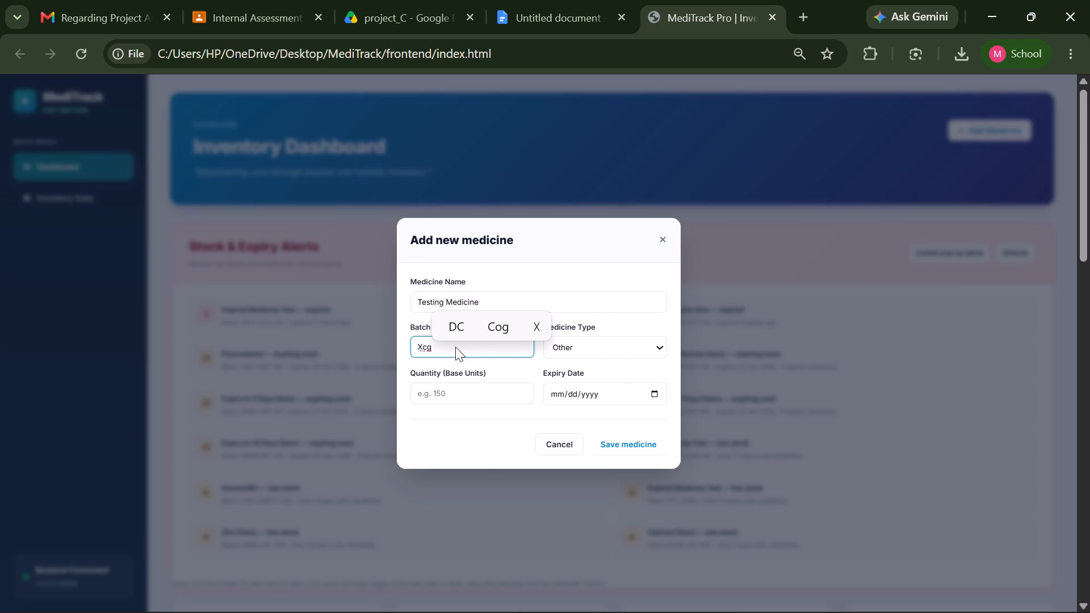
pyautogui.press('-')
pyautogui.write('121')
# Set the entry's medicine type to Tablet, quantity to 1231 and expiry date to 11/28/2026.
pyautogui.click(580, 355)
pyautogui.click(578, 368)
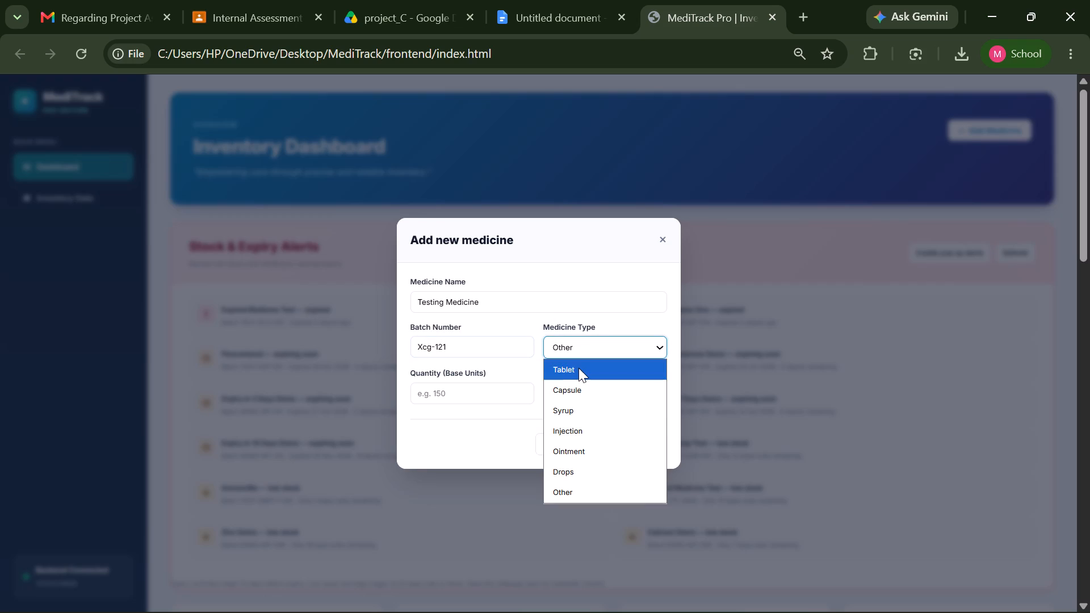
pyautogui.click(484, 401)
pyautogui.write('1234')
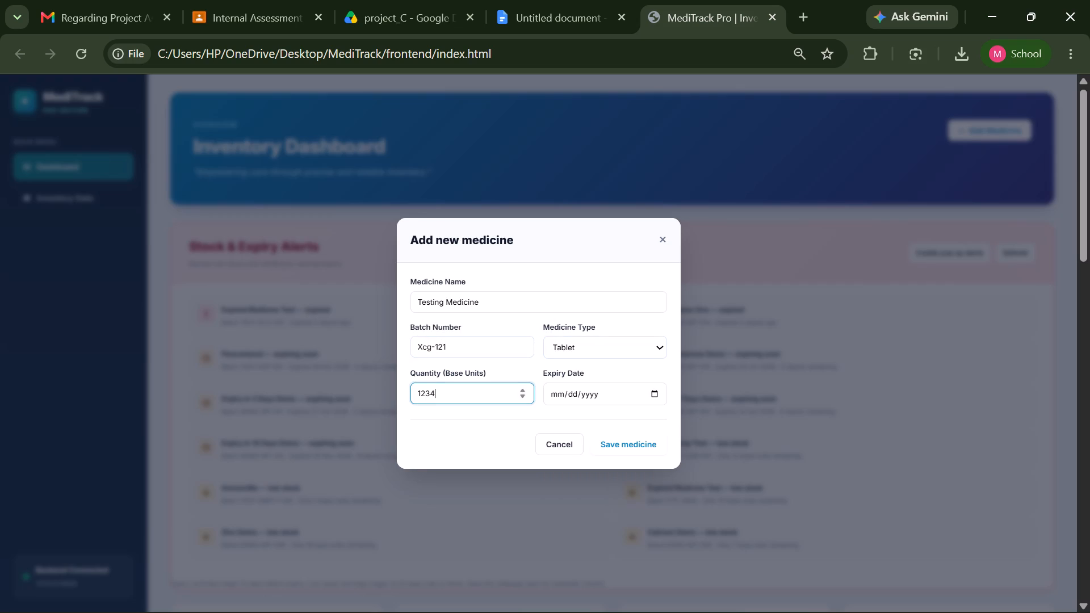
pyautogui.press('BackSpace')
pyautogui.press('1')
pyautogui.click(649, 389)
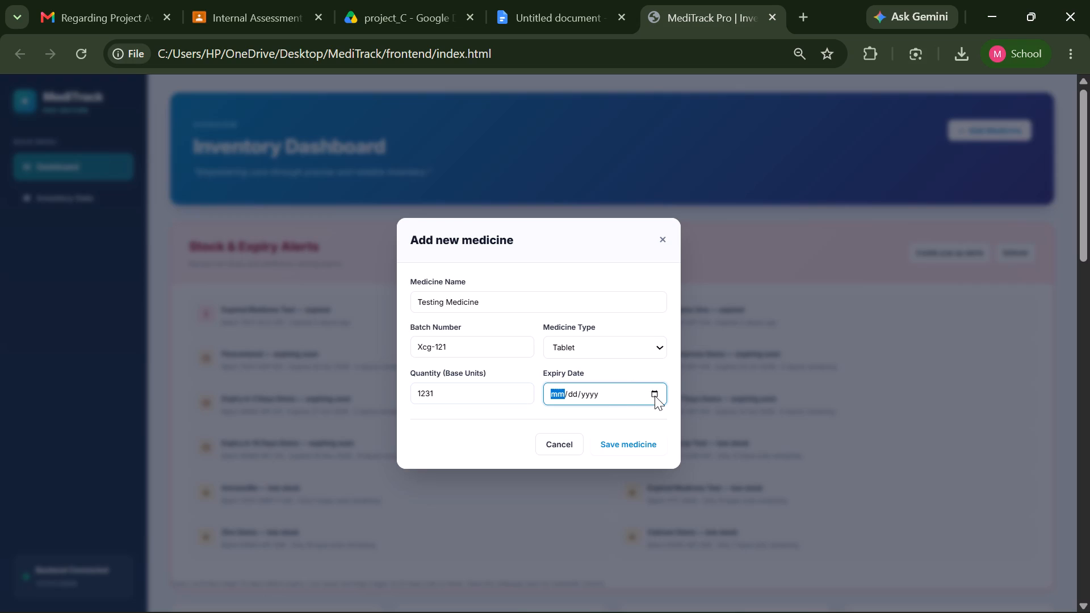
pyautogui.click(655, 396)
pyautogui.scroll(-2, 602, 485)
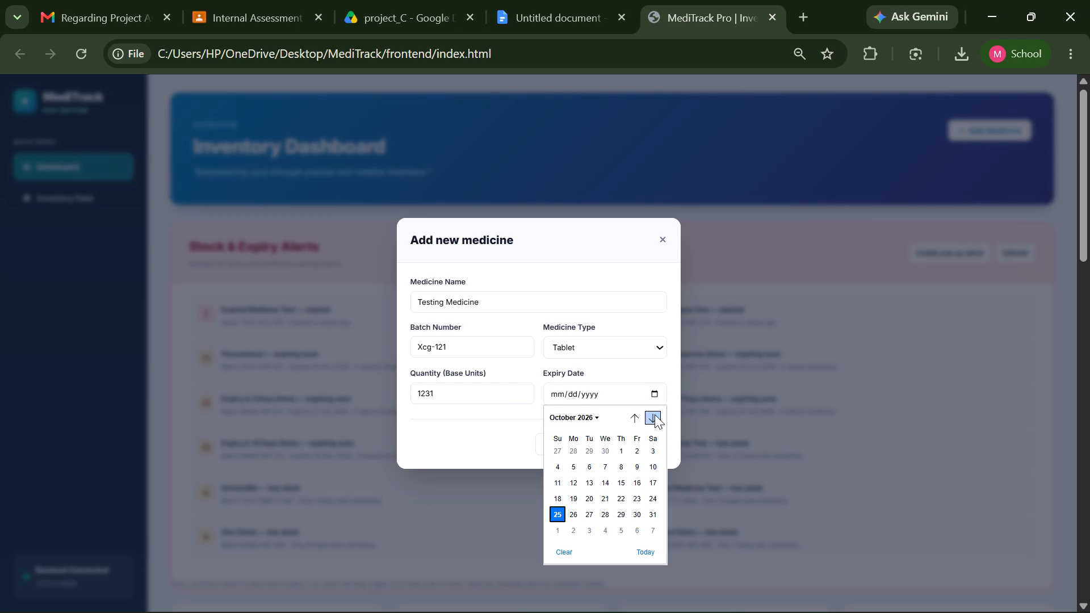
pyautogui.click(655, 414)
pyautogui.click(645, 507)
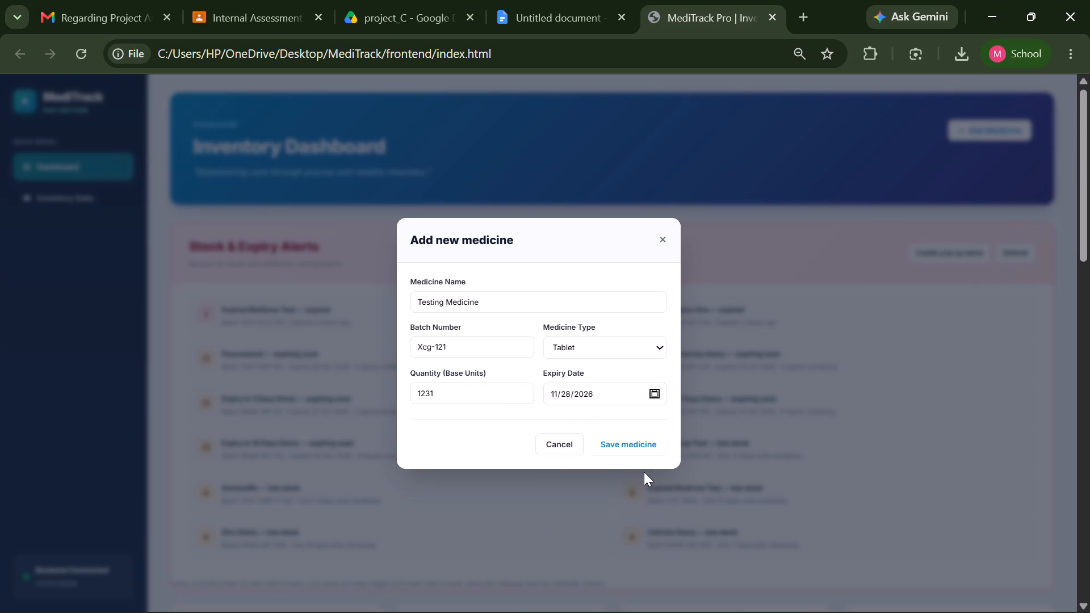
# Capture a screenshot of the full page area, excluding the browser bars, with the filled Add new medicine form.
pyautogui.press('shift+super+s')
pyautogui.moveTo(0, 76); pyautogui.dragTo(51, 123)
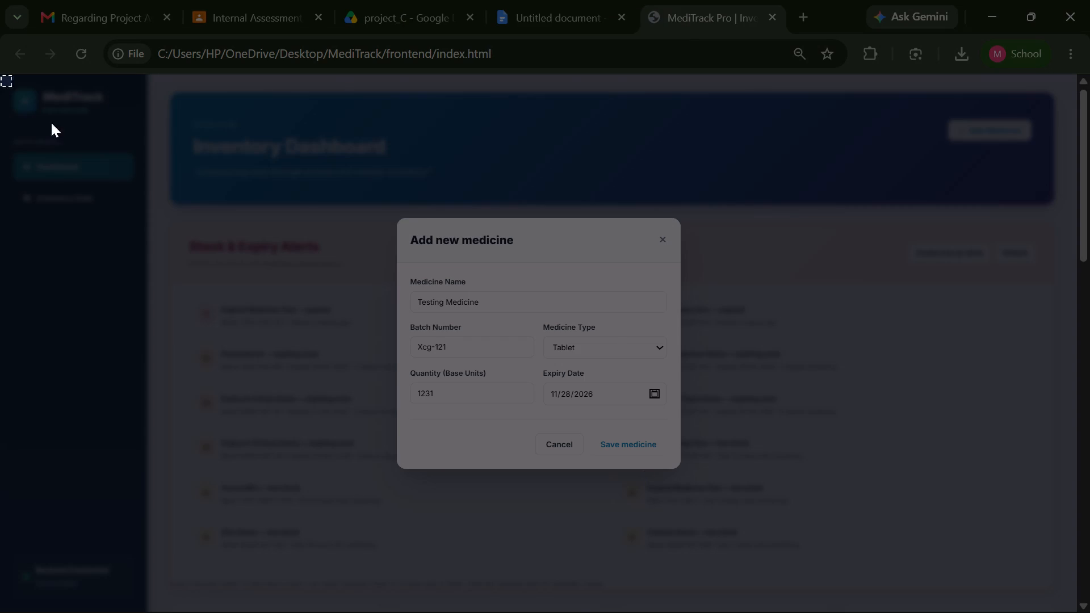
pyautogui.moveTo(51, 123); pyautogui.dragTo(943, 612)
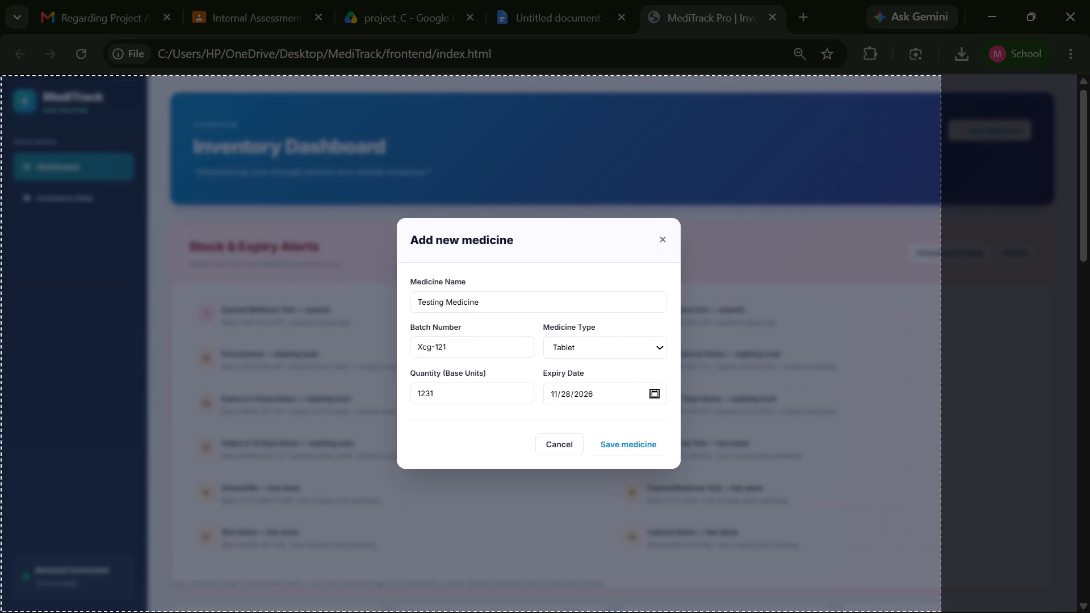
pyautogui.moveTo(943, 612); pyautogui.dragTo(1089, 612)
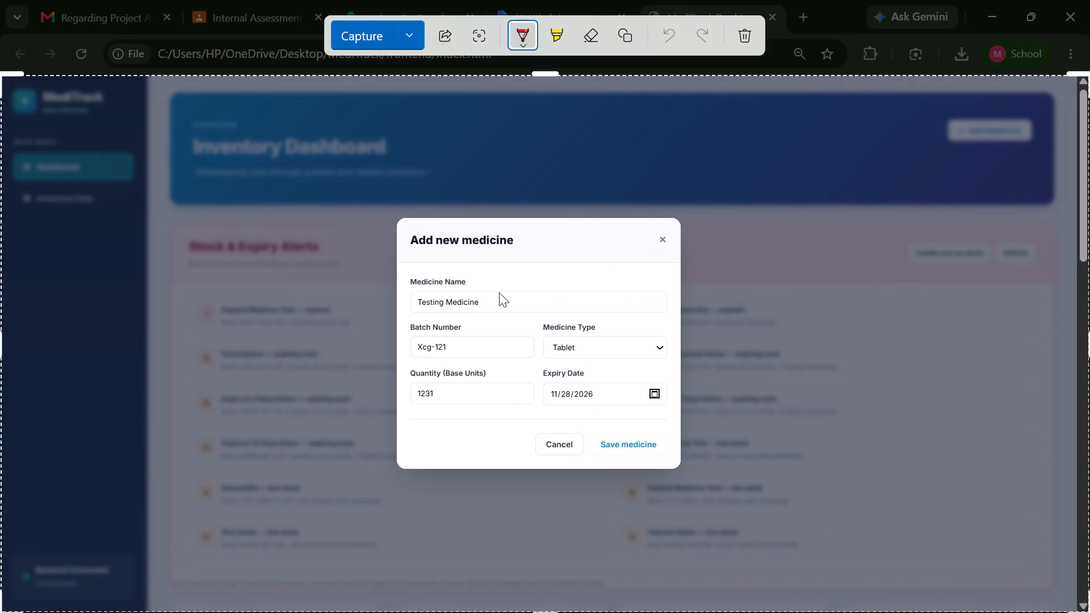
pyautogui.click(379, 36)
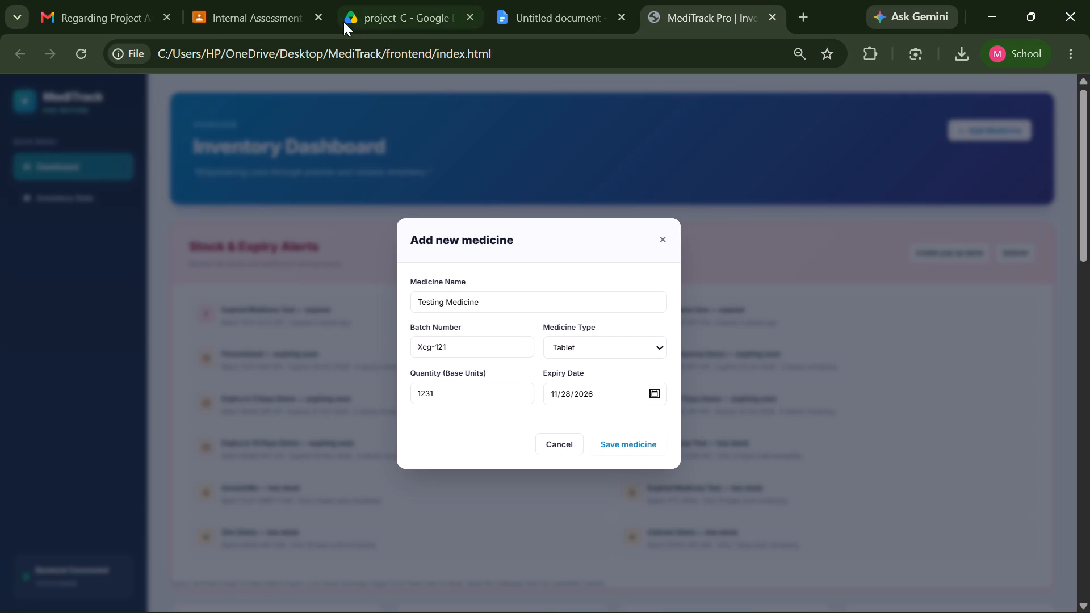
# In the Google Docs document, add the caption "Adding Medicine:" below the Interface screenshot and paste the captured form image under it.
pyautogui.click(393, 18)
pyautogui.click(539, 31)
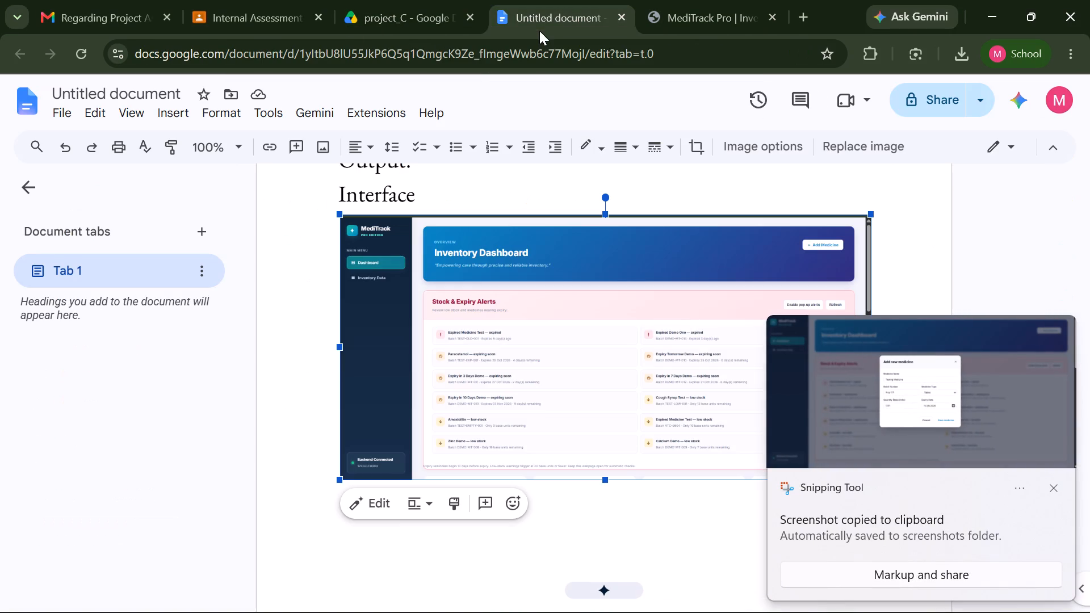
pyautogui.click(387, 554)
pyautogui.click(364, 549)
pyautogui.click(585, 514)
pyautogui.click(890, 438)
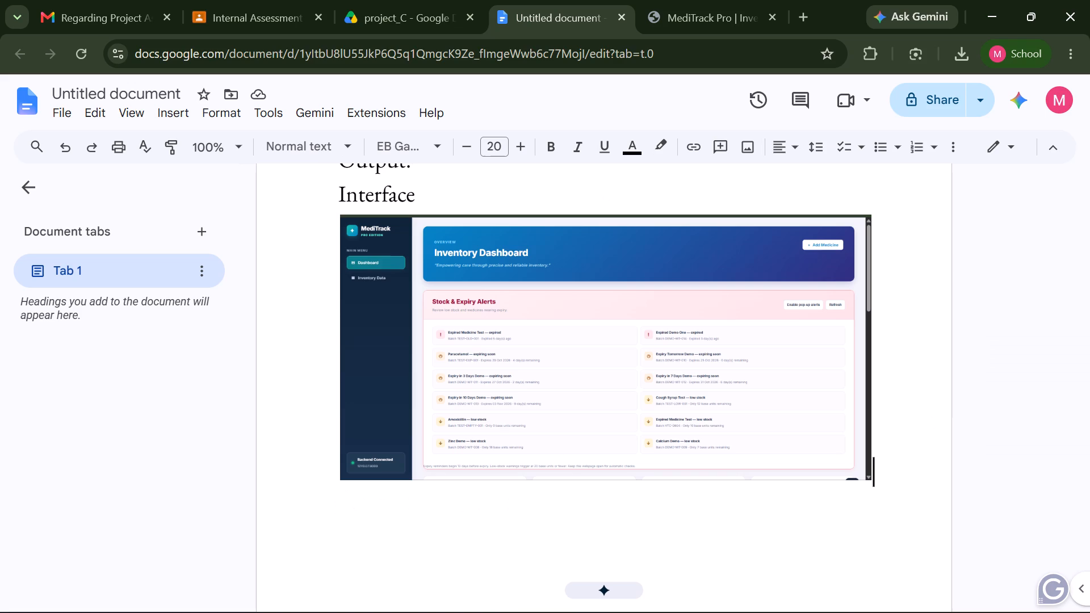
pyautogui.press('Return')
pyautogui.write('Adding m')
pyautogui.press('BackSpace')
pyautogui.write('Medicine')
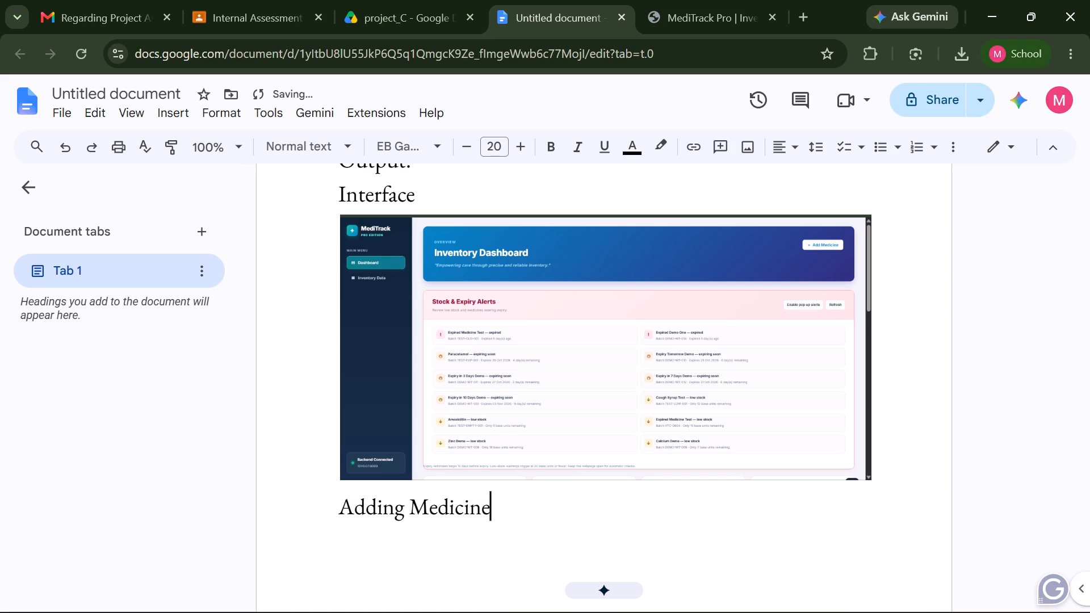
pyautogui.hotkey('shift', ':')
pyautogui.press('Return')
pyautogui.hotkey('ctrl', 'v')
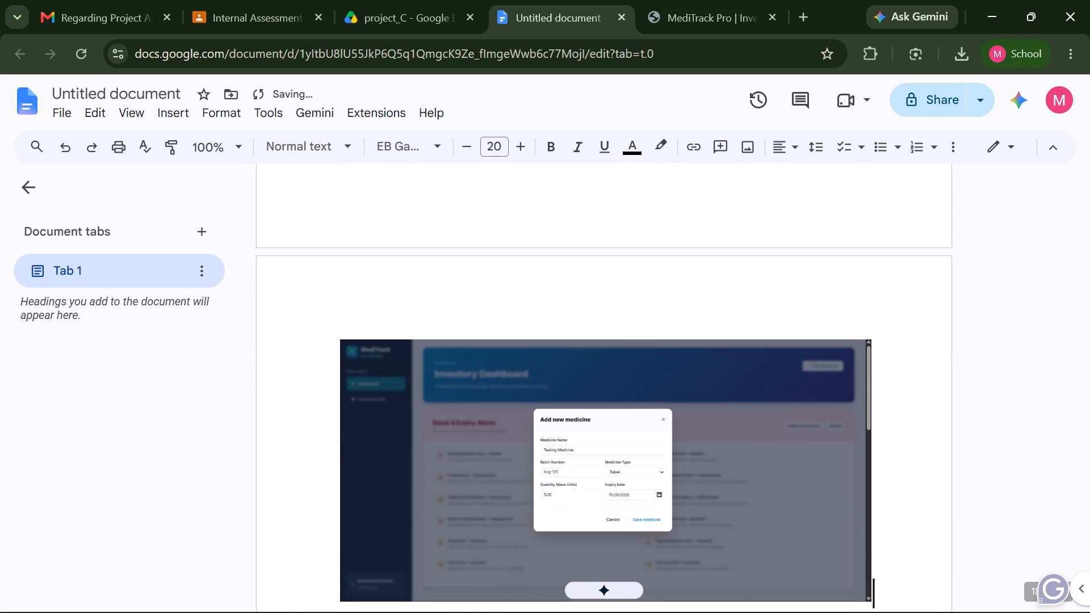
pyautogui.scroll(2, 740, 347)
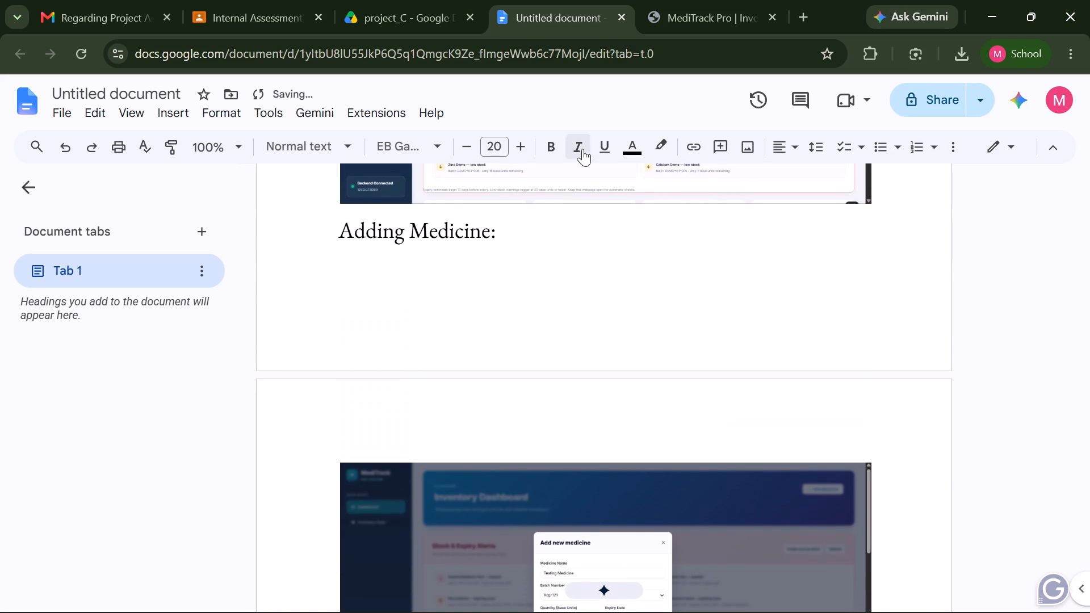
# Return to the MediTrack Pro page and close the Add new medicine form without saving the entry.
pyautogui.click(412, 1)
pyautogui.click(737, 1)
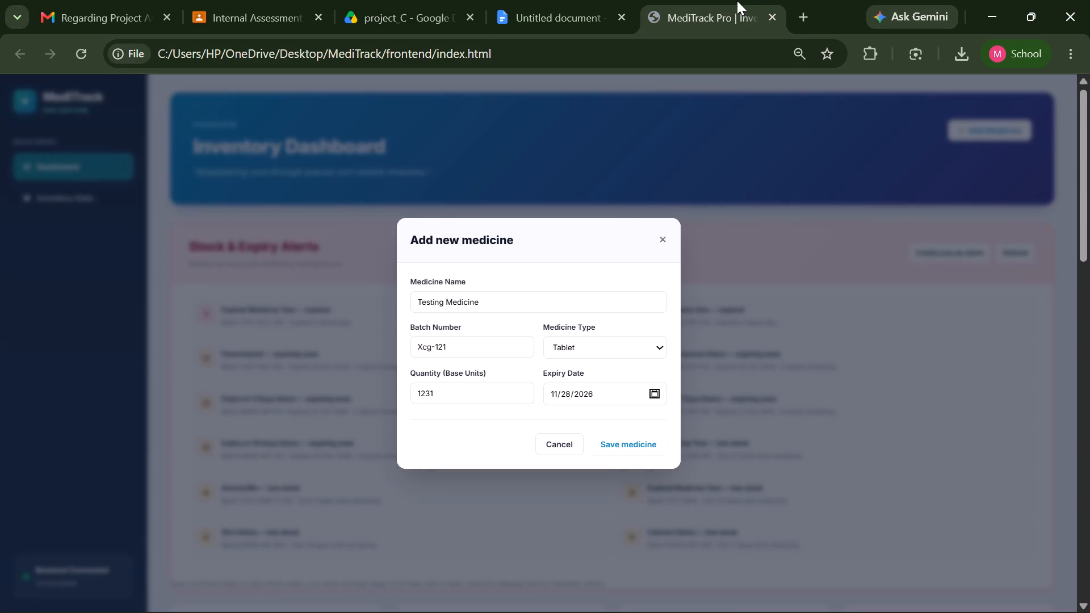
pyautogui.click(658, 232)
pyautogui.click(665, 238)
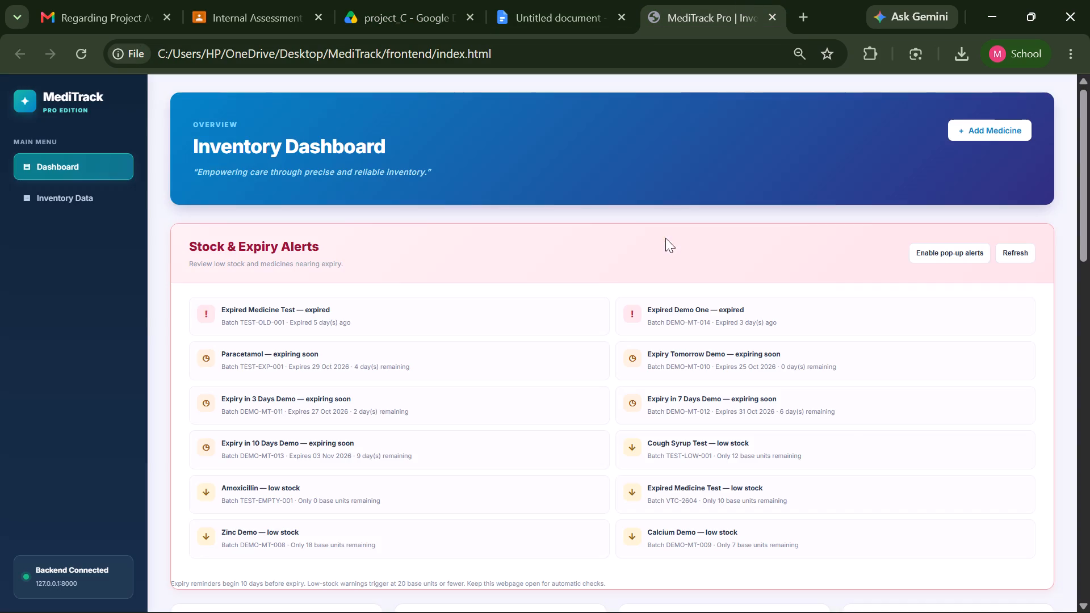
# Go to the Inventory Data section and capture a screenshot of the full page area, excluding the browser bars, showing the Medicine Database table.
pyautogui.scroll(-5, 728, 330)
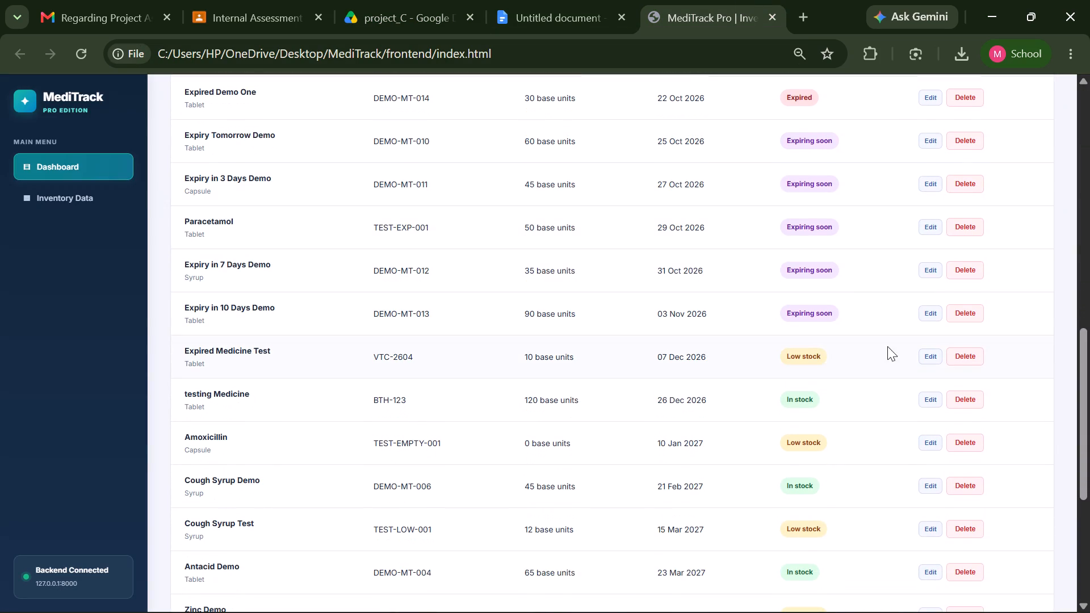
pyautogui.scroll(1, 943, 349)
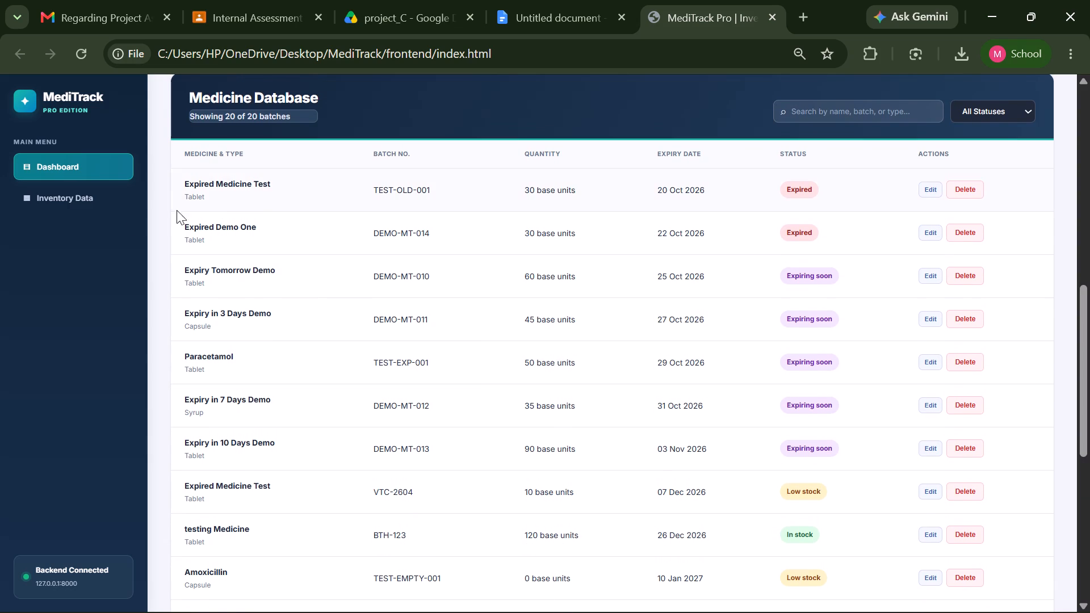
pyautogui.click(65, 200)
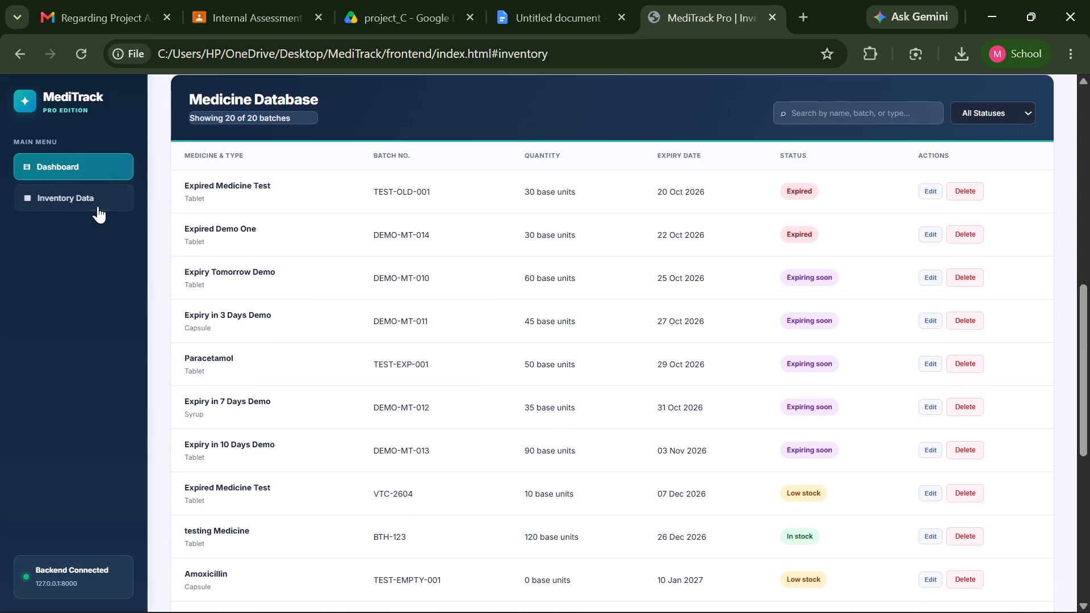
pyautogui.click(72, 204)
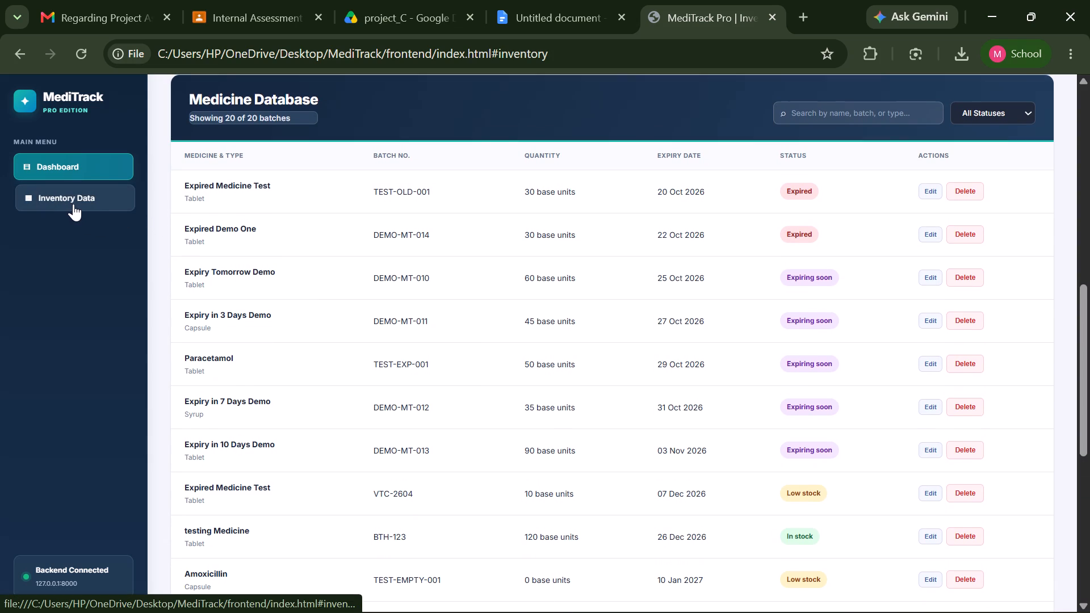
pyautogui.tripleClick(65, 201)
pyautogui.scroll(4, 165, 196)
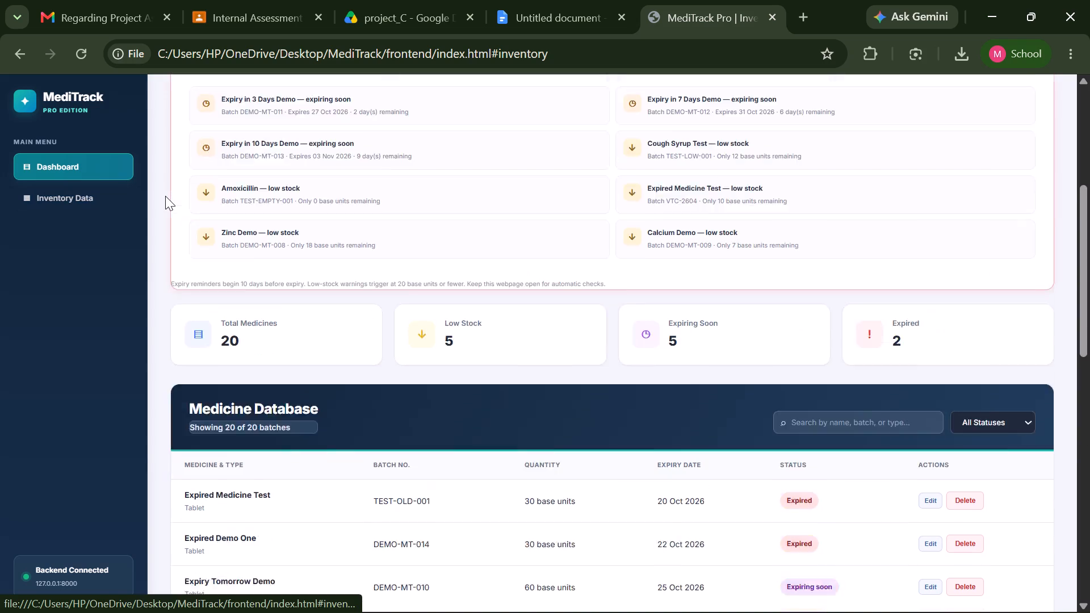
pyautogui.scroll(2, 165, 196)
pyautogui.click(81, 198)
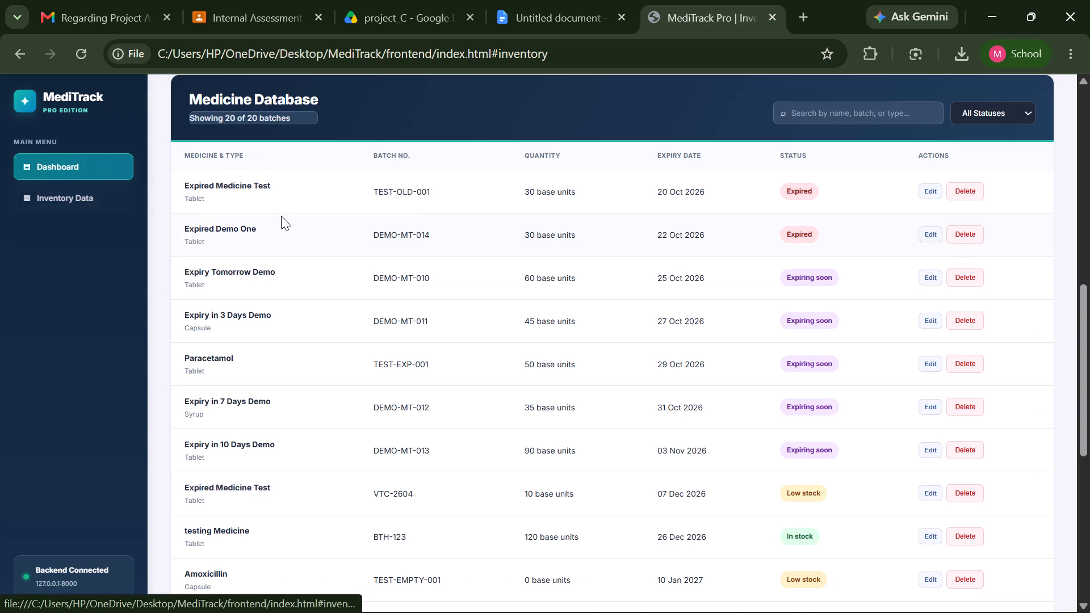
pyautogui.press('shift+super+s')
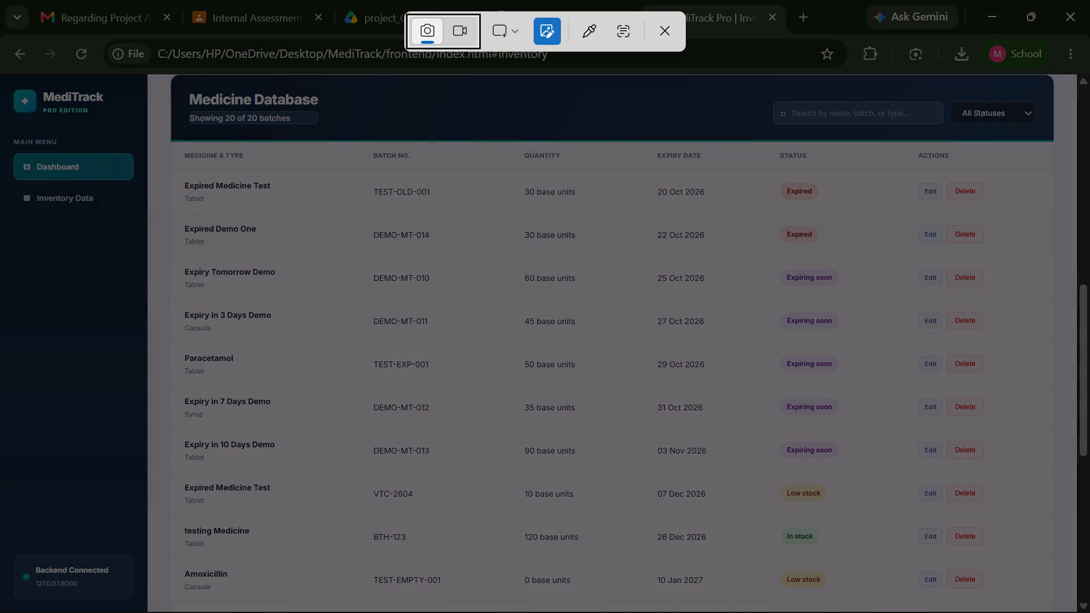
pyautogui.moveTo(0, 77); pyautogui.dragTo(497, 356)
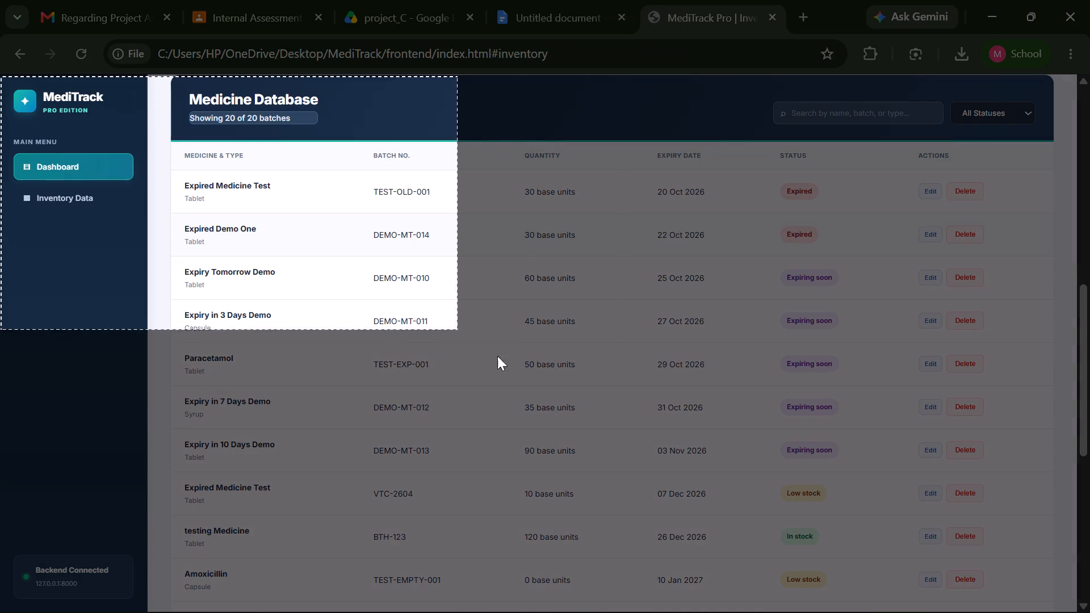
pyautogui.moveTo(497, 356); pyautogui.dragTo(959, 612)
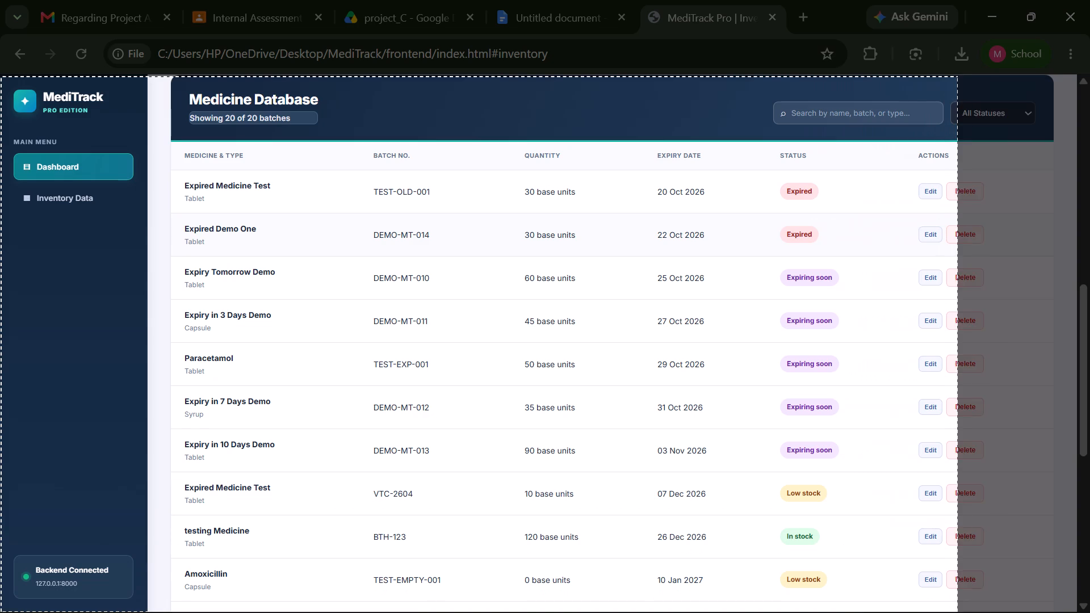
pyautogui.moveTo(959, 612); pyautogui.dragTo(1089, 612)
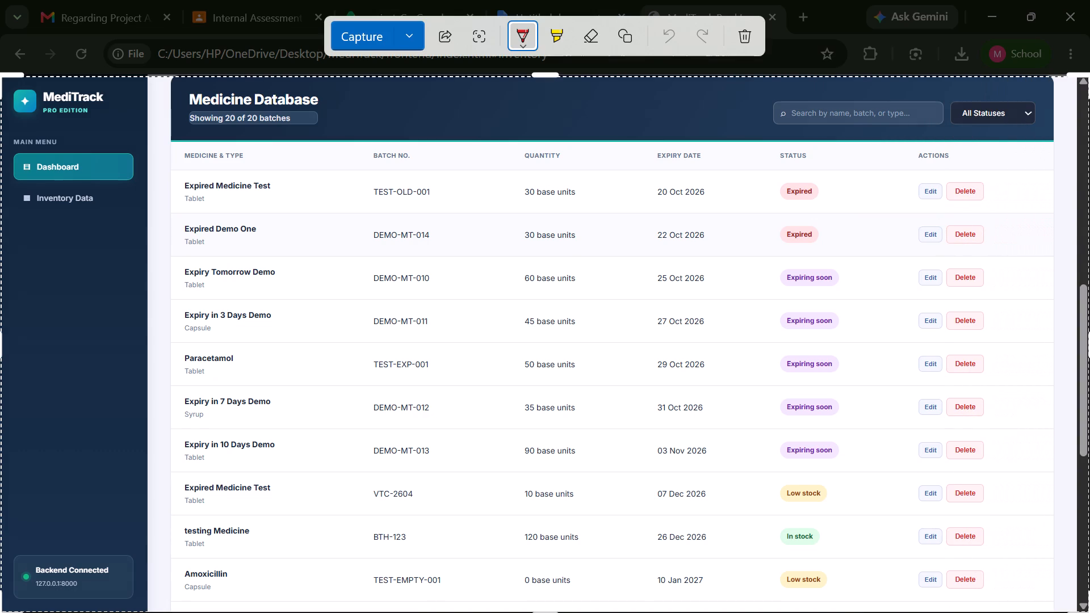
pyautogui.click(349, 40)
# In the Google Docs document, add the caption "Medicine Database:" on a new line below the Add new medicine form screenshot.
pyautogui.click(270, 0)
pyautogui.click(389, 16)
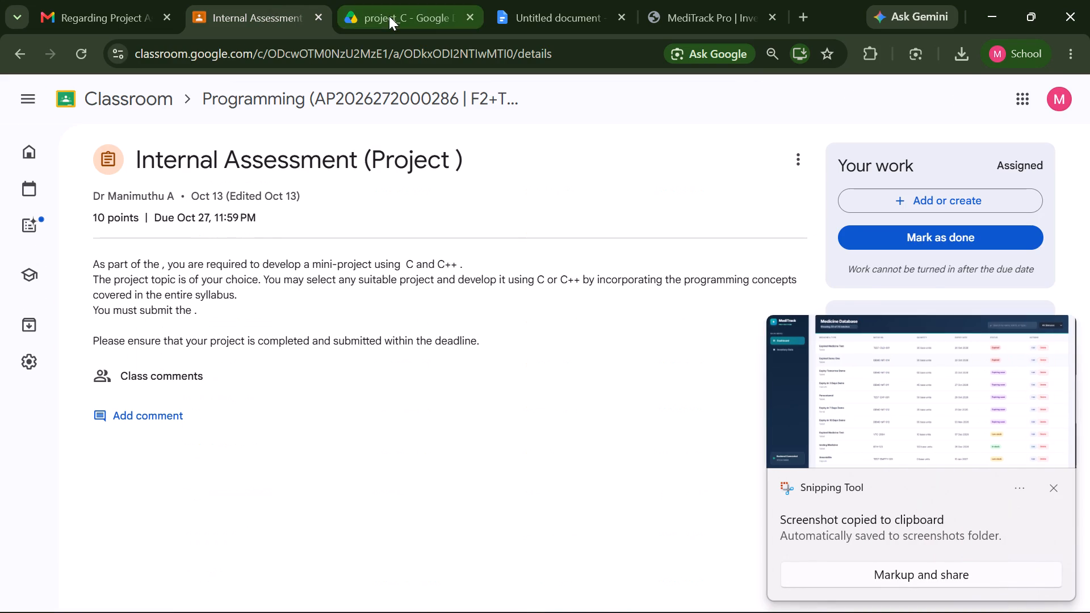
pyautogui.click(564, 23)
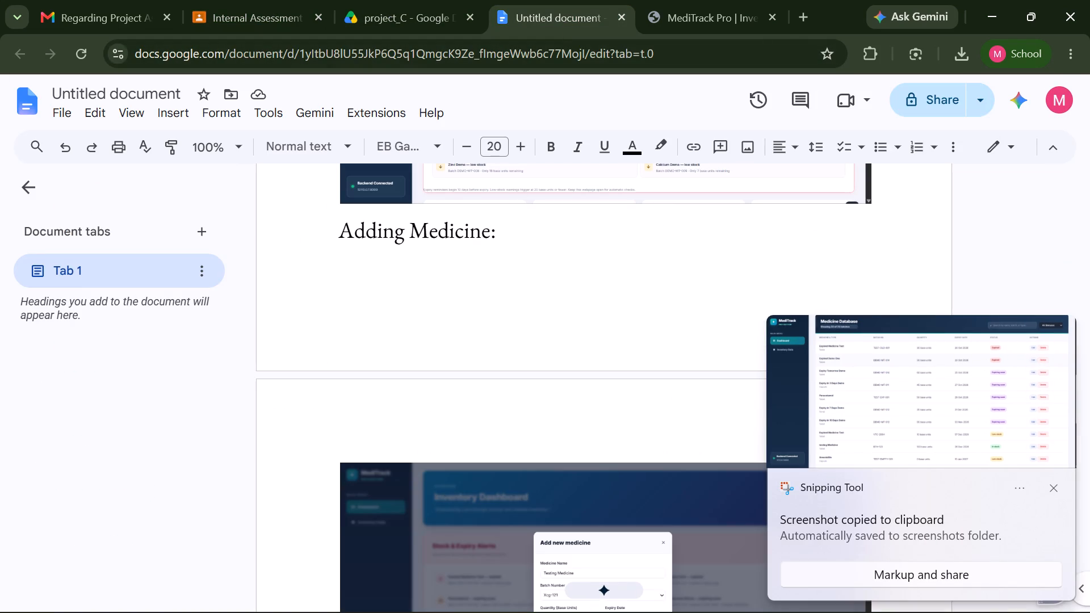
pyautogui.scroll(-3, 418, 401)
pyautogui.click(404, 366)
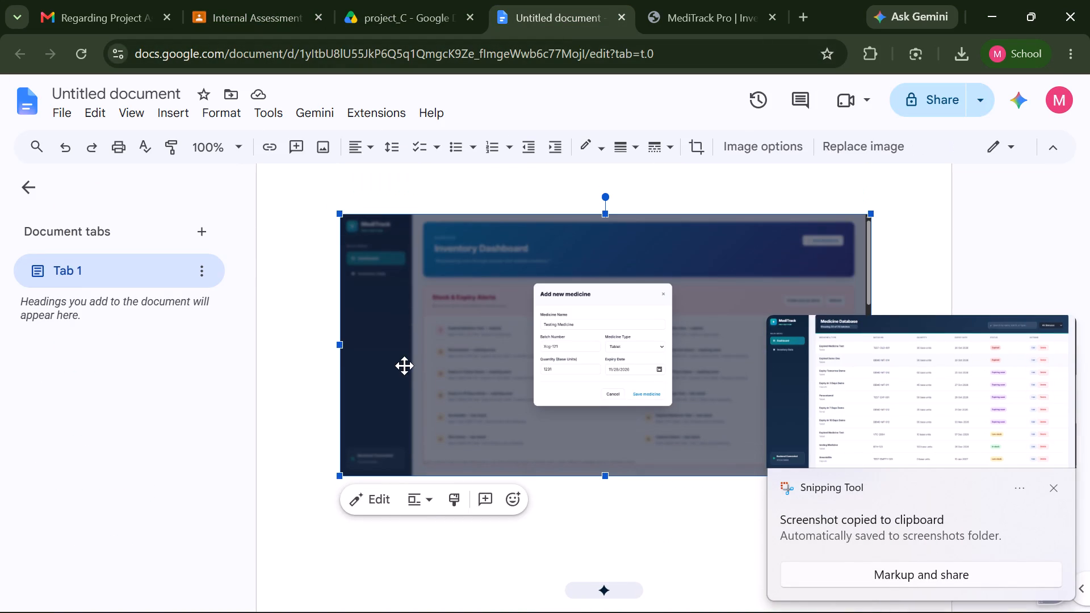
pyautogui.press('Return')
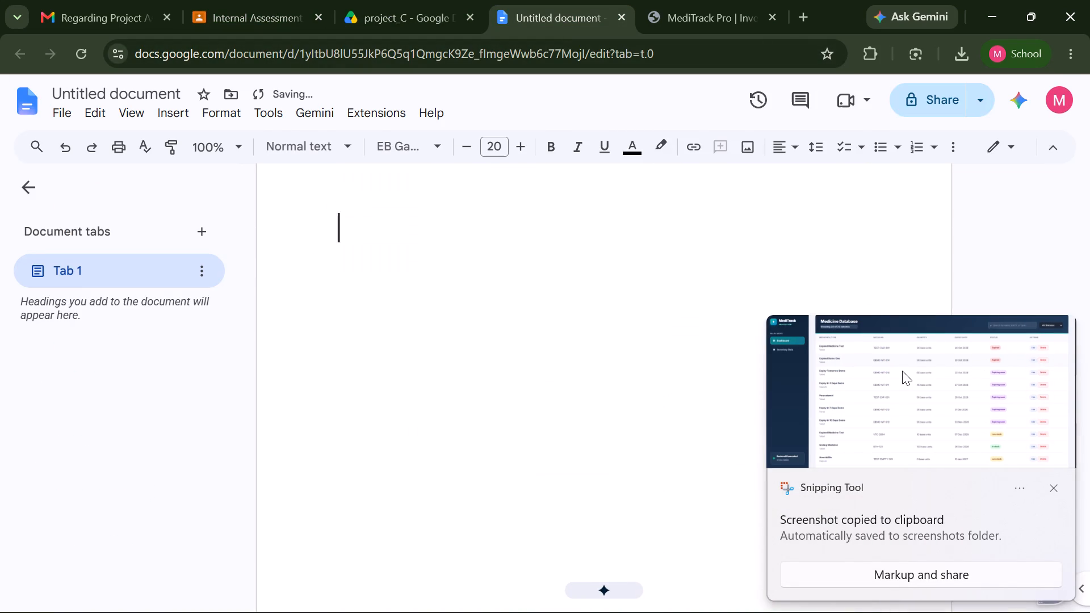
pyautogui.hotkey('ctrl', 'z')
pyautogui.click(630, 524)
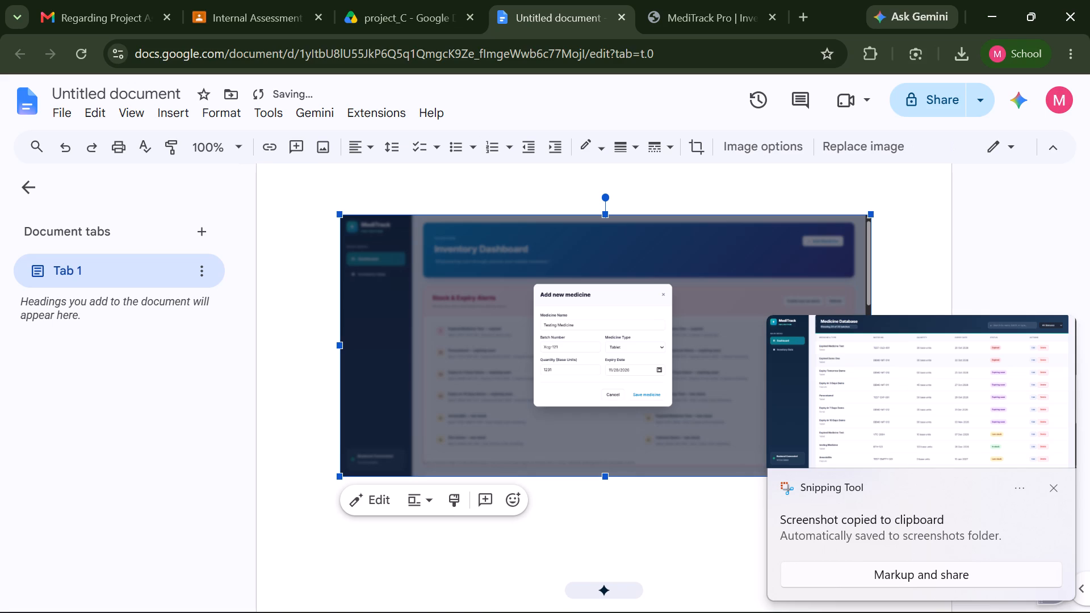
pyautogui.click(918, 262)
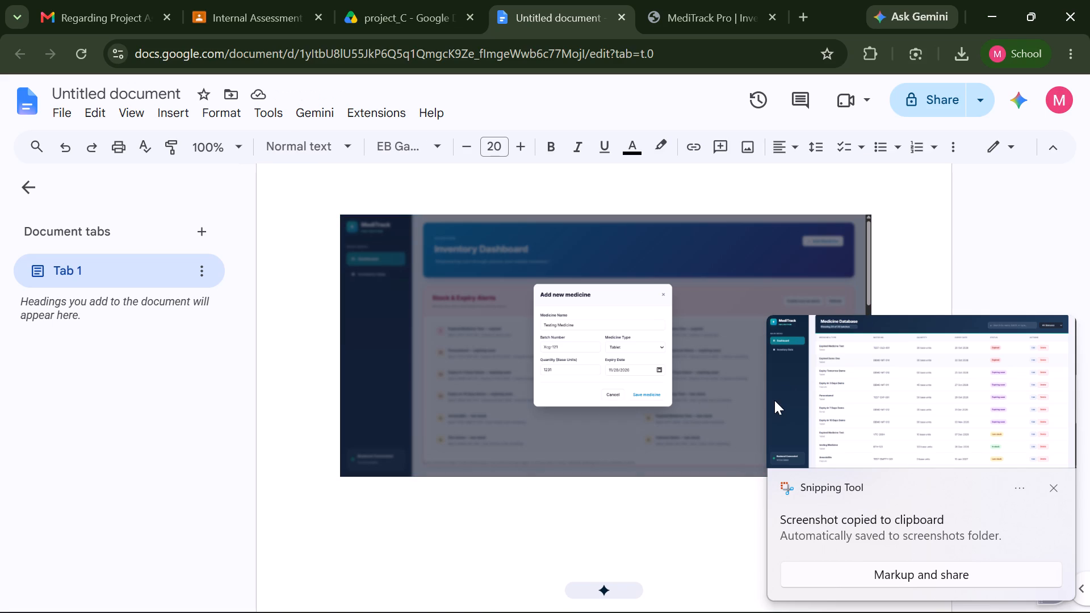
pyautogui.press('Return')
pyautogui.write('Mec')
pyautogui.press('BackSpace')
pyautogui.write('dicine')
pyautogui.press('space')
pyautogui.write('Dat')
pyautogui.write('ab')
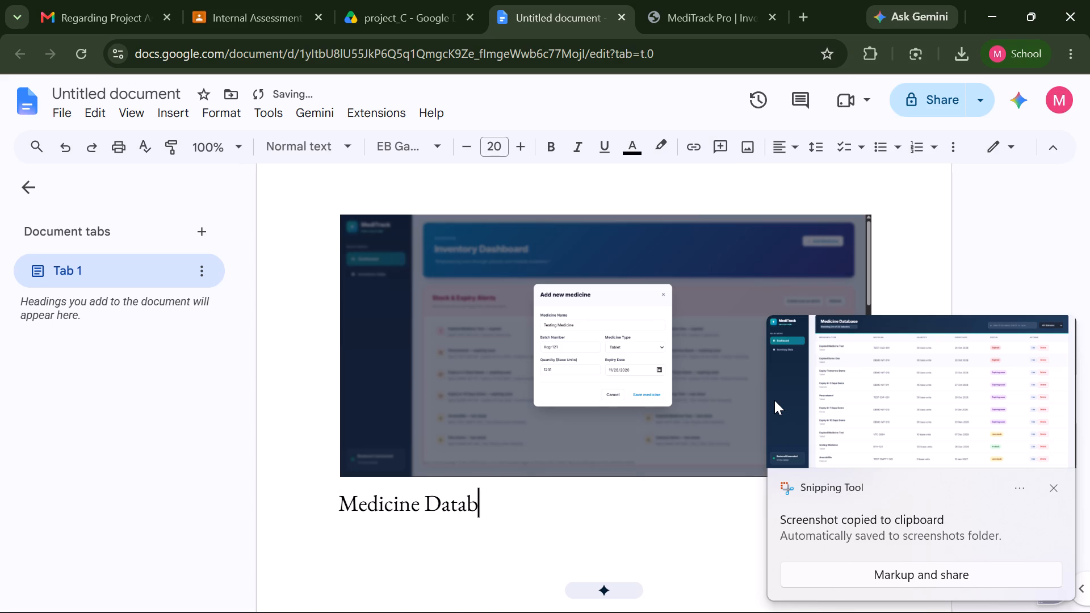
pyautogui.write('ase:')
# Paste the captured Medicine Database image under its caption and start a new line below it.
pyautogui.press('Return')
pyautogui.hotkey('ctrl', 'v')
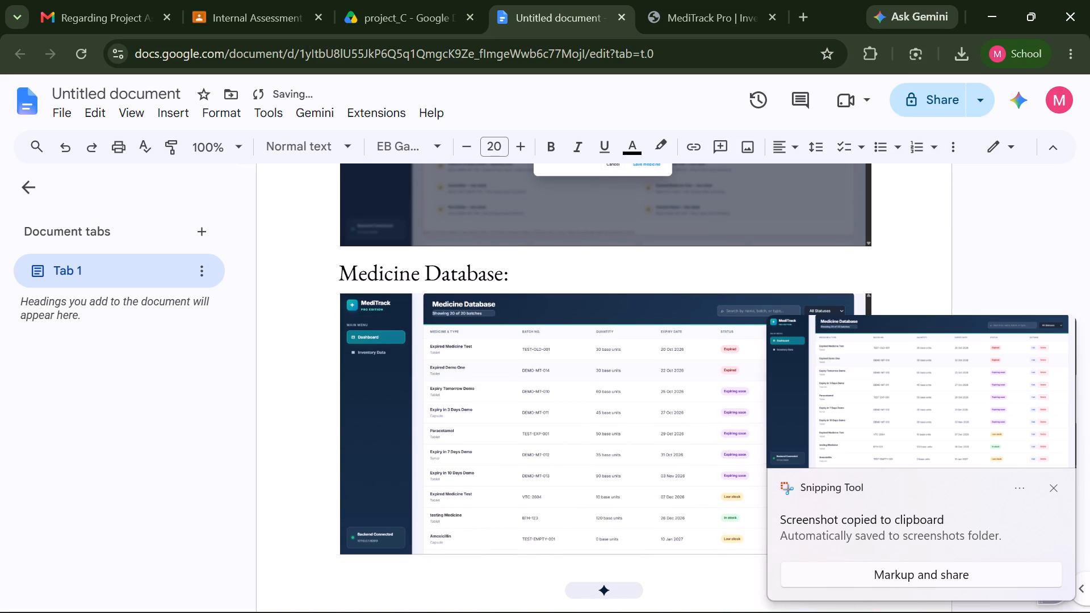
pyautogui.scroll(-3, 627, 456)
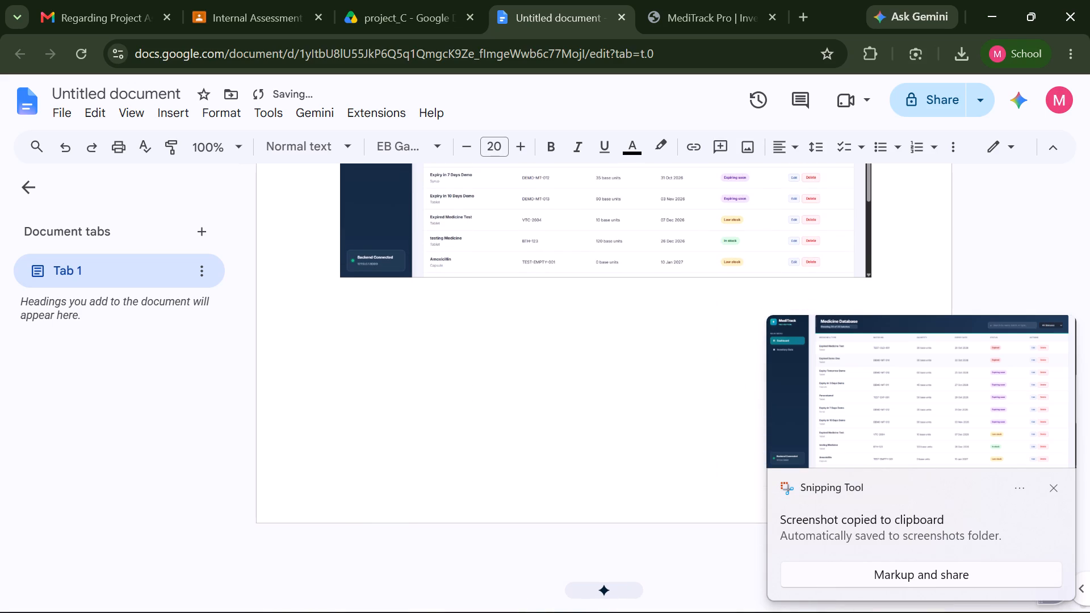
pyautogui.press('Return')
# Return to the MediTrack Pro page and bring up the delete confirmation for Expired Medicine Test, batch TEST-OLD-001.
pyautogui.click(716, 0)
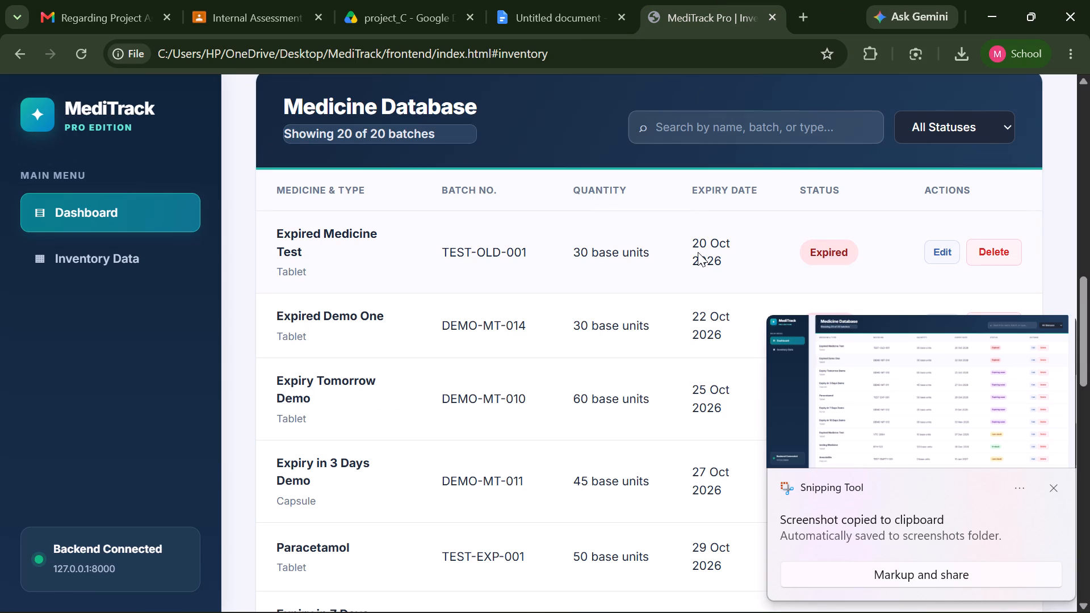
pyautogui.hotkey('ctrl', '-')
pyautogui.hotkey('ctrl', '-')
pyautogui.hotkey('ctrl', '-')
pyautogui.hotkey('ctrl', '-')
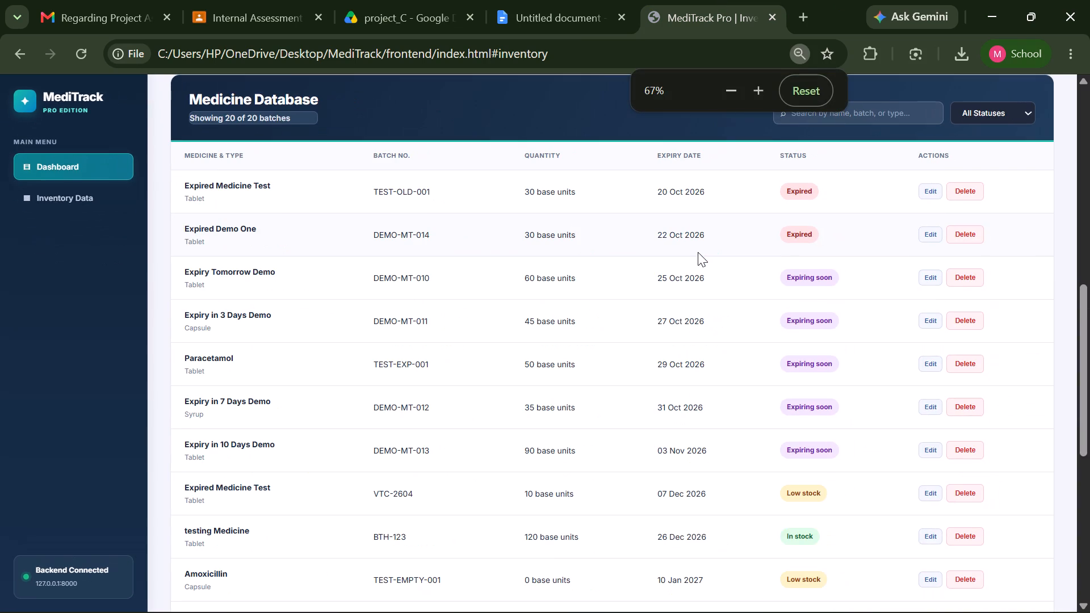
pyautogui.scroll(1, 790, 200)
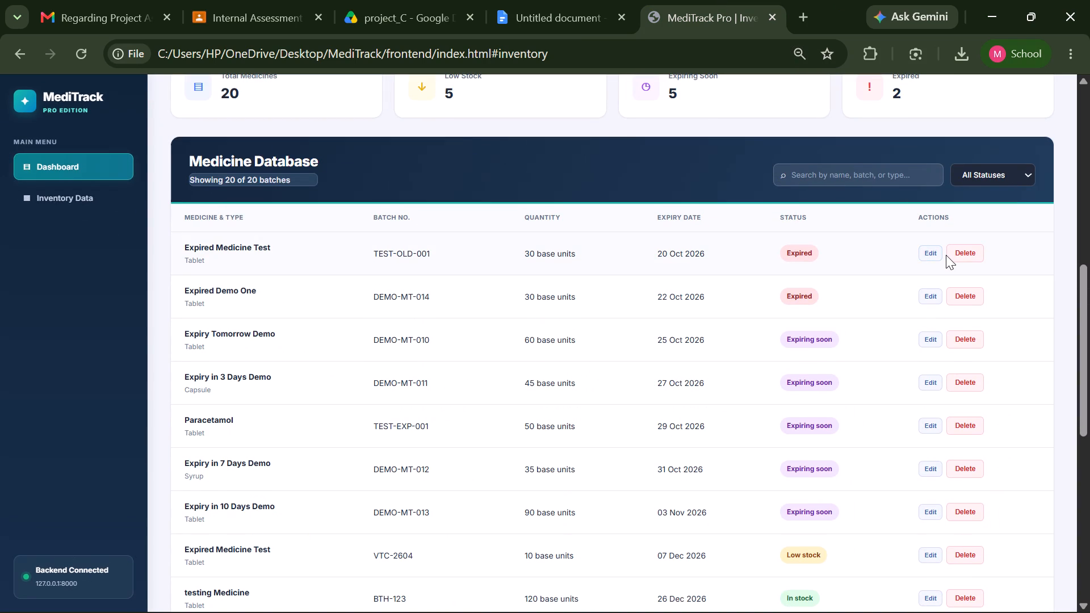
pyautogui.click(961, 255)
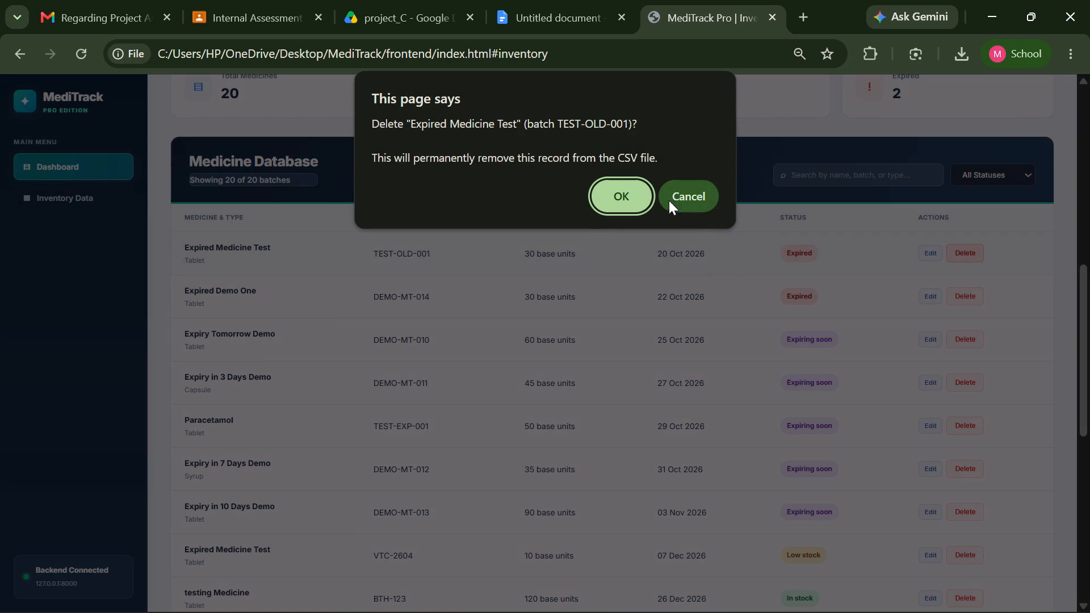
# Capture a screenshot of the full page area, excluding the browser bars, with the delete confirmation open.
pyautogui.press('shift+super+s')
pyautogui.moveTo(0, 73); pyautogui.dragTo(711, 531)
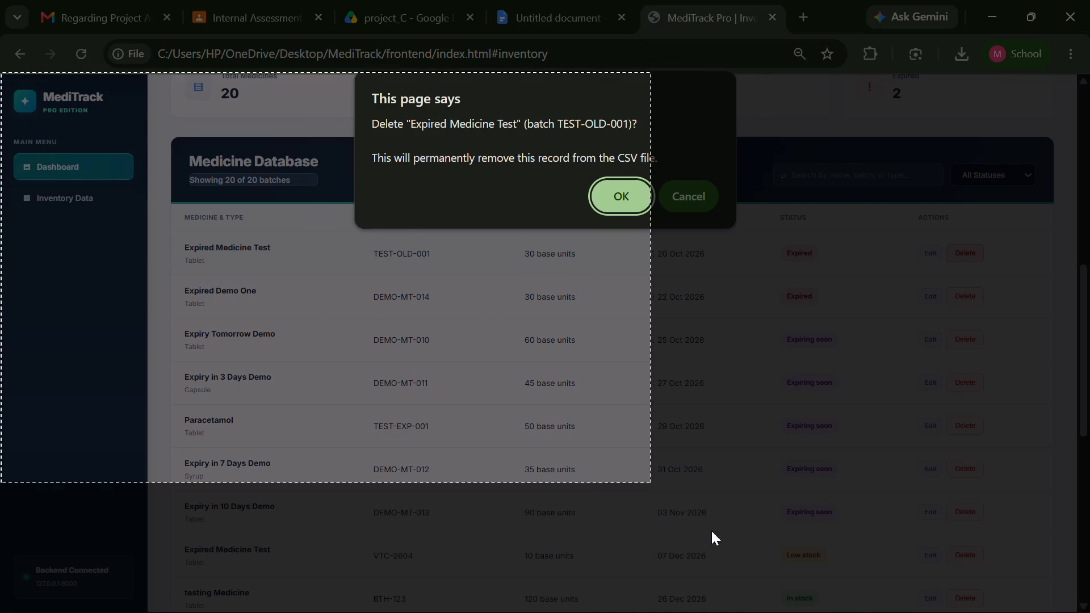
pyautogui.moveTo(711, 531); pyautogui.dragTo(1089, 612)
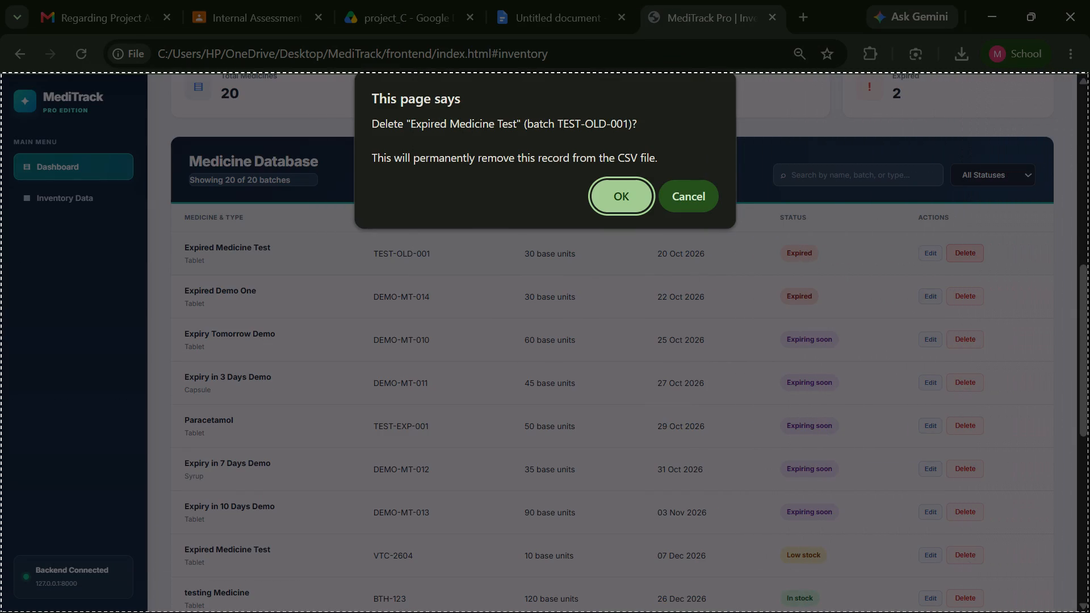
pyautogui.click(355, 37)
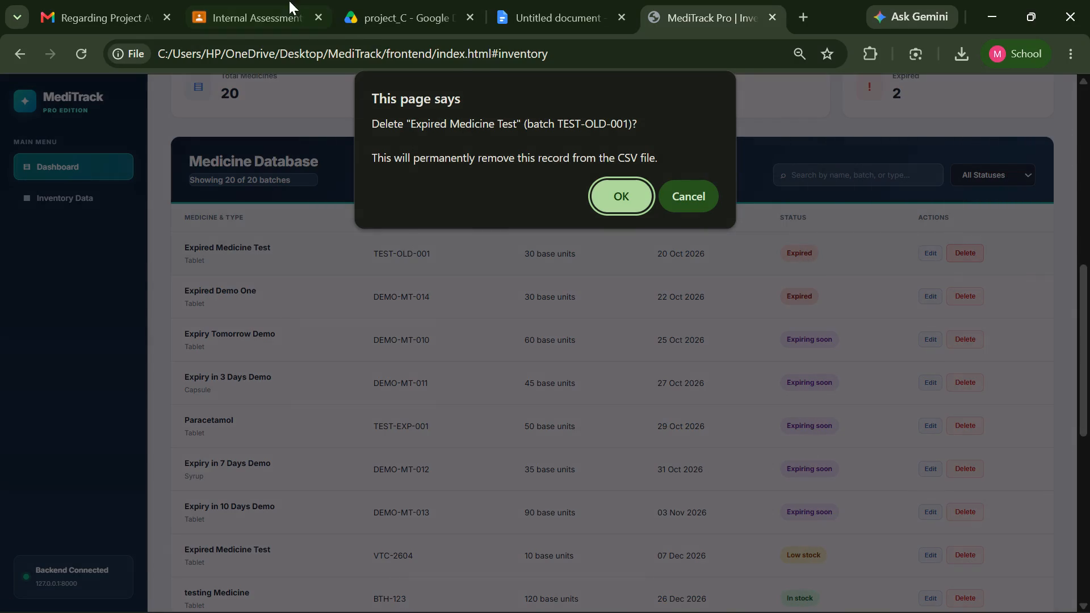
# Switch to the Google Docs document and add the caption "Deleting Medicine in Inventory:-" below the Medicine Database screenshot.
pyautogui.click(276, 0)
pyautogui.click(424, 0)
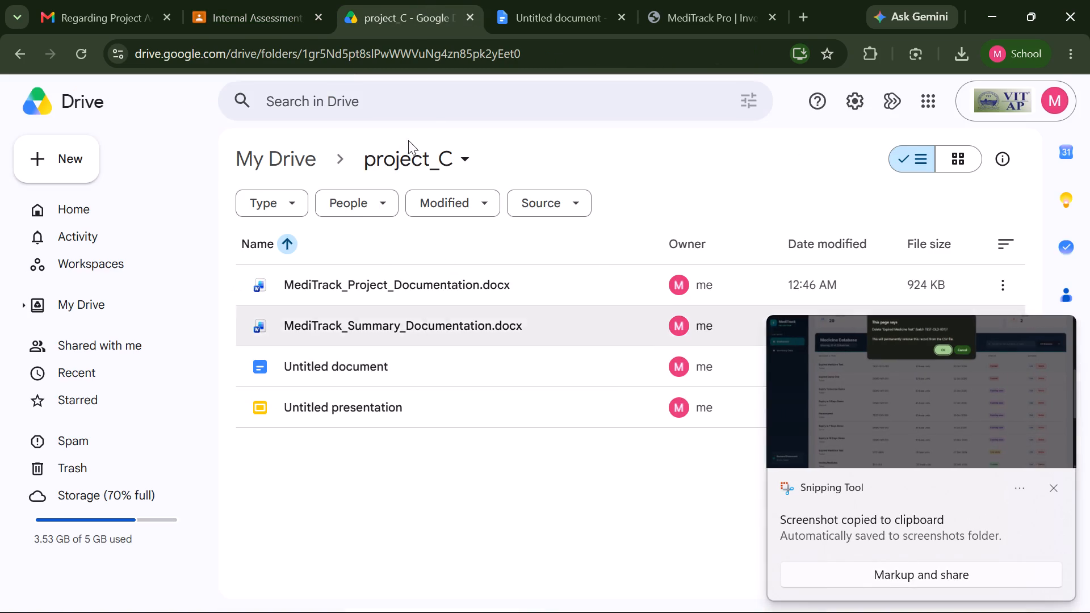
pyautogui.click(555, 0)
pyautogui.write('De')
pyautogui.write('lete')
pyautogui.write('in')
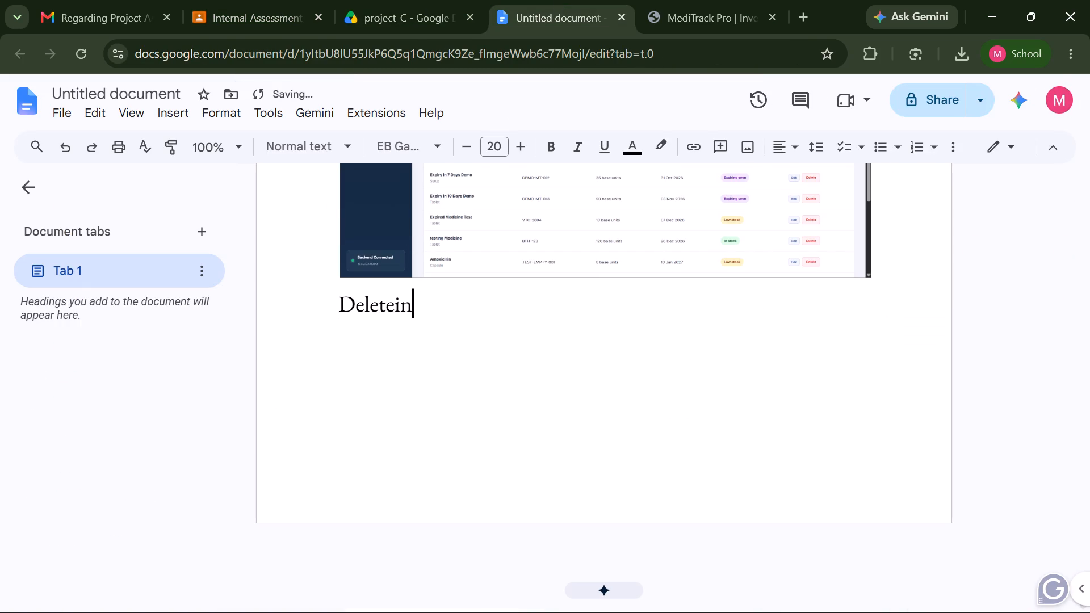
pyautogui.press('BackSpace')
pyautogui.press('BackSpace')
pyautogui.press('BackSpace')
pyautogui.write('ing')
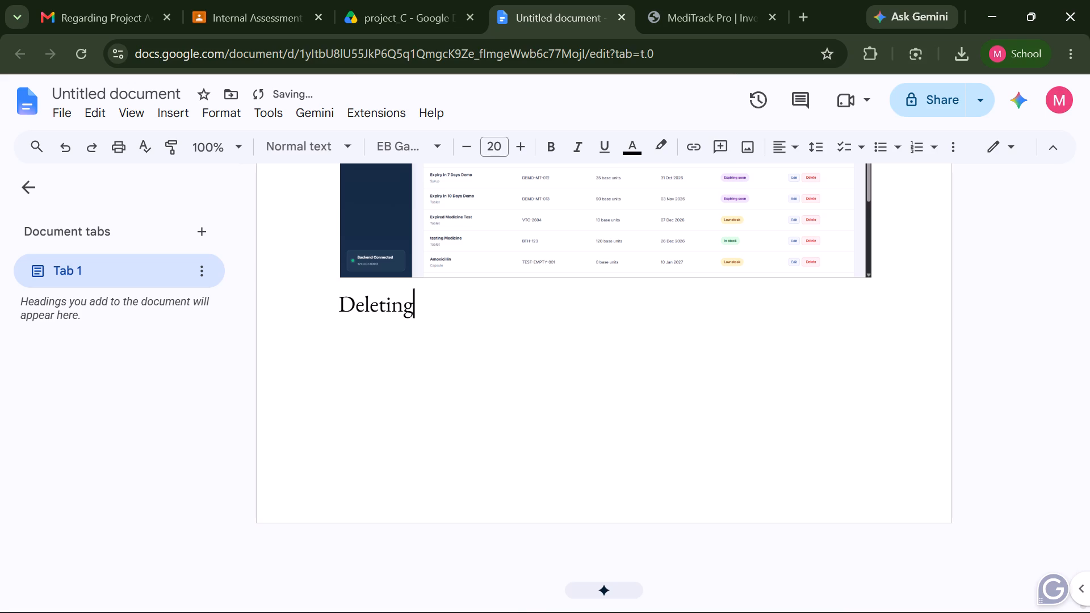
pyautogui.click(728, 1)
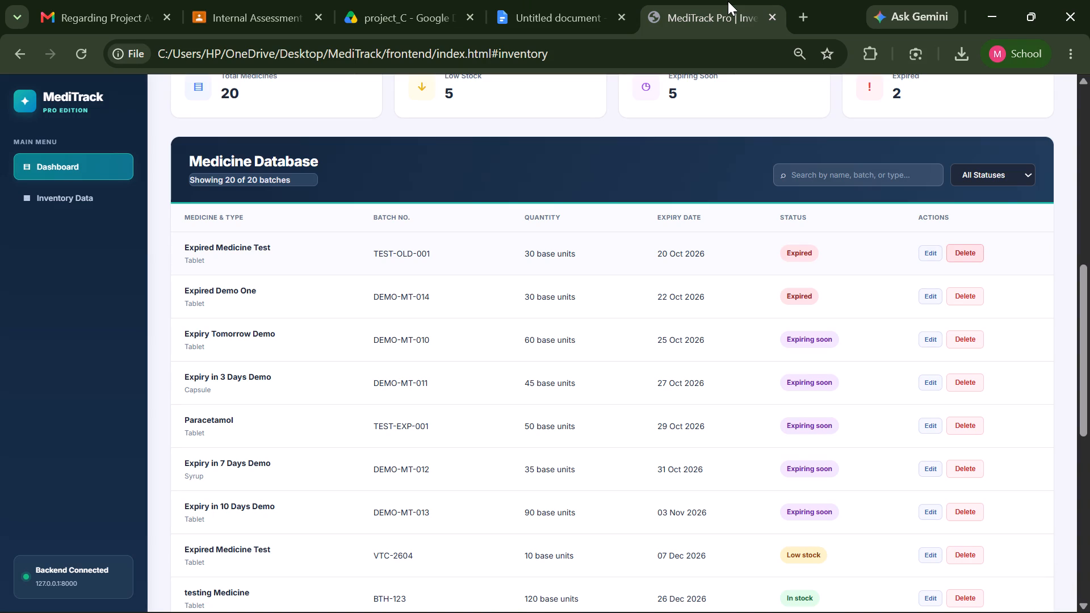
pyautogui.click(456, 0)
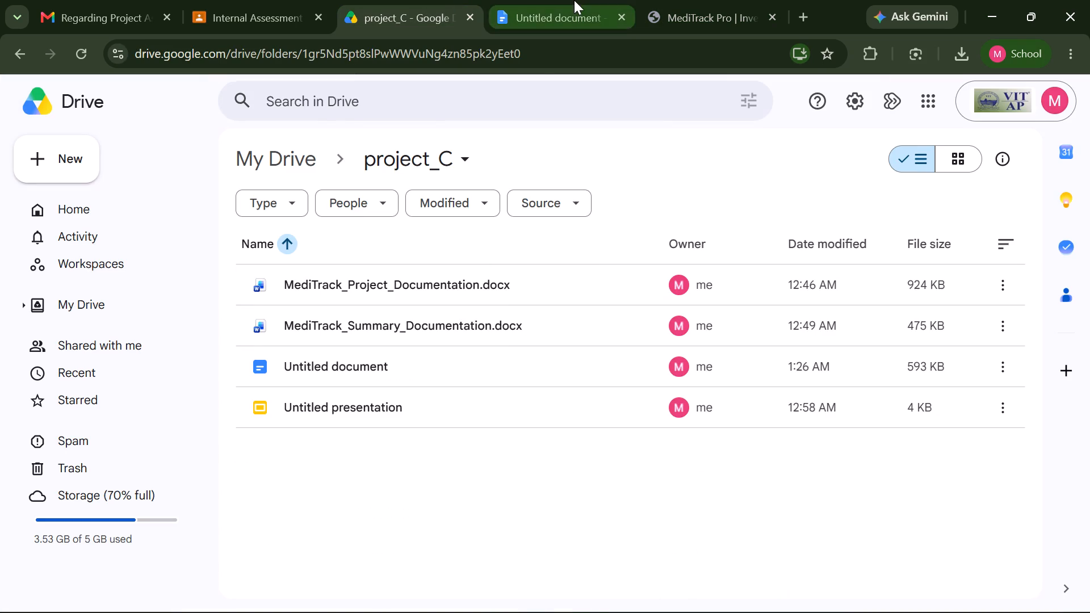
pyautogui.click(574, 0)
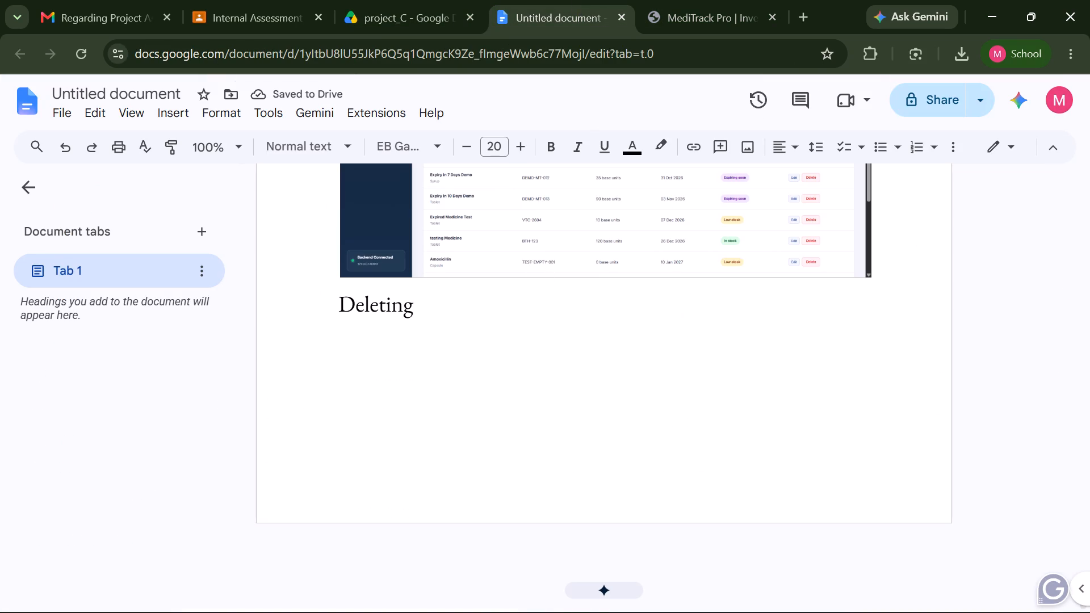
pyautogui.press('space')
pyautogui.write('Med')
pyautogui.write('icin')
pyautogui.write('e in In')
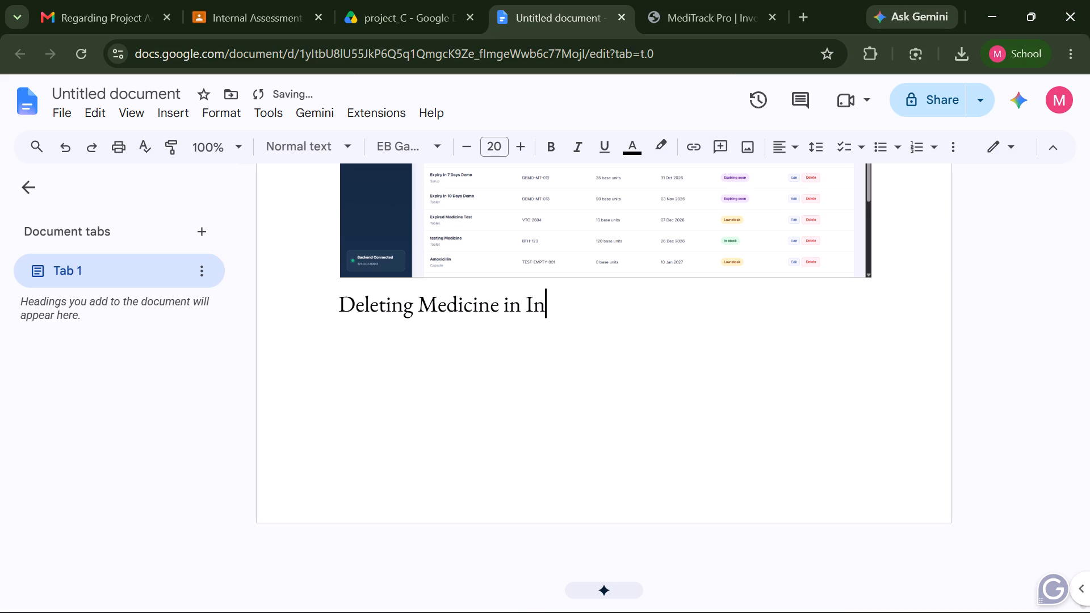
pyautogui.click(648, 0)
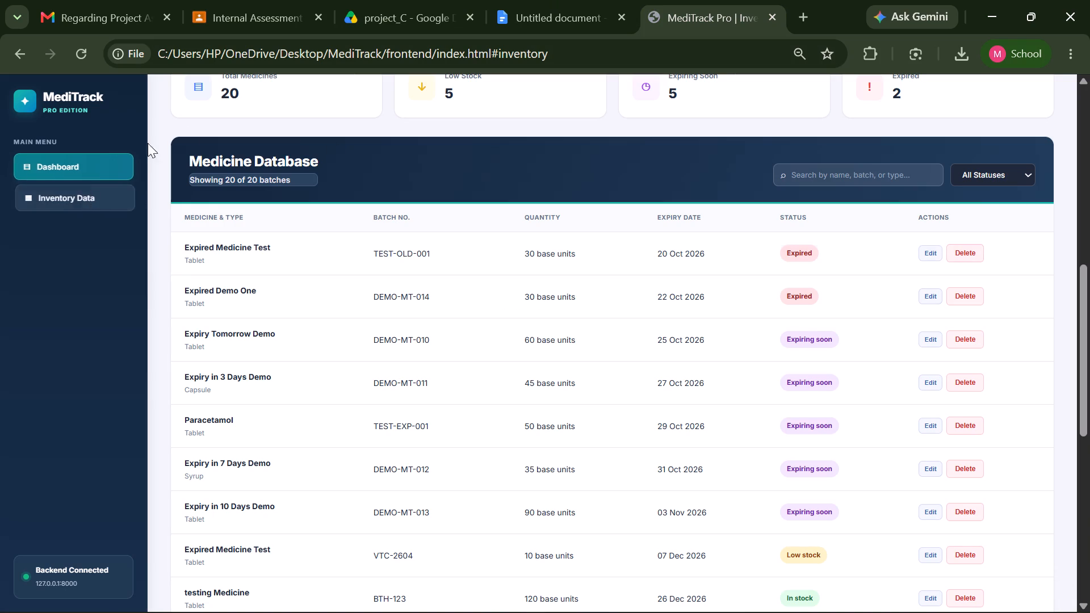
pyautogui.click(505, 0)
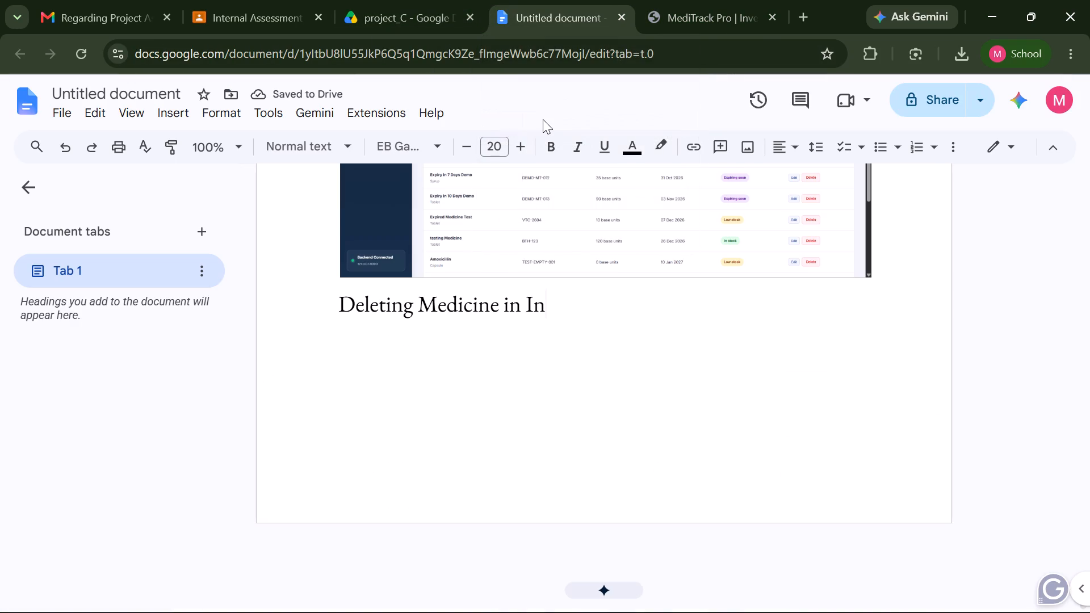
pyautogui.write('ven')
pyautogui.write('tory')
pyautogui.write(':-')
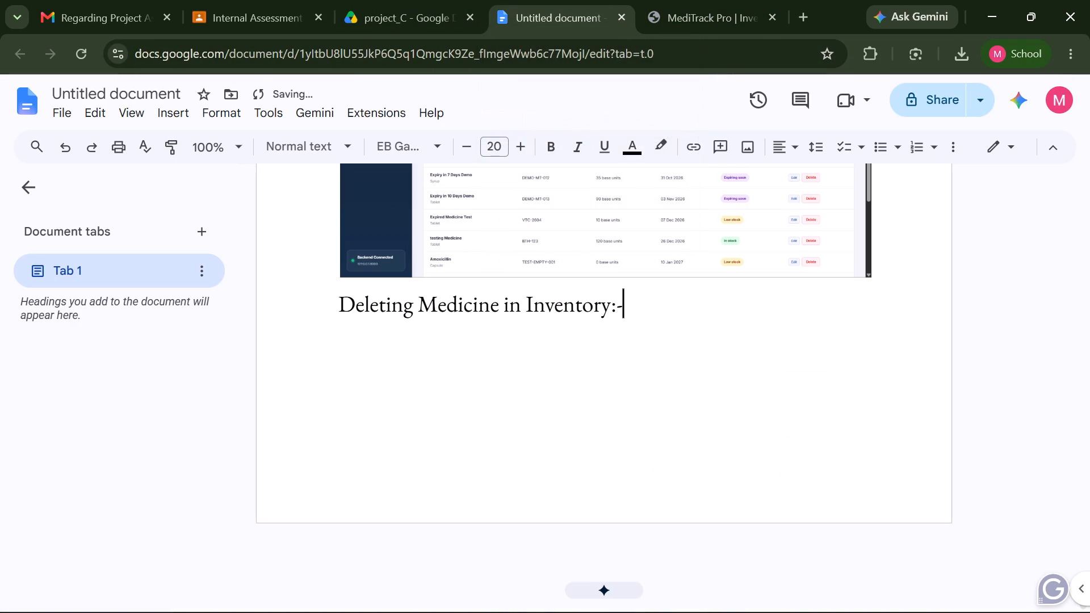
# Paste the captured delete confirmation image on a new line under its caption and start another line below it.
pyautogui.press('Return')
pyautogui.hotkey('ctrl', 'v')
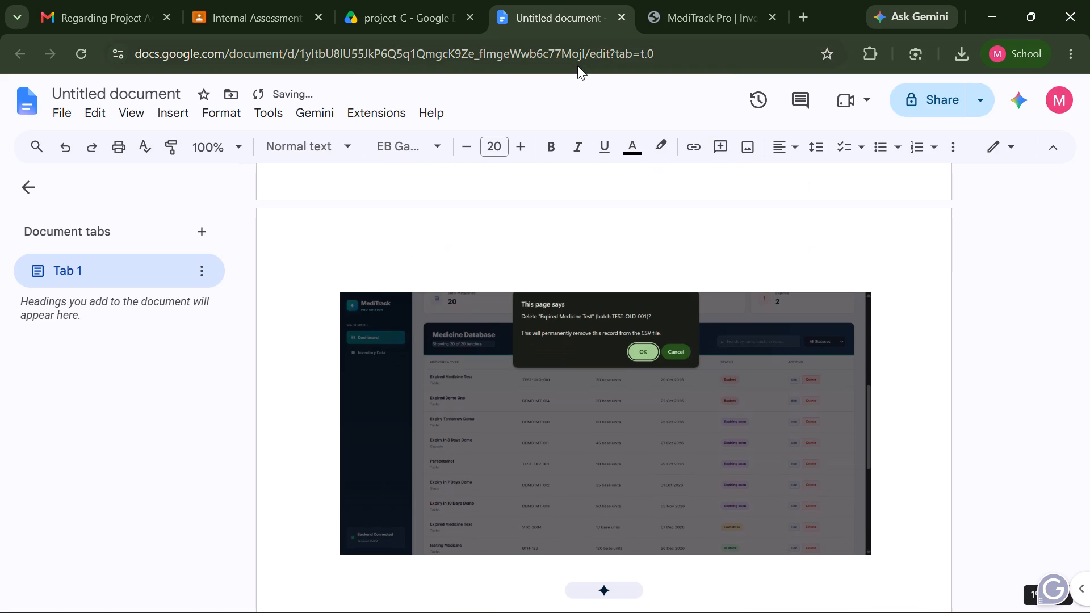
pyautogui.scroll(2, 647, 9)
pyautogui.scroll(4, 556, 184)
pyautogui.scroll(-5, 585, 309)
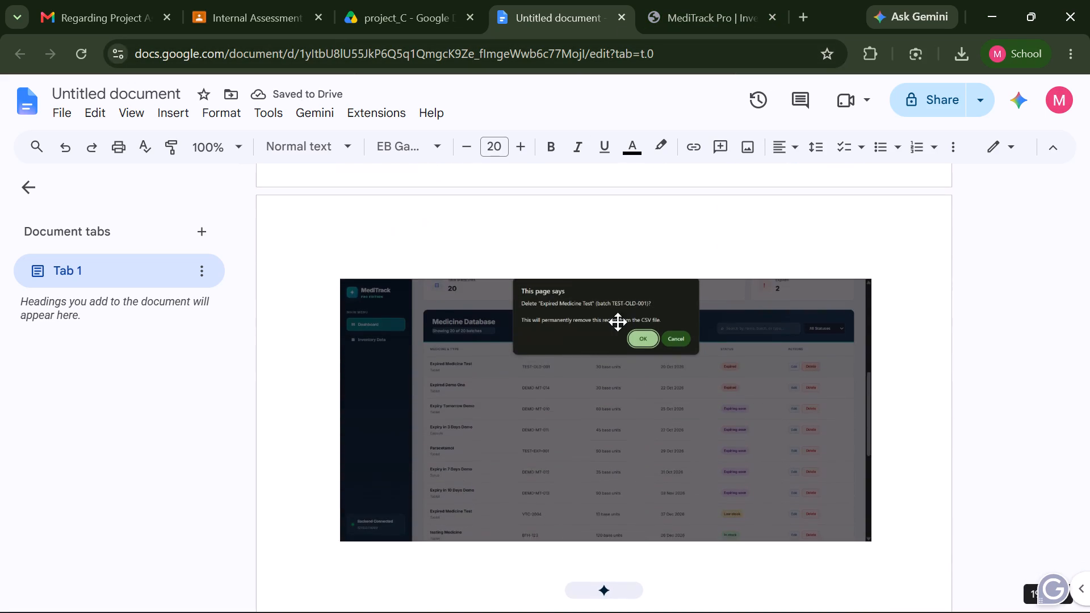
pyautogui.scroll(-2, 618, 322)
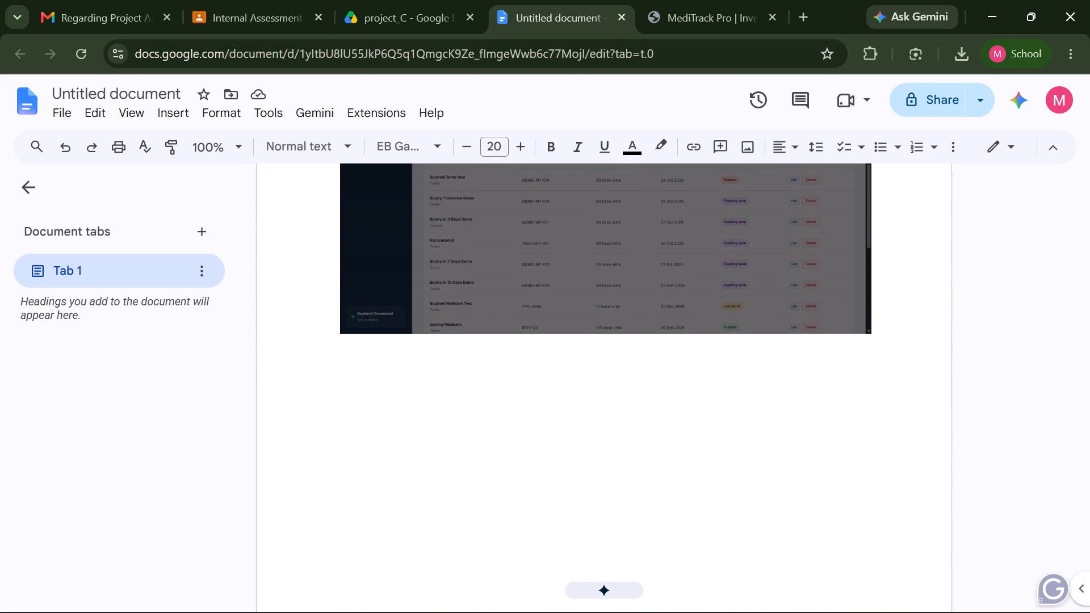
pyautogui.press('Return')
# On the MediTrack Pro page, capture a screenshot of the Stock & Expiry Alerts section with the summary cards, excluding the sidebar.
pyautogui.click(730, 0)
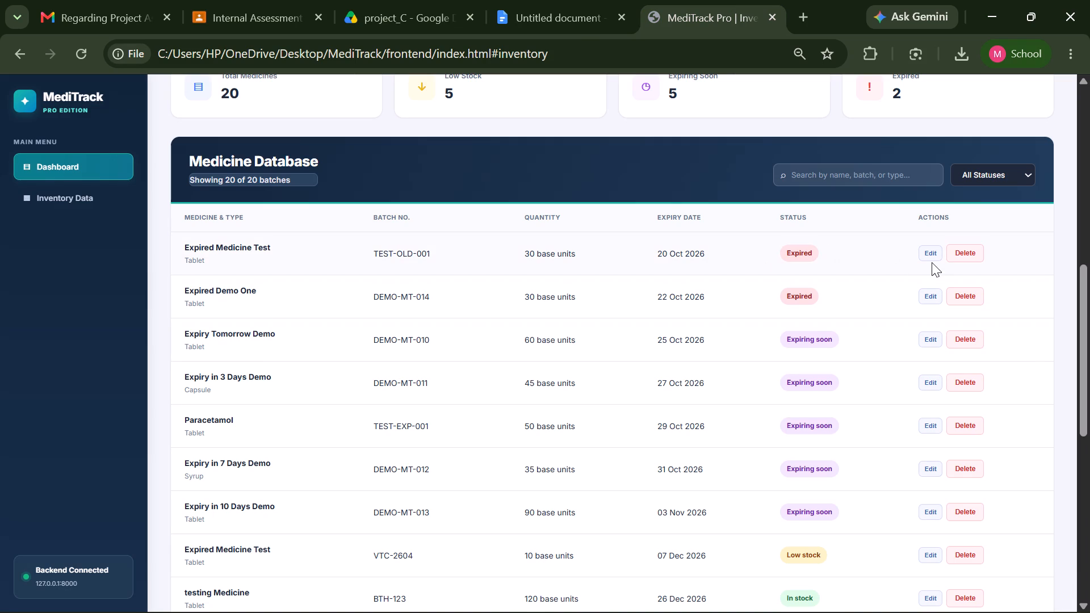
pyautogui.scroll(2, 930, 259)
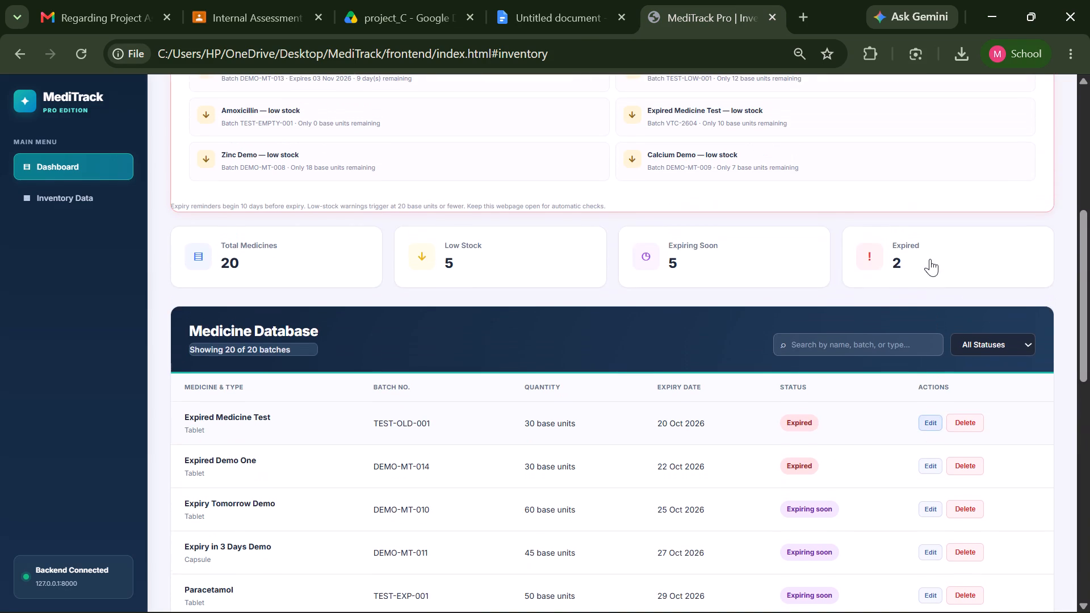
pyautogui.scroll(1, 820, 275)
pyautogui.scroll(2, 811, 355)
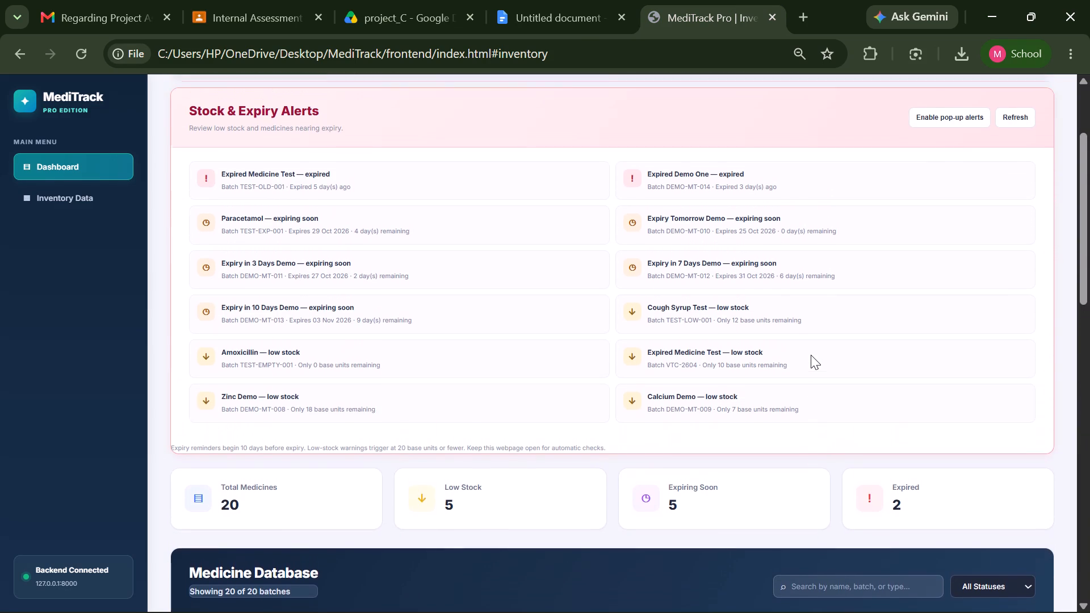
pyautogui.scroll(1, 811, 355)
pyautogui.press('shift+super+s')
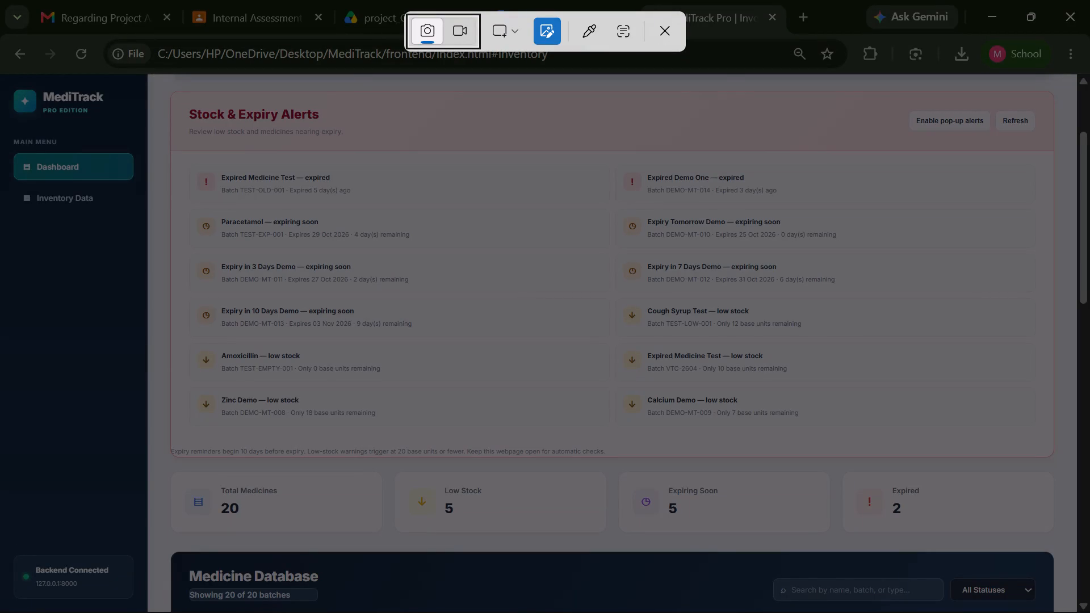
pyautogui.moveTo(145, 77); pyautogui.dragTo(403, 445)
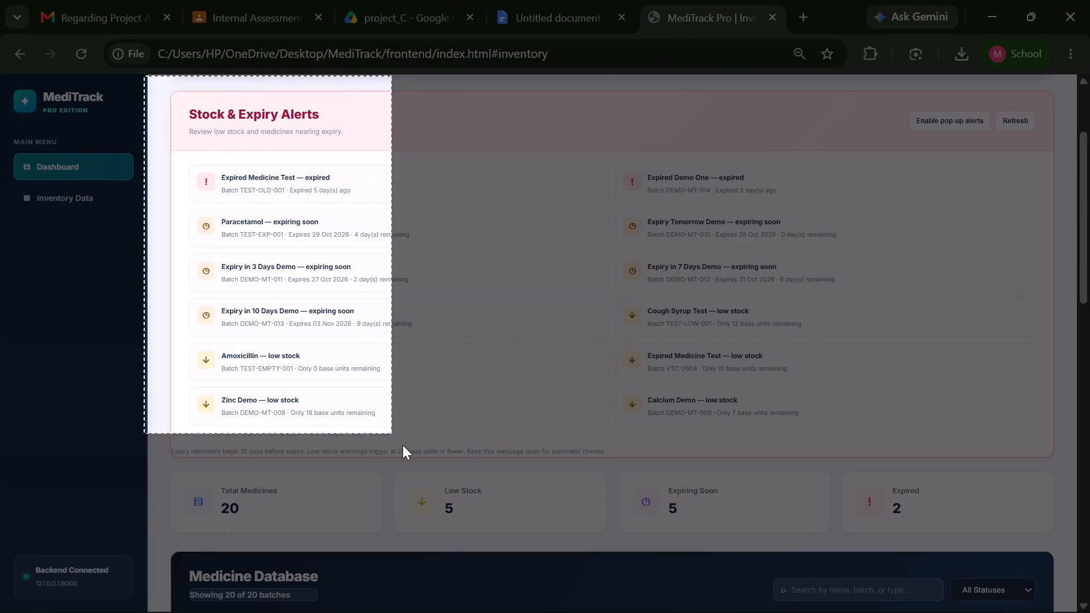
pyautogui.moveTo(403, 445); pyautogui.dragTo(969, 570)
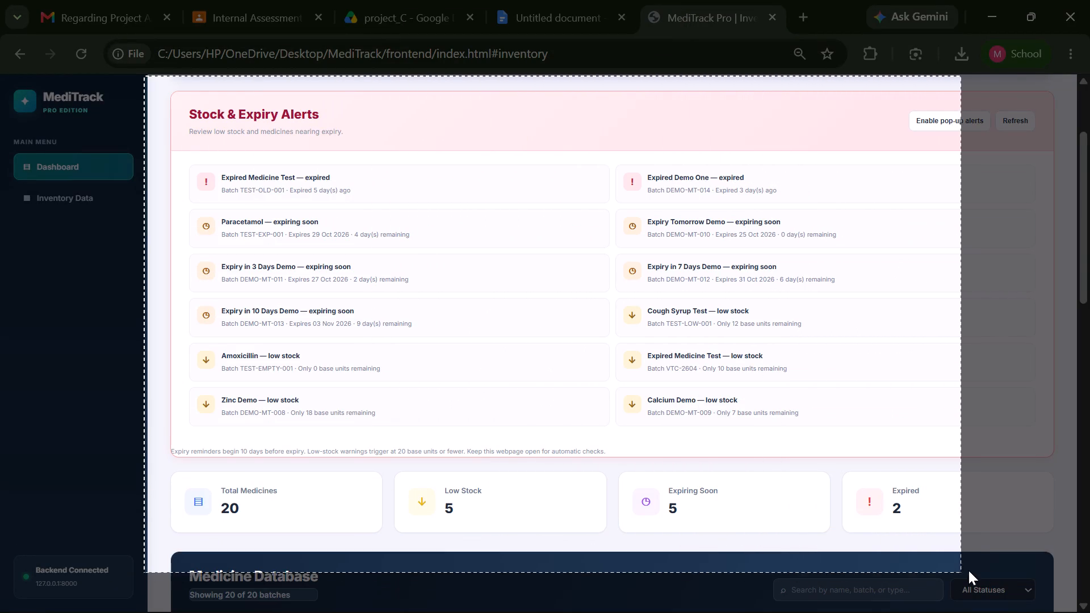
pyautogui.moveTo(969, 570); pyautogui.dragTo(1087, 556)
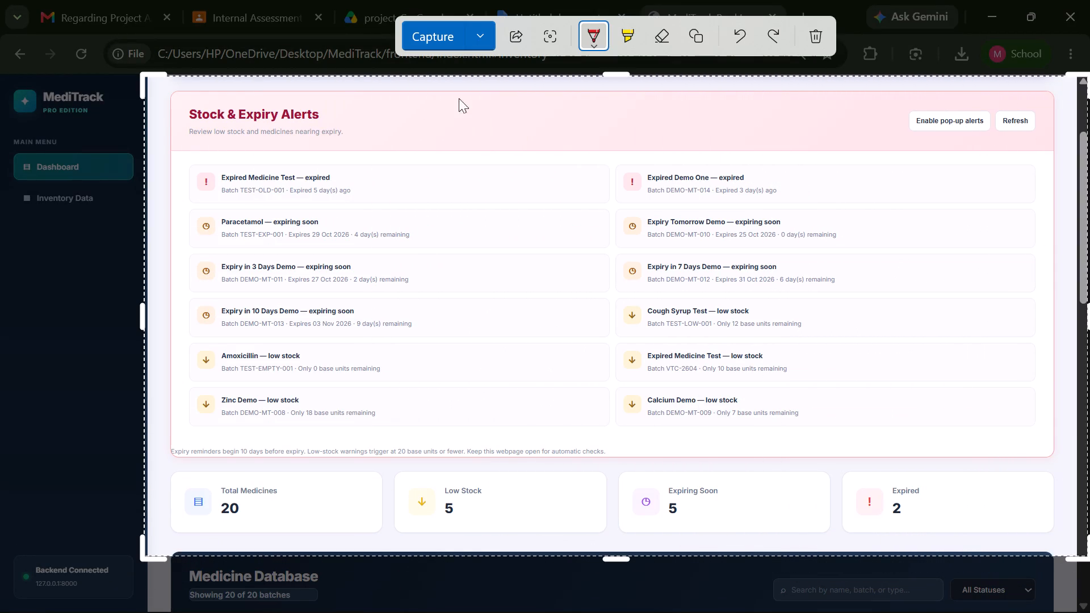
pyautogui.click(434, 44)
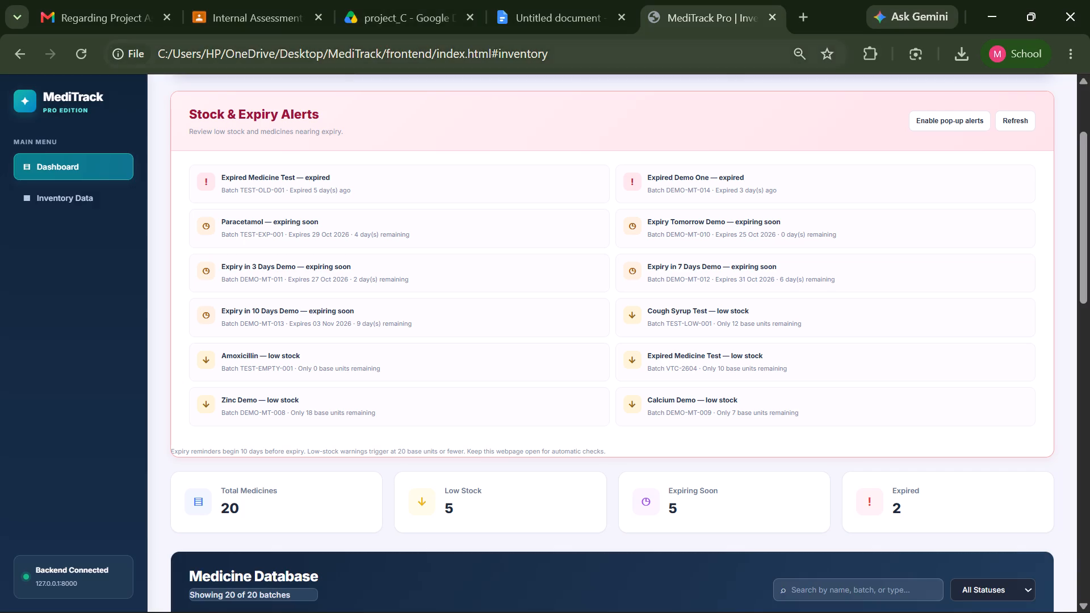
# Paste the captured alerts image into the Google Docs document on the line below the delete confirmation screenshot.
pyautogui.click(409, 0)
pyautogui.click(592, 0)
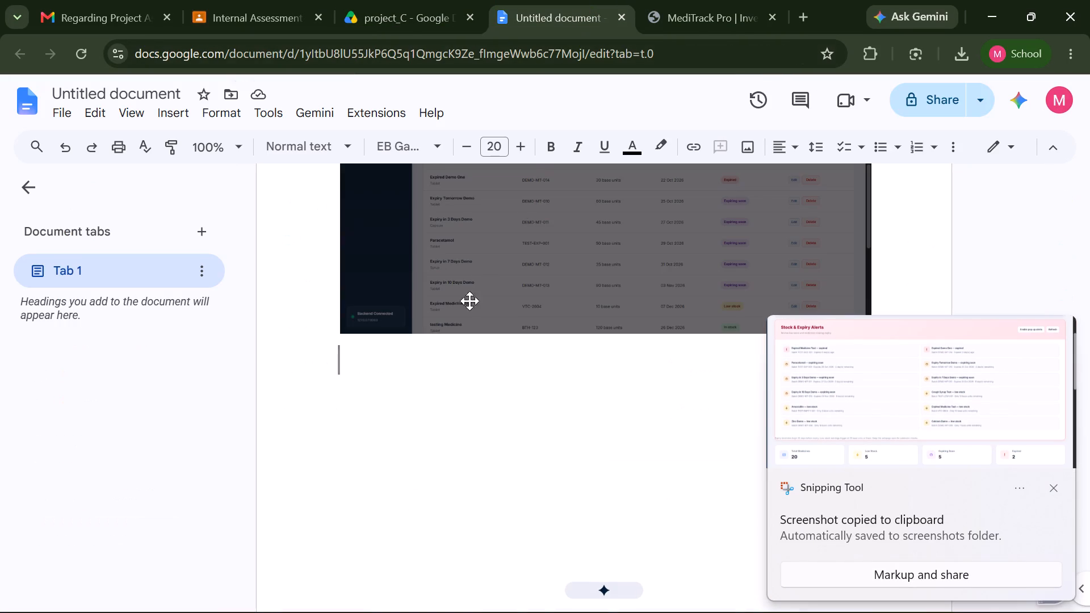
pyautogui.click(359, 366)
pyautogui.hotkey('ctrl', 'v')
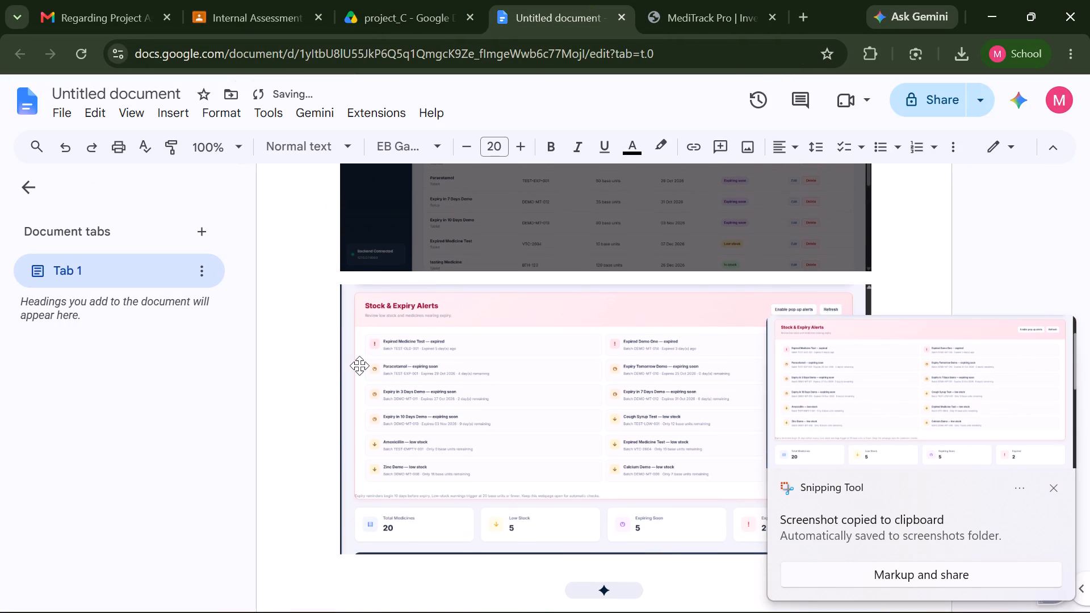
# Insert two new lines above the alerts image and add the caption "Stock &expiry Alerts in front page:" directly over it.
pyautogui.click(883, 264)
pyautogui.press('Return')
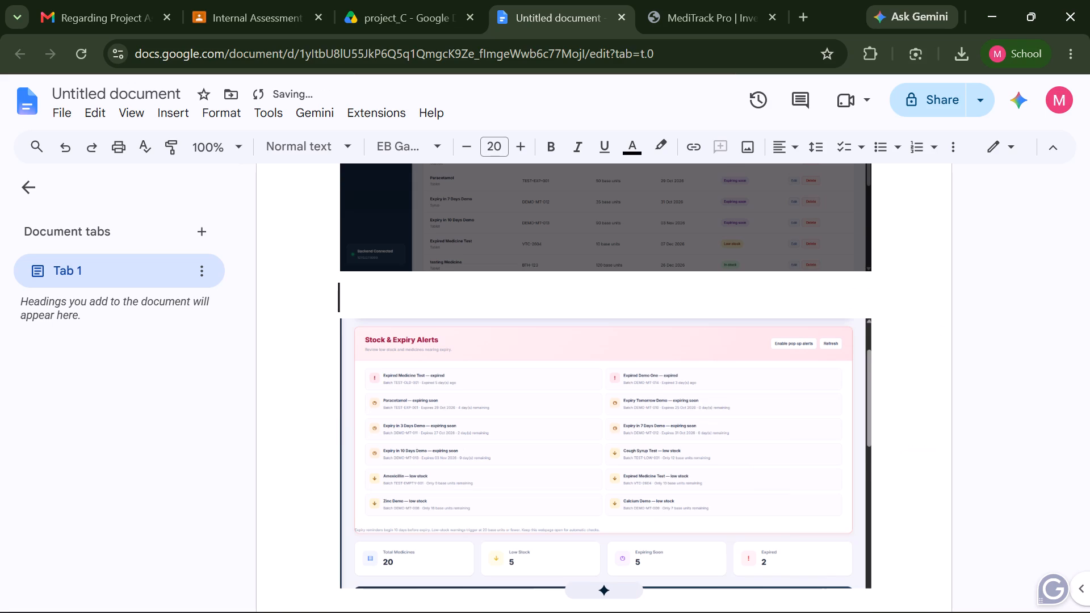
pyautogui.press('Return')
pyautogui.write('Sto')
pyautogui.press('c')
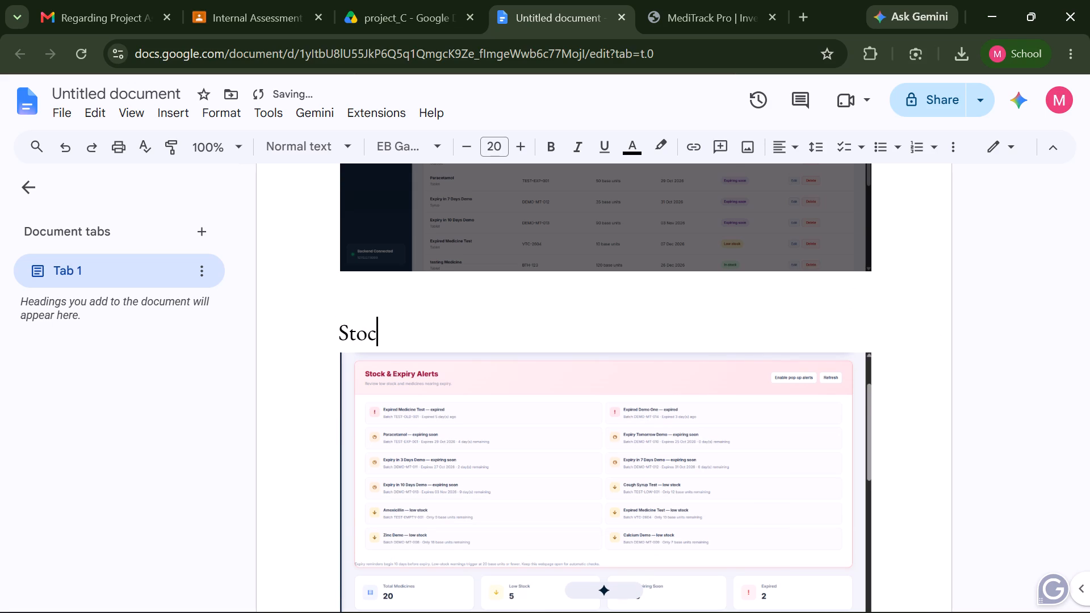
pyautogui.write('k alerts')
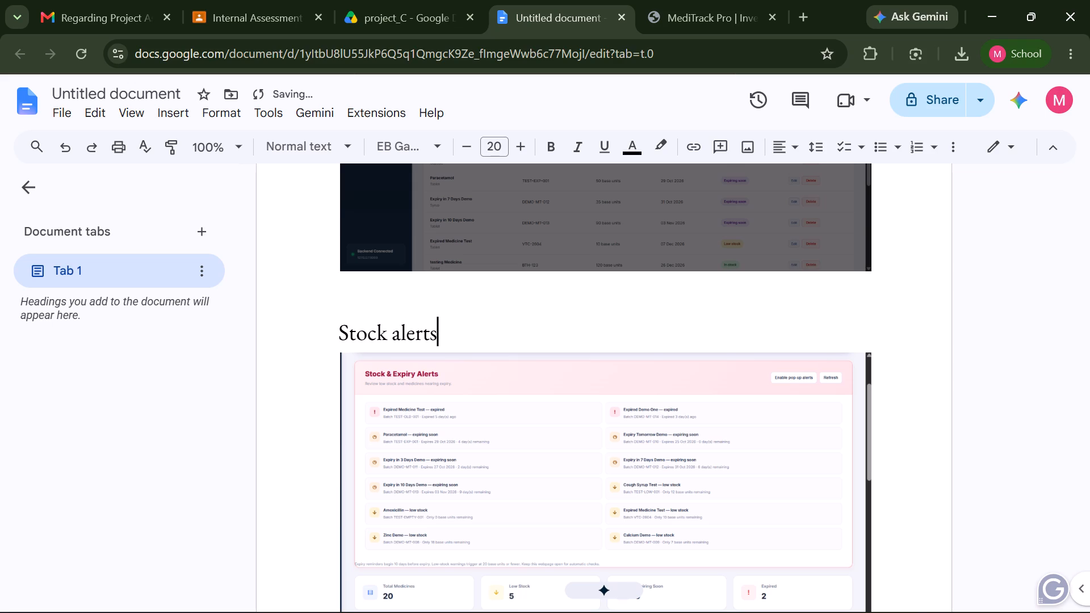
pyautogui.hotkey('ctrl', 'BackSpace')
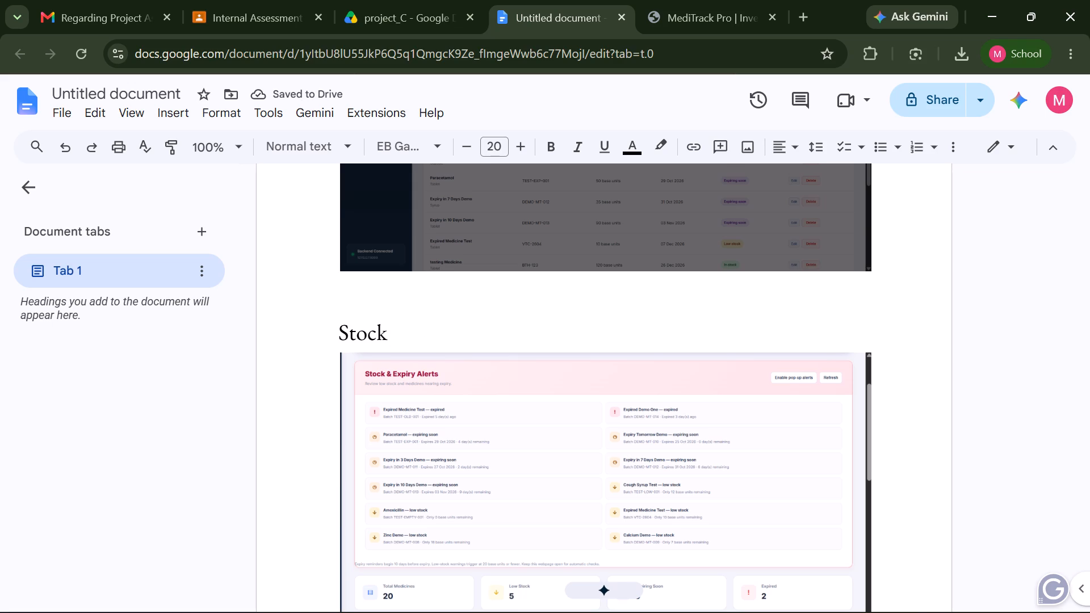
pyautogui.write('&a')
pyautogui.press('BackSpace')
pyautogui.write('expiry Alerts in')
pyautogui.press('space')
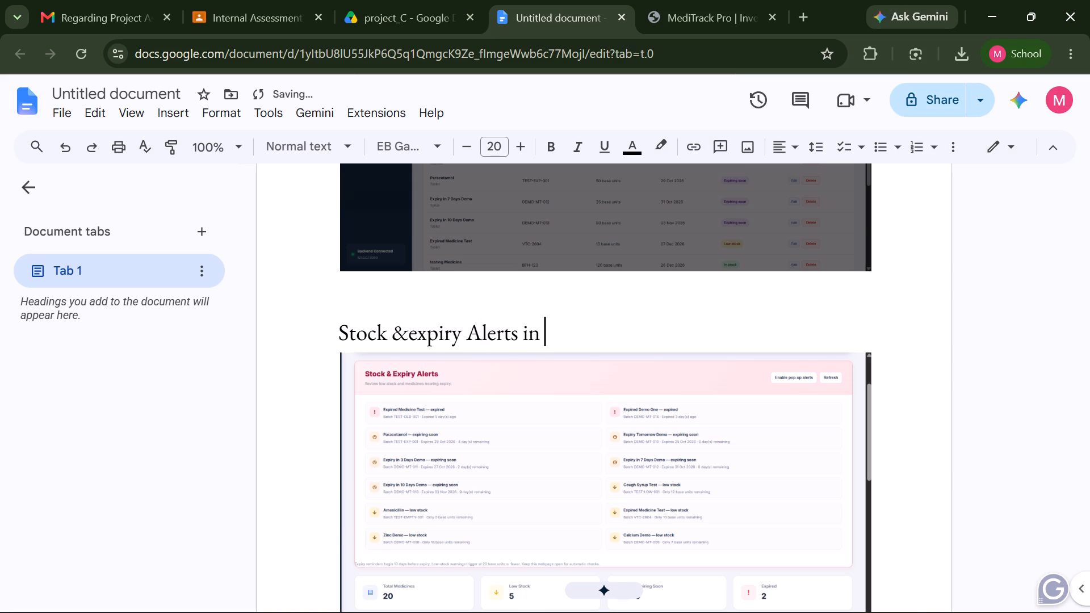
pyautogui.press('i')
pyautogui.press('BackSpace')
pyautogui.write('frin')
pyautogui.press('BackSpace')
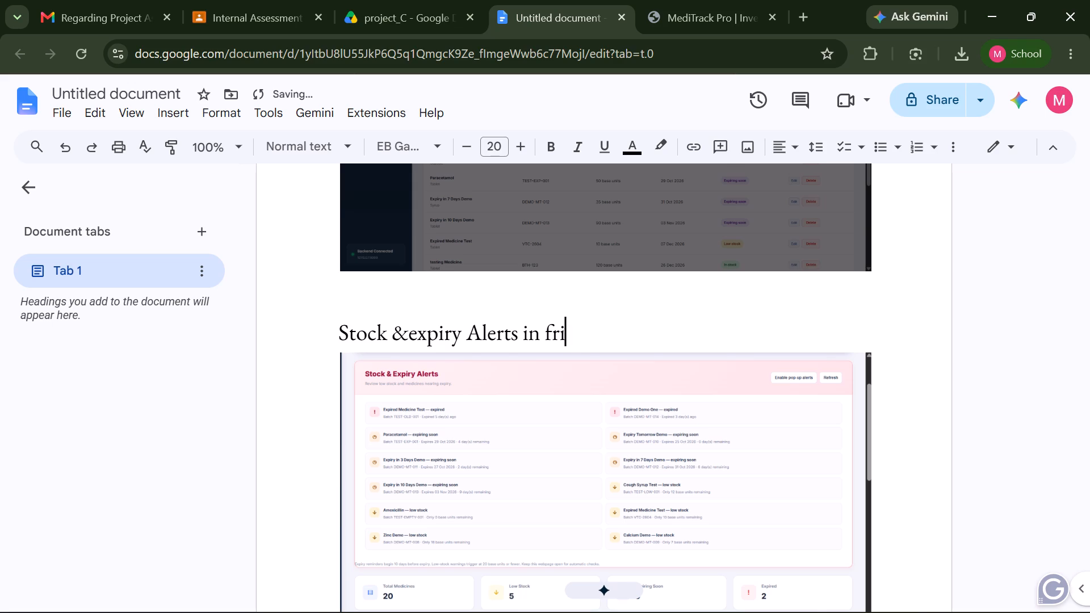
pyautogui.hotkey('ctrl', 'BackSpace')
pyautogui.write('front Pa')
pyautogui.press('BackSpace')
pyautogui.press('BackSpace')
pyautogui.write('page')
pyautogui.hotkey('shift', ':')
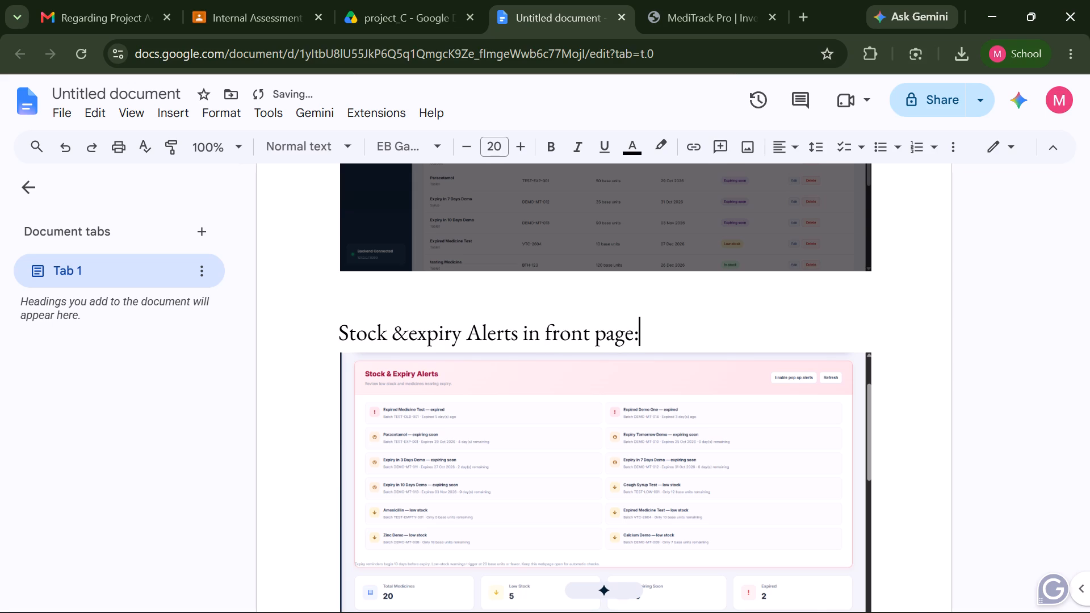
# Start a new line below the Stock & Expiry Alerts image in the document.
pyautogui.scroll(-3, 917, 312)
pyautogui.click(445, 379)
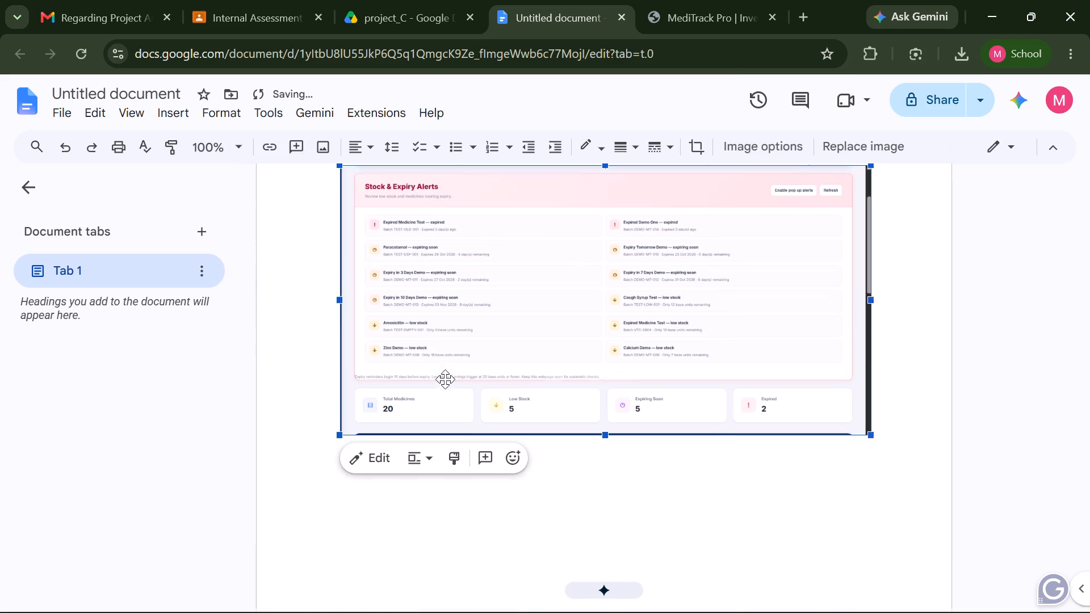
pyautogui.click(925, 440)
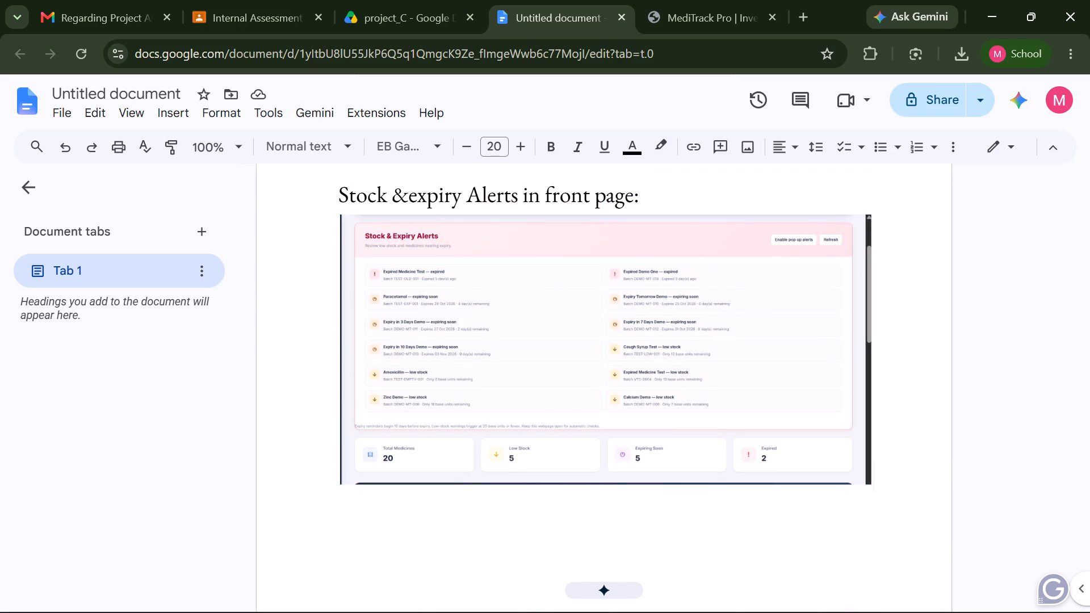
pyautogui.press('Return')
# On the MediTrack Pro page, set the quantity of Expired Medicine Test batch VTC-2604 to 126 and save the change.
pyautogui.click(678, 0)
pyautogui.scroll(-4, 668, 371)
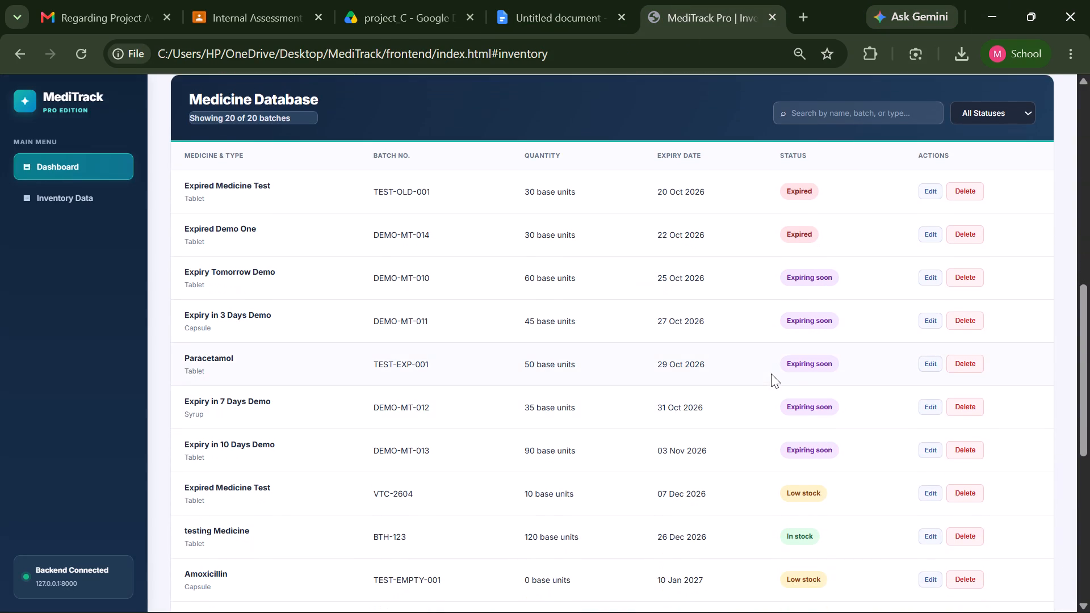
pyautogui.scroll(-1, 771, 373)
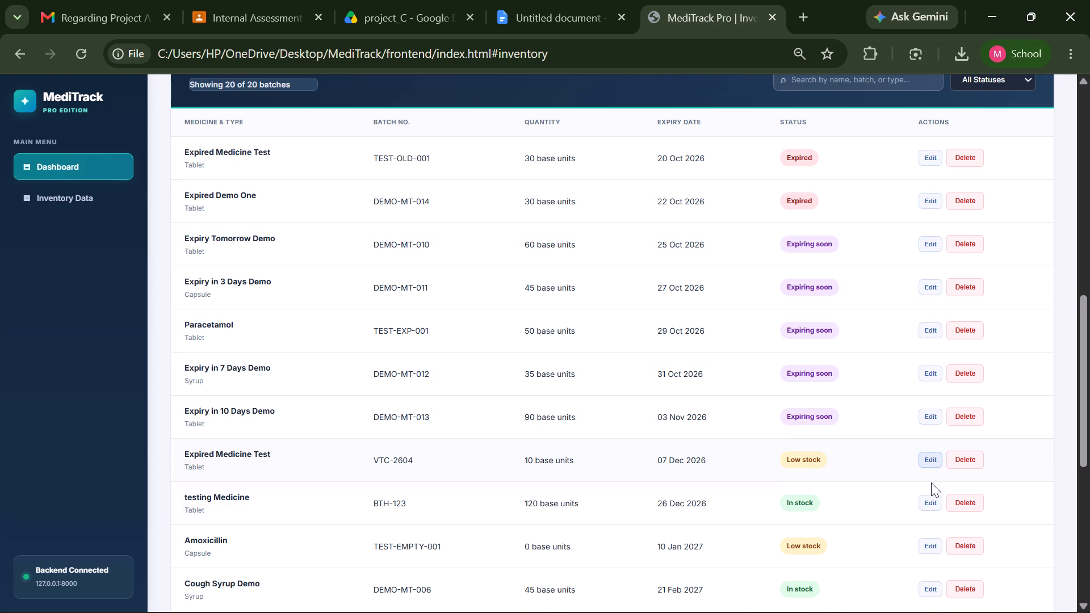
pyautogui.click(932, 465)
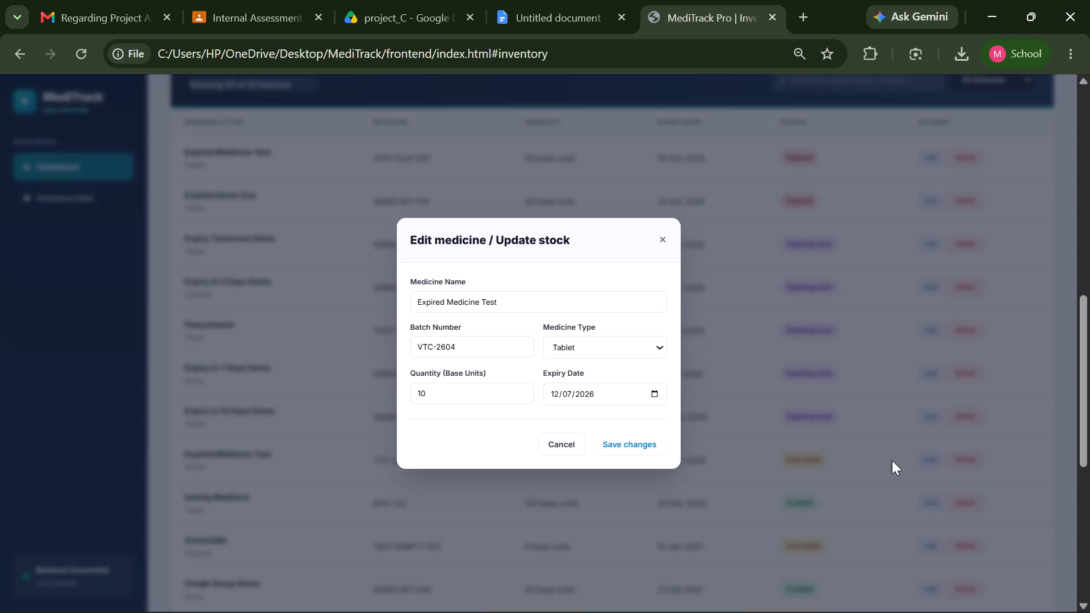
pyautogui.click(480, 390)
pyautogui.press('BackSpace')
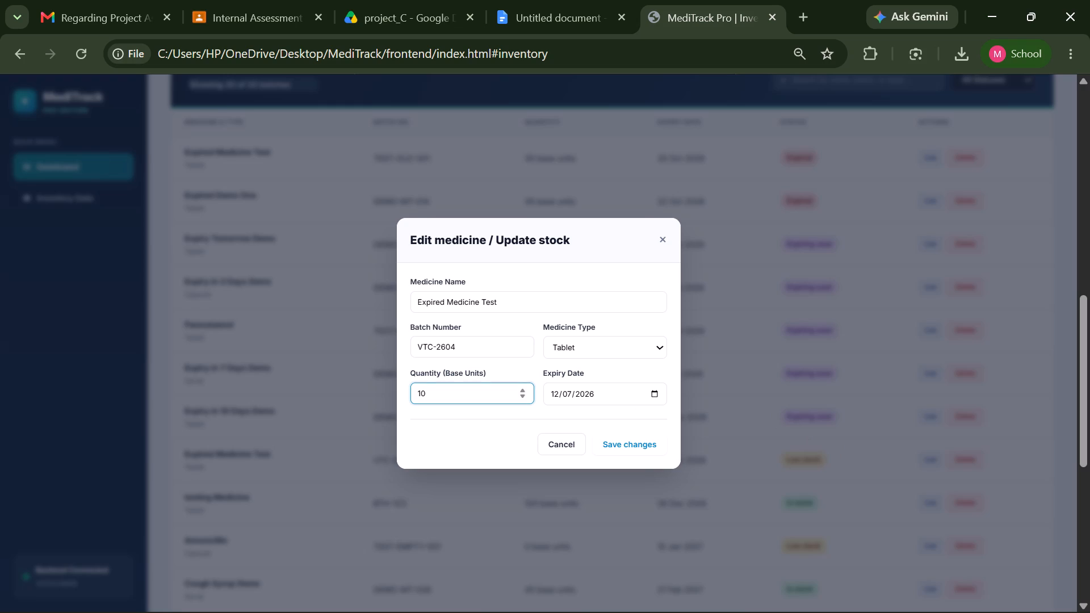
pyautogui.press('BackSpace')
pyautogui.write('12')
pyautogui.press('6')
pyautogui.click(614, 437)
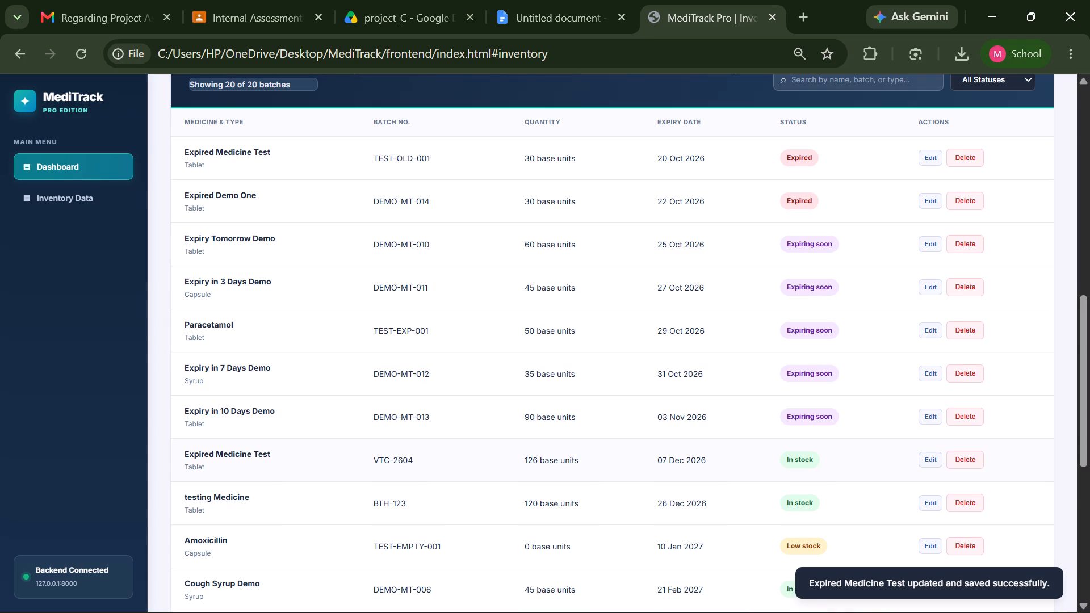
# Open Amoxicillin batch TEST-EMPTY-001 for editing and enter a quantity of 90 base units.
pyautogui.click(935, 538)
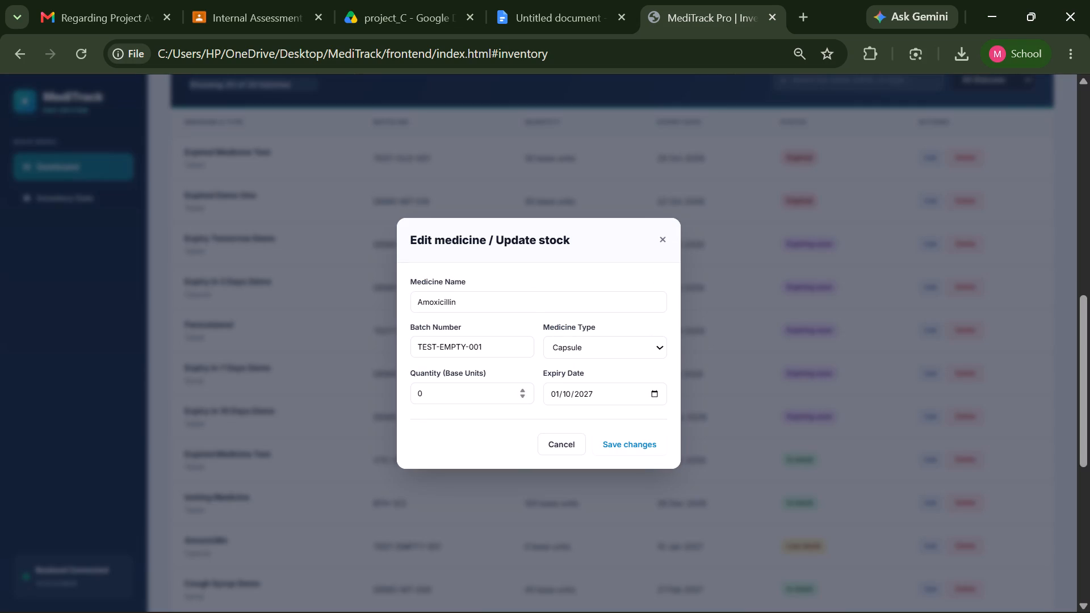
pyautogui.click(477, 390)
pyautogui.press('BackSpace')
pyautogui.press('1')
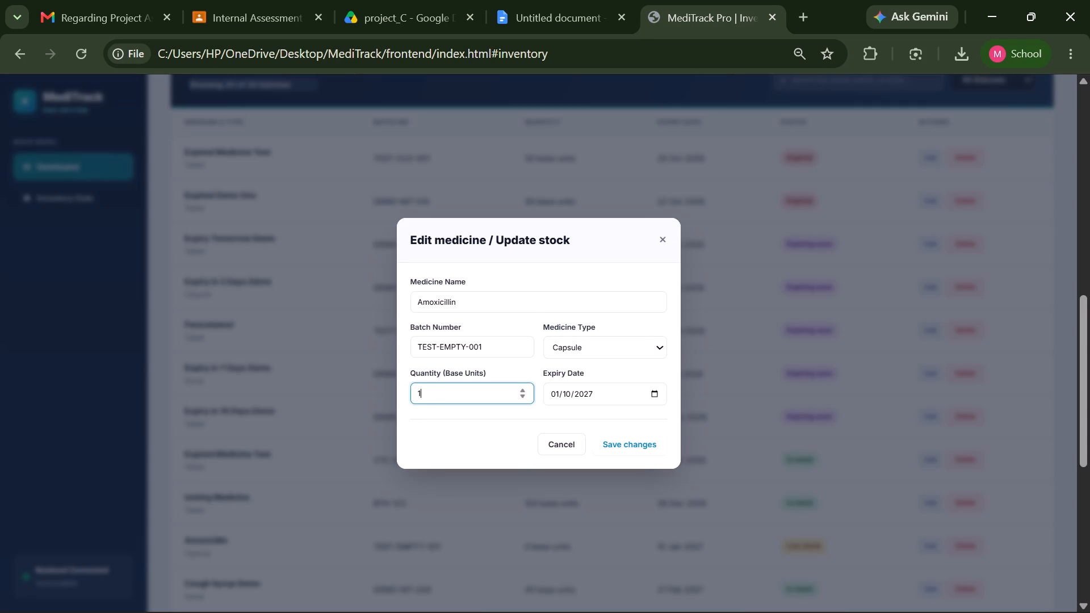
pyautogui.press('4')
pyautogui.press('BackSpace')
pyautogui.press('BackSpace')
pyautogui.write('90')
# Capture a screenshot of the MediTrack page area, sidebar included, showing the Edit medicine / Update stock dialog.
pyautogui.press('shift+super+s')
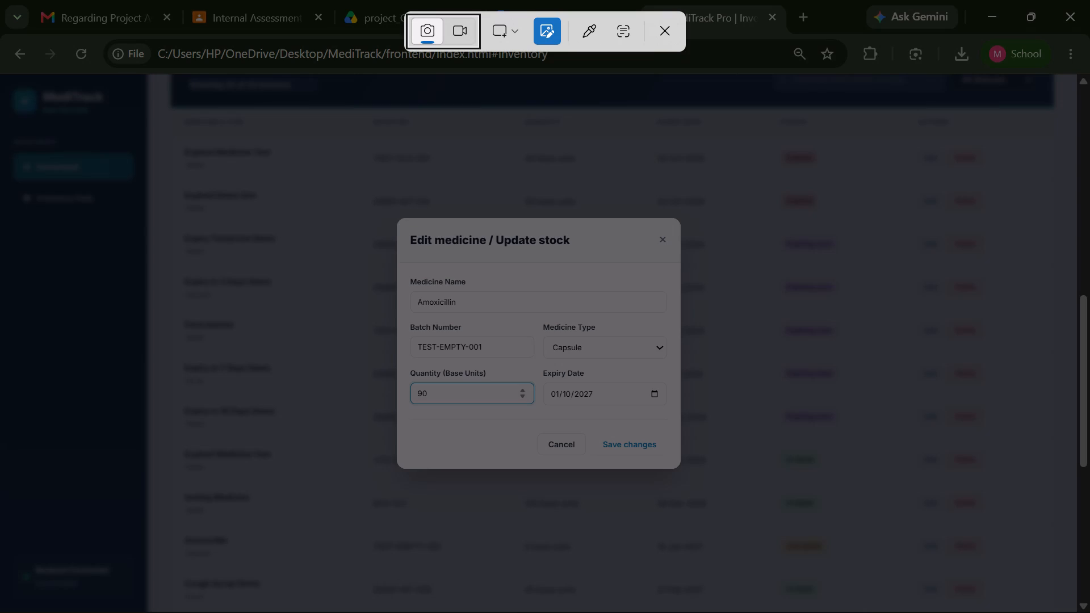
pyautogui.moveTo(0, 82); pyautogui.dragTo(624, 461)
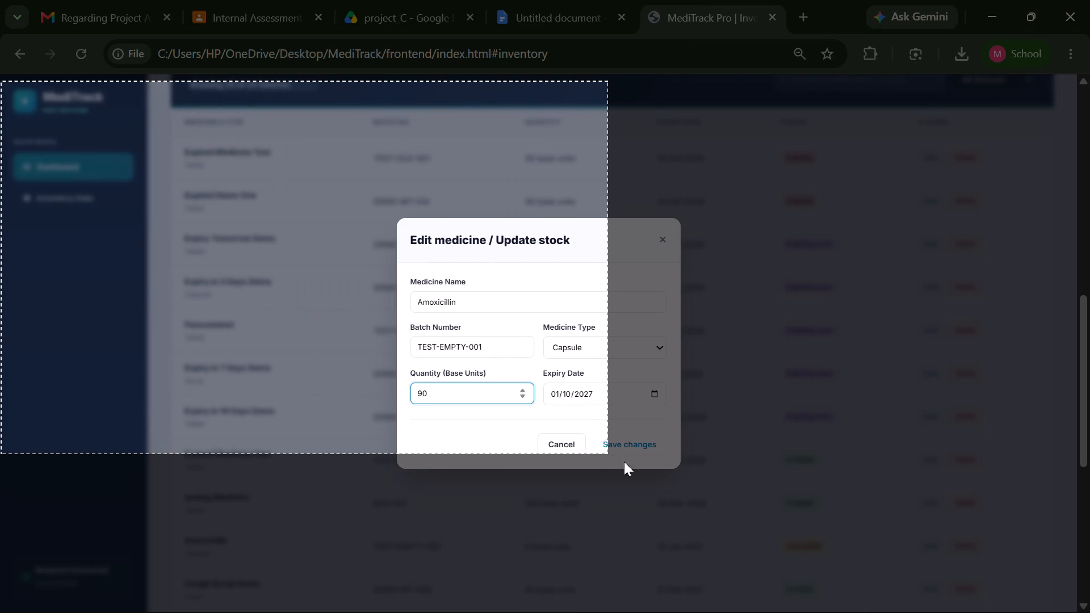
pyautogui.moveTo(624, 461); pyautogui.dragTo(979, 612)
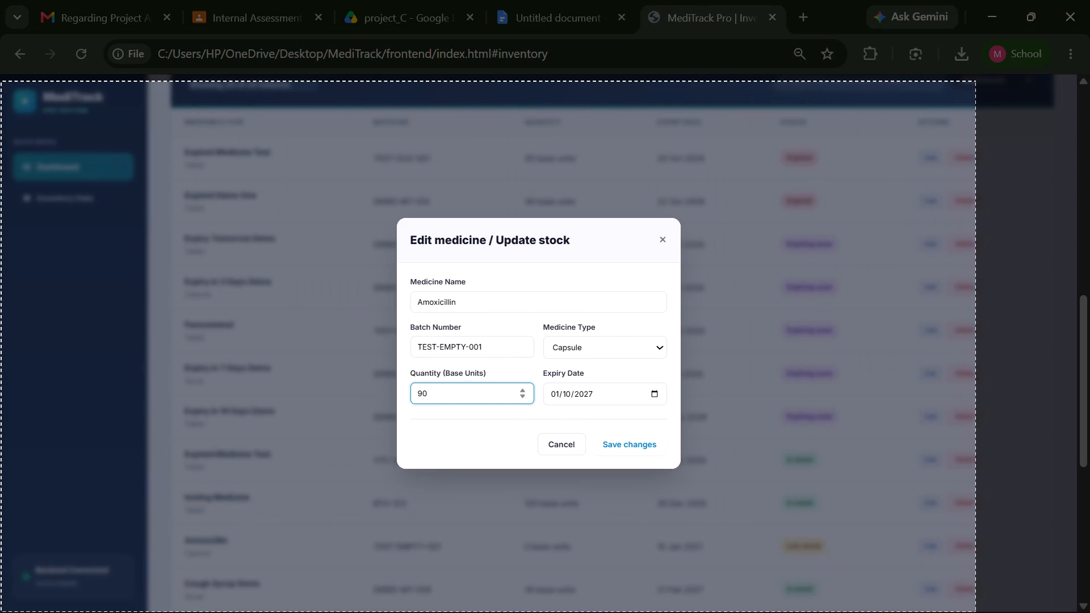
pyautogui.moveTo(979, 612); pyautogui.dragTo(1074, 612)
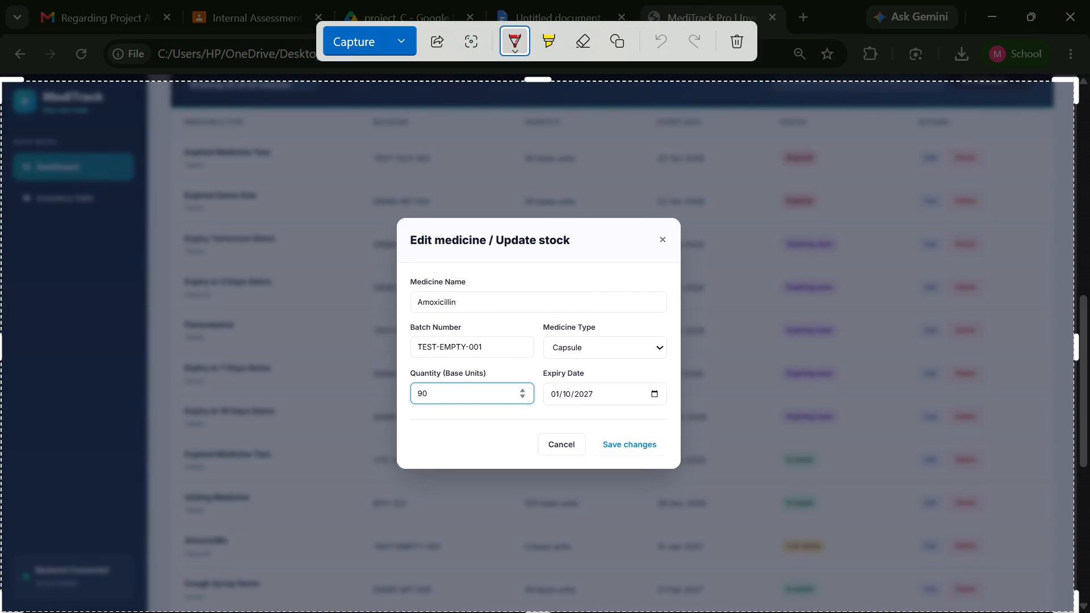
pyautogui.click(338, 52)
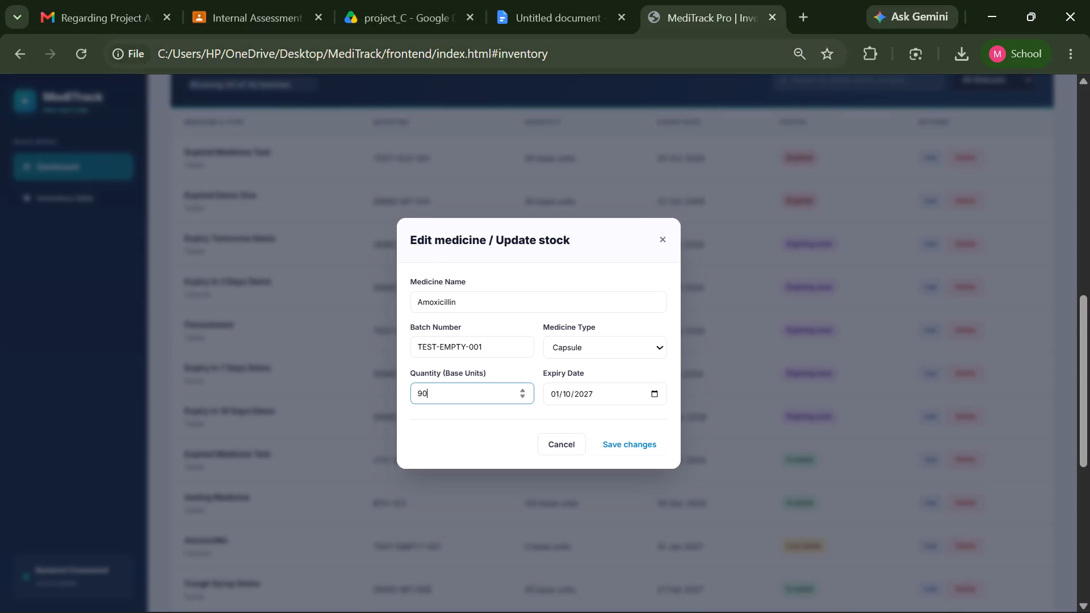
# Switch to the Google Docs document and add the caption "Update&edit Stock:" below the alerts image, followed by a new line.
pyautogui.click(404, 0)
pyautogui.moveTo(580, 52); pyautogui.dragTo(564, 18)
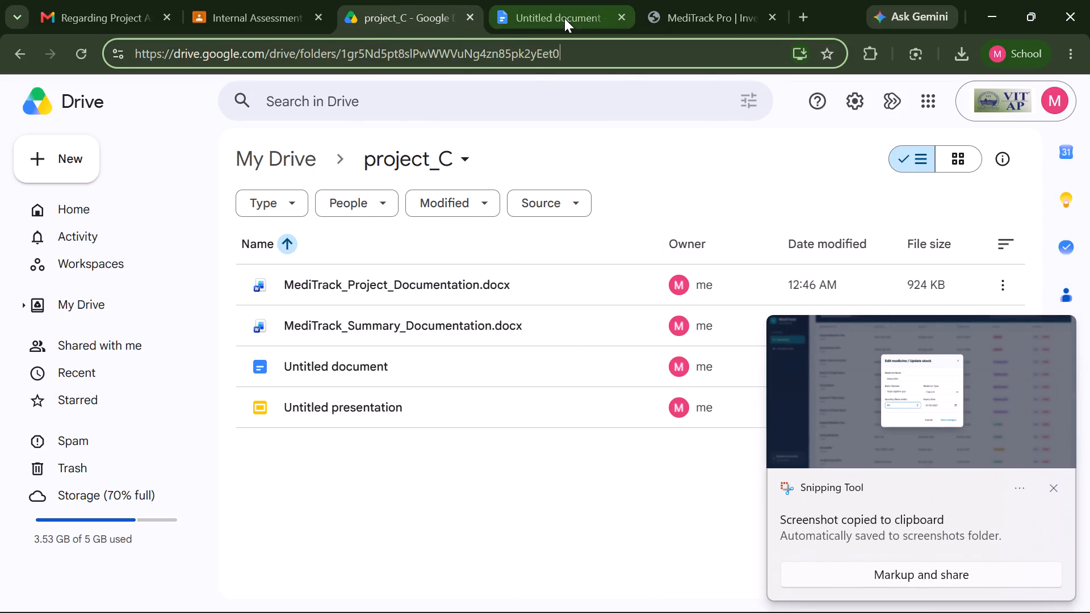
pyautogui.click(564, 18)
pyautogui.press('Return')
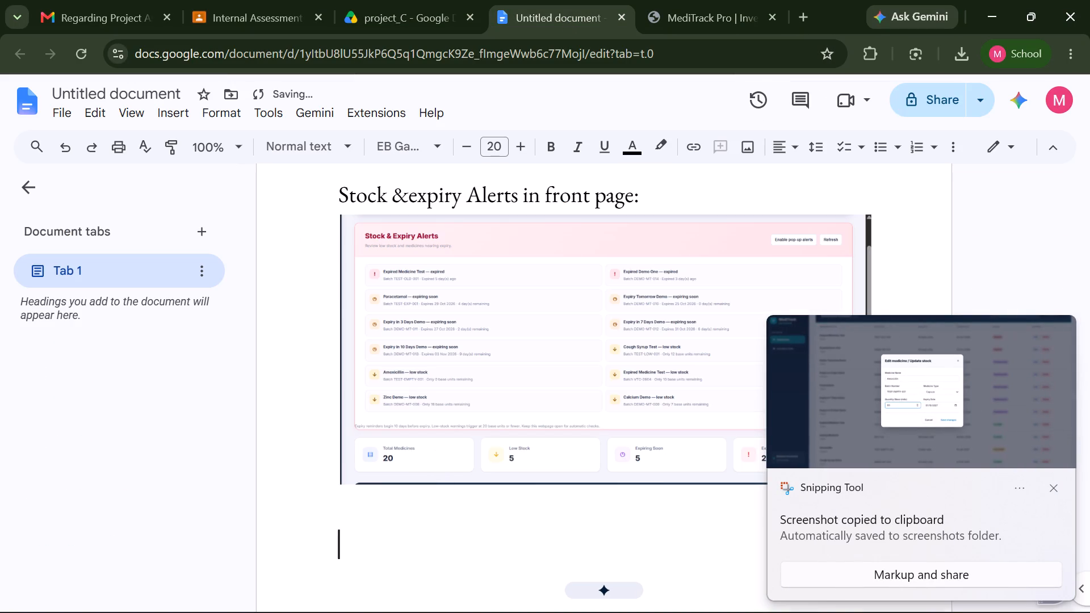
pyautogui.write('Upa')
pyautogui.press('BackSpace')
pyautogui.write('date')
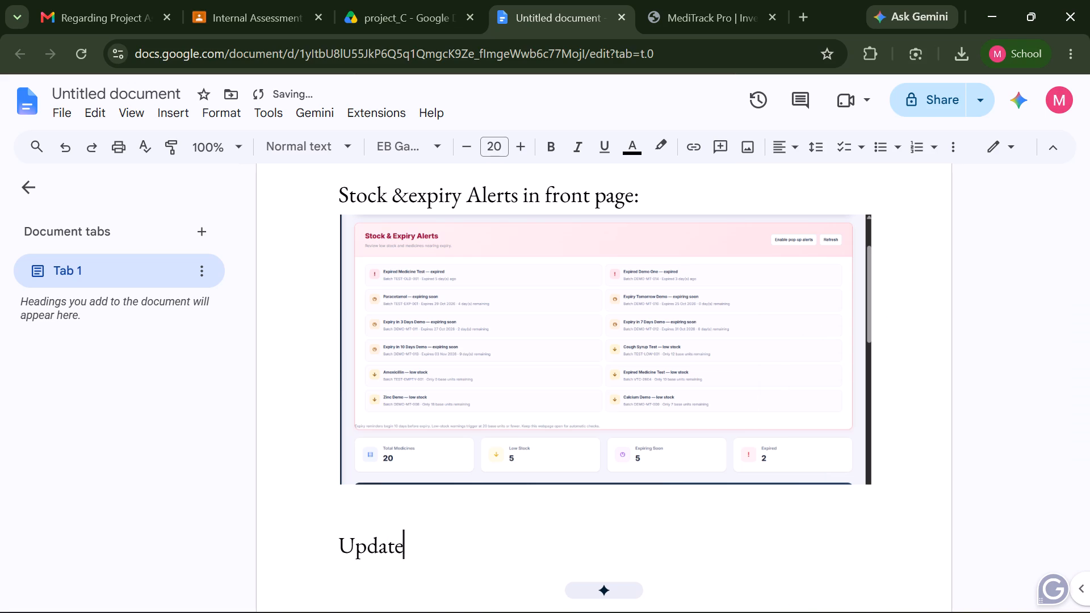
pyautogui.hotkey('shift', '&')
pyautogui.write('edit')
pyautogui.press('space')
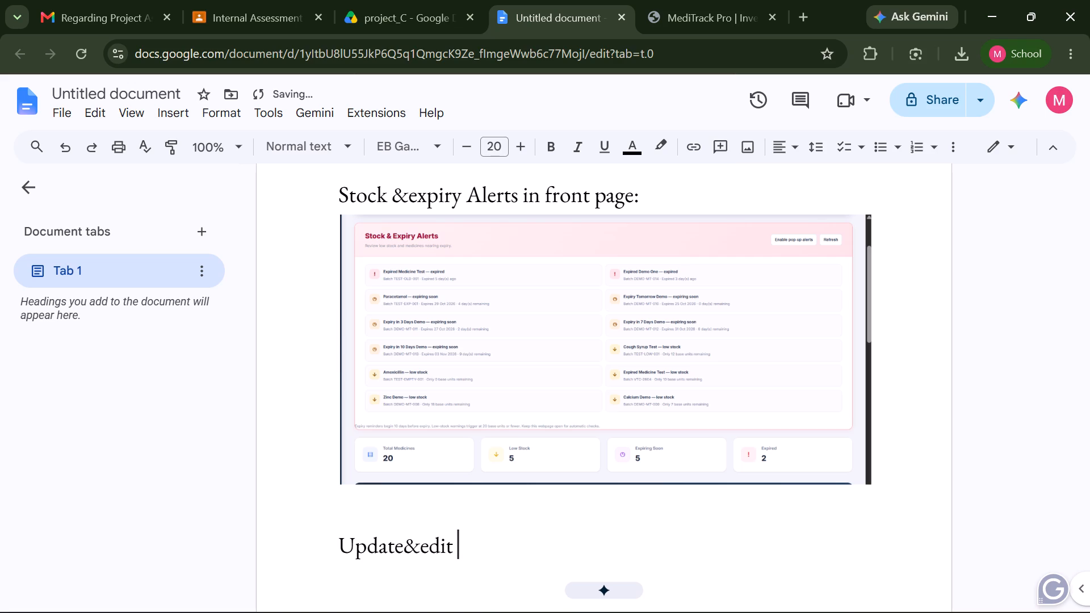
pyautogui.write('Stock')
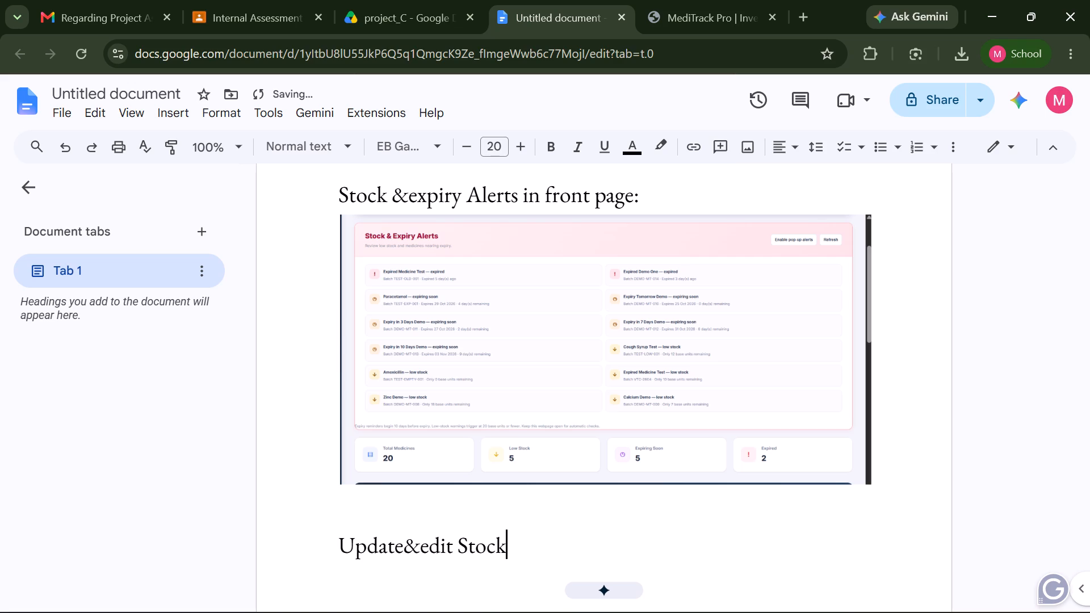
pyautogui.hotkey('shift', ':')
pyautogui.press('Return')
# Paste the captured edit dialog image under the "Update&edit Stock:" caption.
pyautogui.hotkey('ctrl', 'v')
# Insert a blank line between the end of the source code block and the "Output:-" heading.
pyautogui.scroll(5, 460, 377)
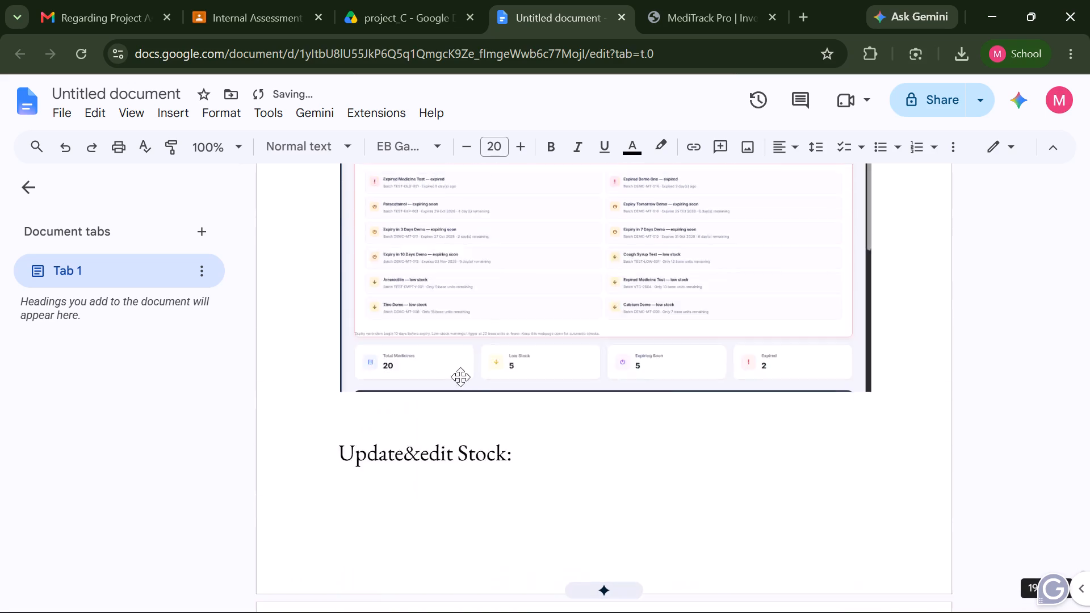
pyautogui.scroll(7, 460, 377)
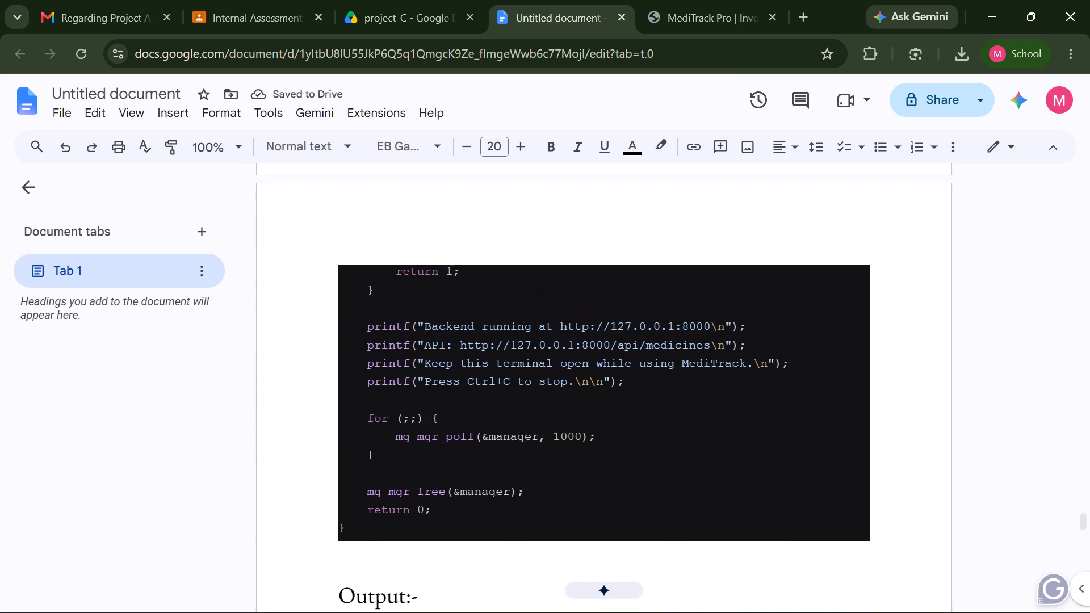
pyautogui.scroll(-3, 460, 377)
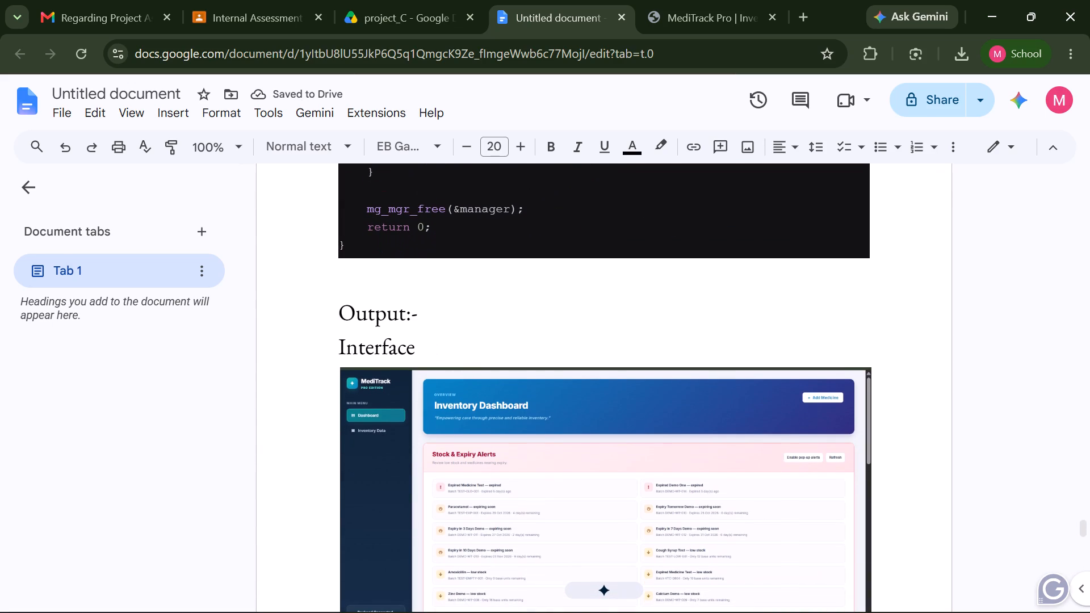
pyautogui.click(353, 294)
pyautogui.press('Return')
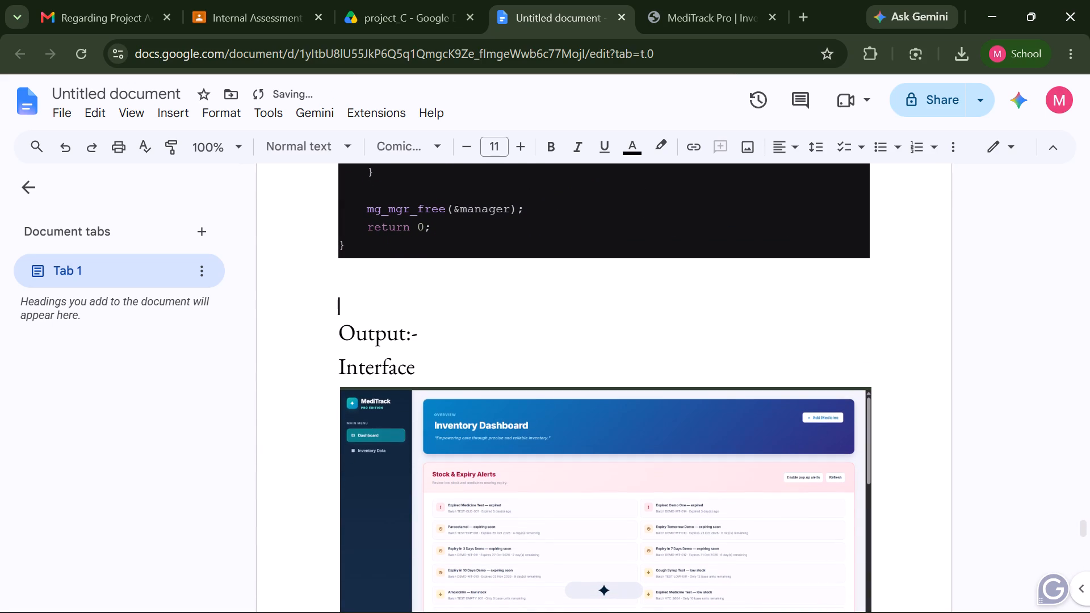
# Make the "Output:" heading text above the Interface caption bold and italic.
pyautogui.moveTo(413, 335); pyautogui.dragTo(338, 330)
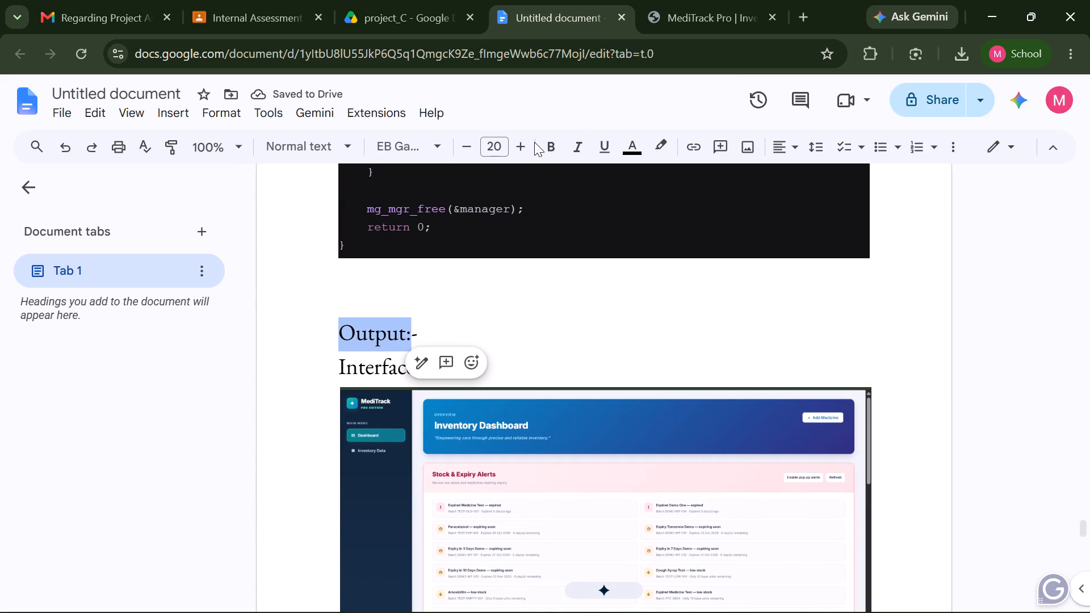
pyautogui.click(547, 146)
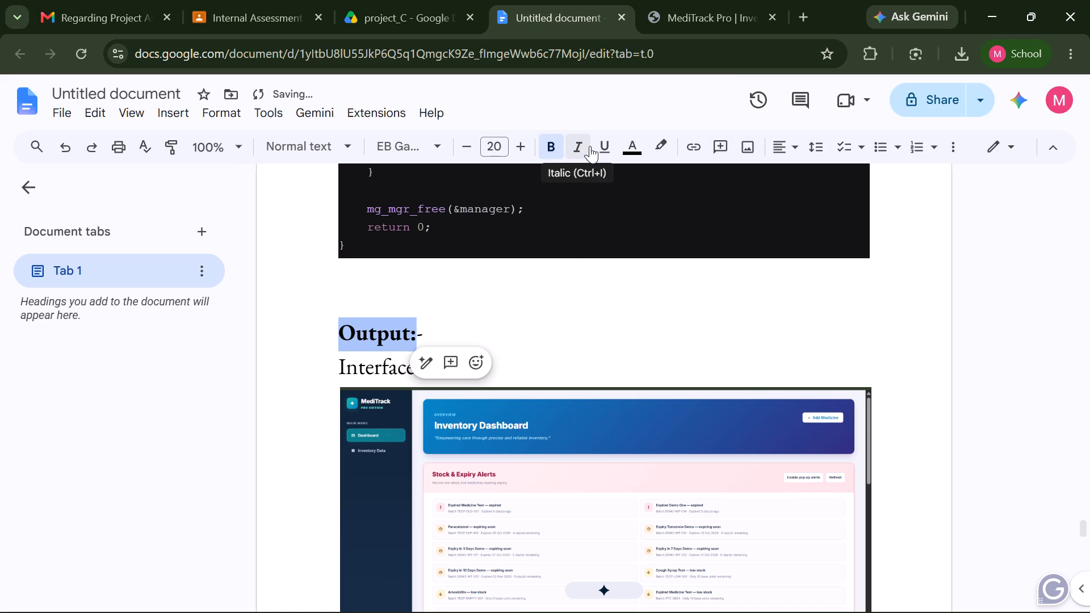
pyautogui.click(590, 146)
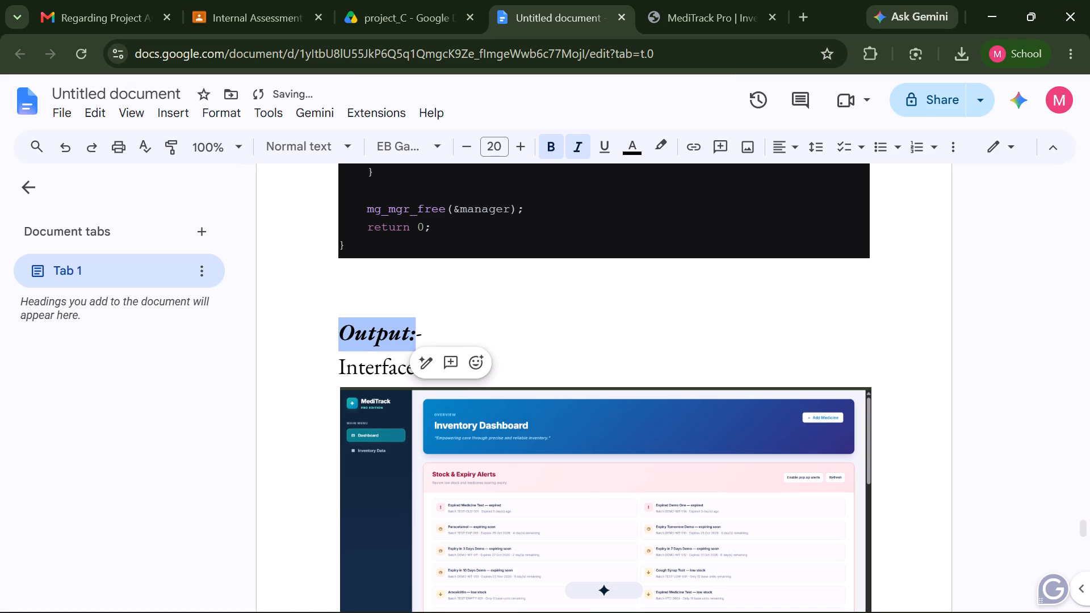
# Change the font of the bold italic "Output:" heading to Georgia.
pyautogui.click(429, 150)
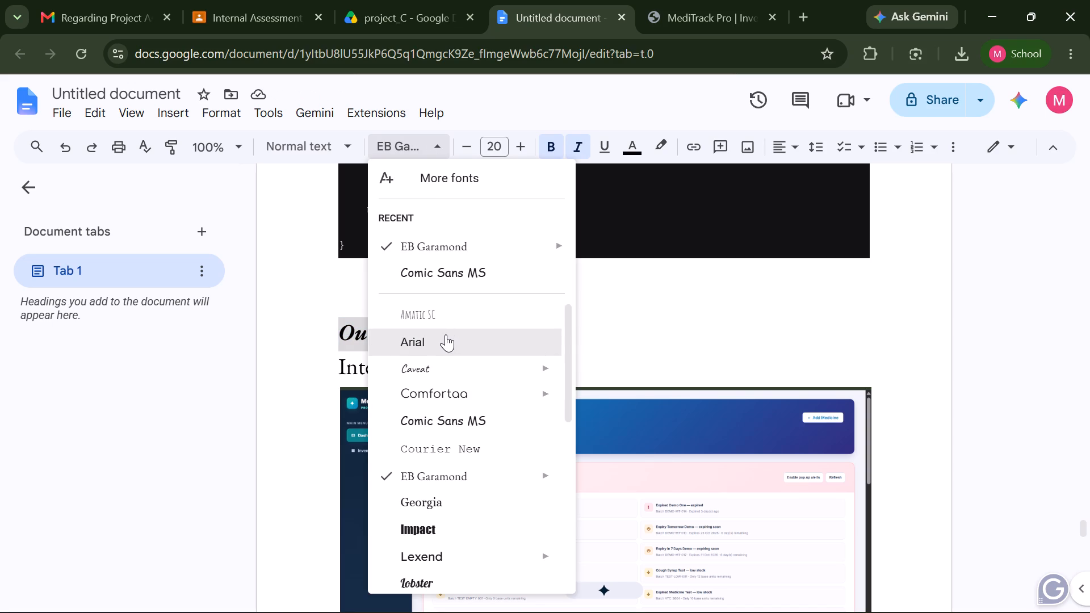
pyautogui.scroll(-1, 452, 453)
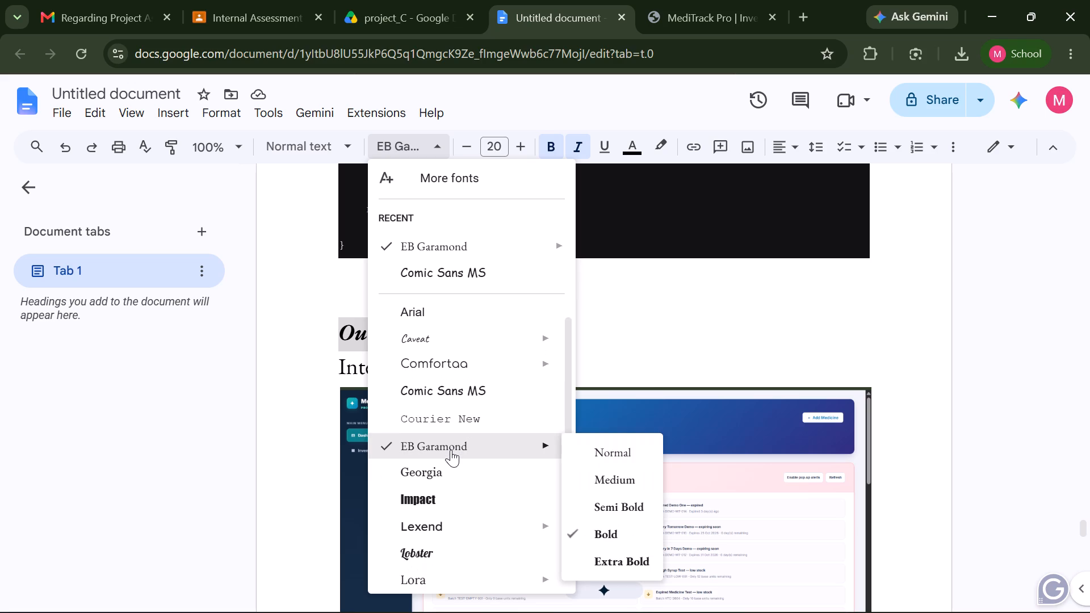
pyautogui.click(448, 467)
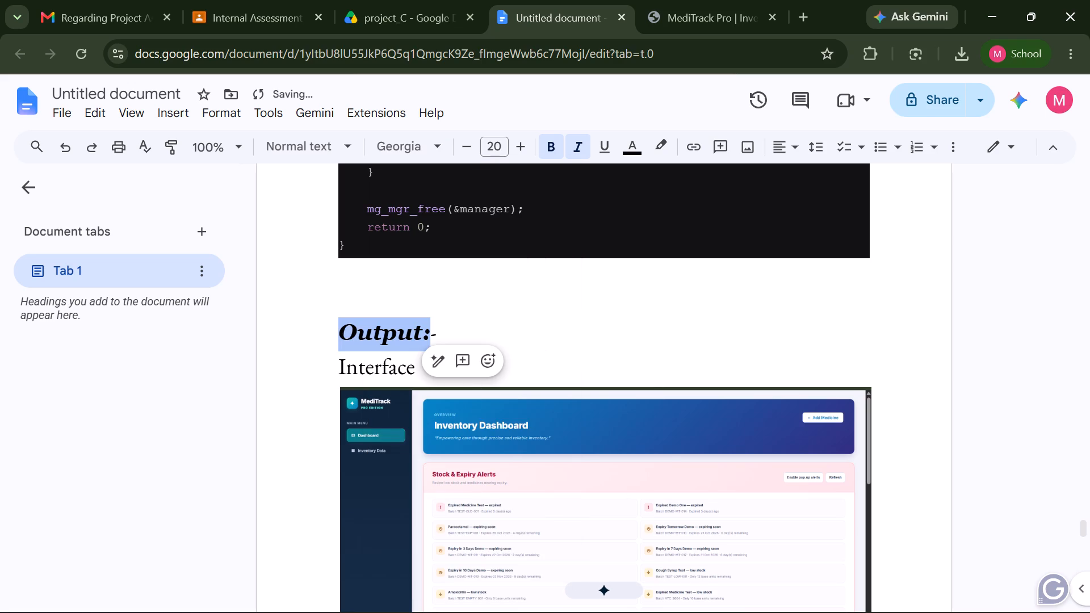
pyautogui.click(531, 325)
# Reduce the font size of the "Interface" caption below the Output heading to 13.
pyautogui.moveTo(434, 363); pyautogui.dragTo(345, 359)
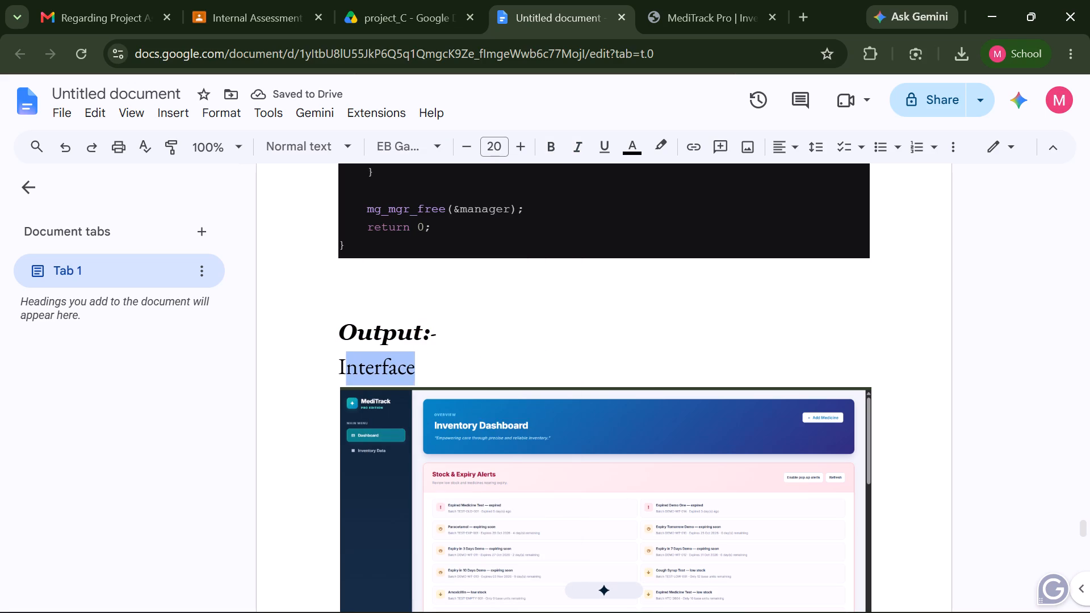
pyautogui.moveTo(345, 359); pyautogui.dragTo(329, 359)
pyautogui.tripleClick(473, 146)
pyautogui.tripleClick(473, 146)
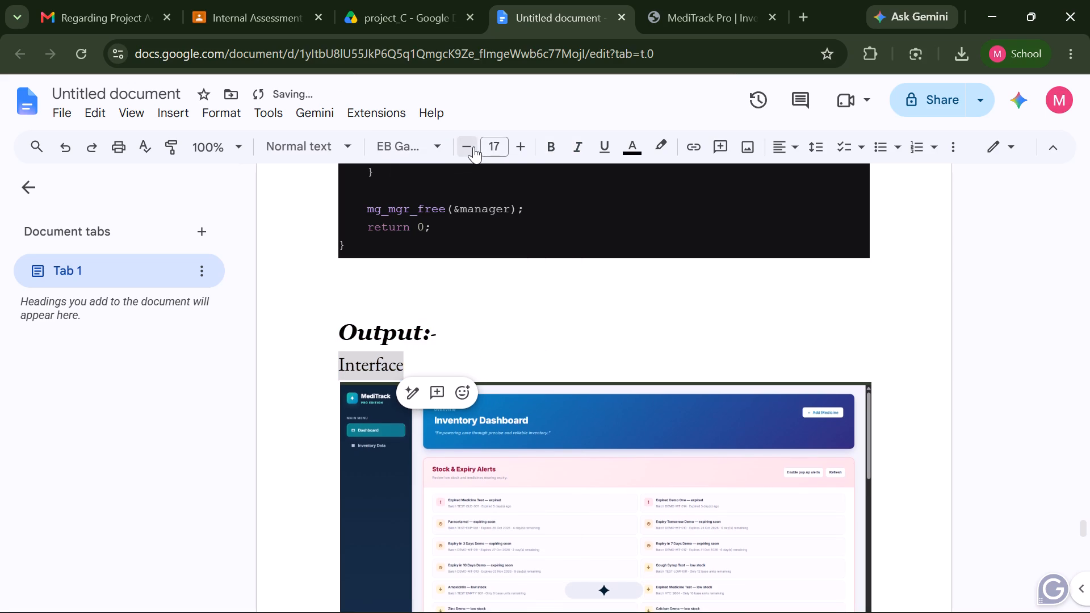
pyautogui.doubleClick(473, 146)
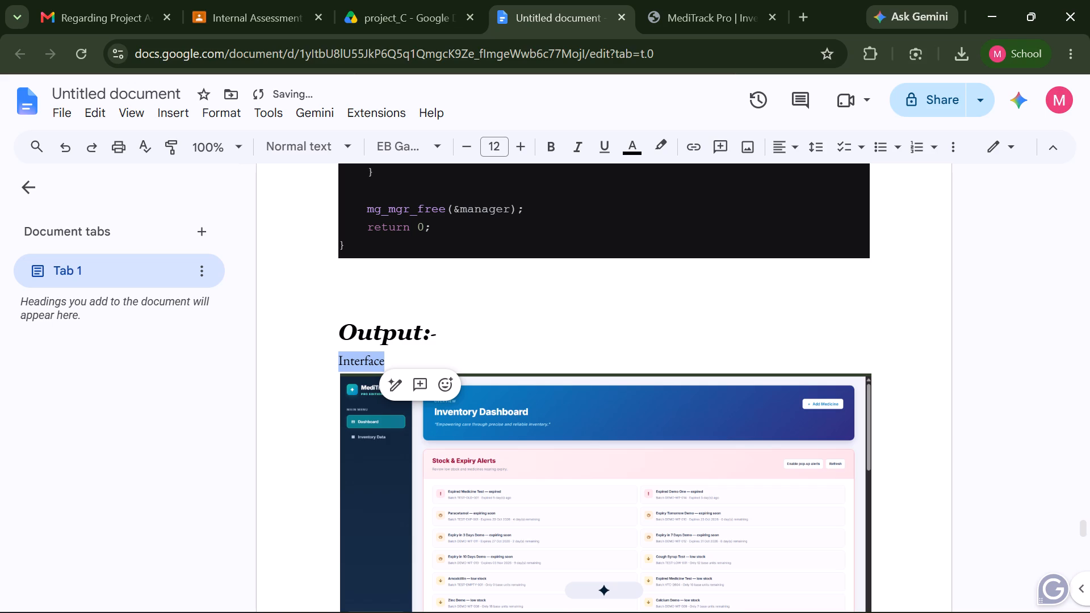
pyautogui.click(522, 151)
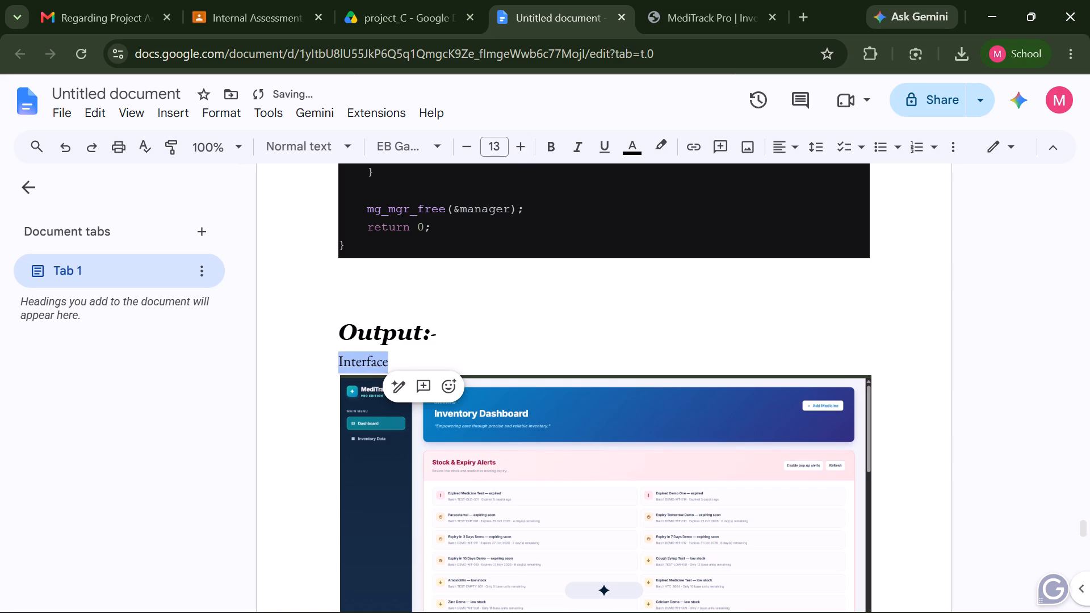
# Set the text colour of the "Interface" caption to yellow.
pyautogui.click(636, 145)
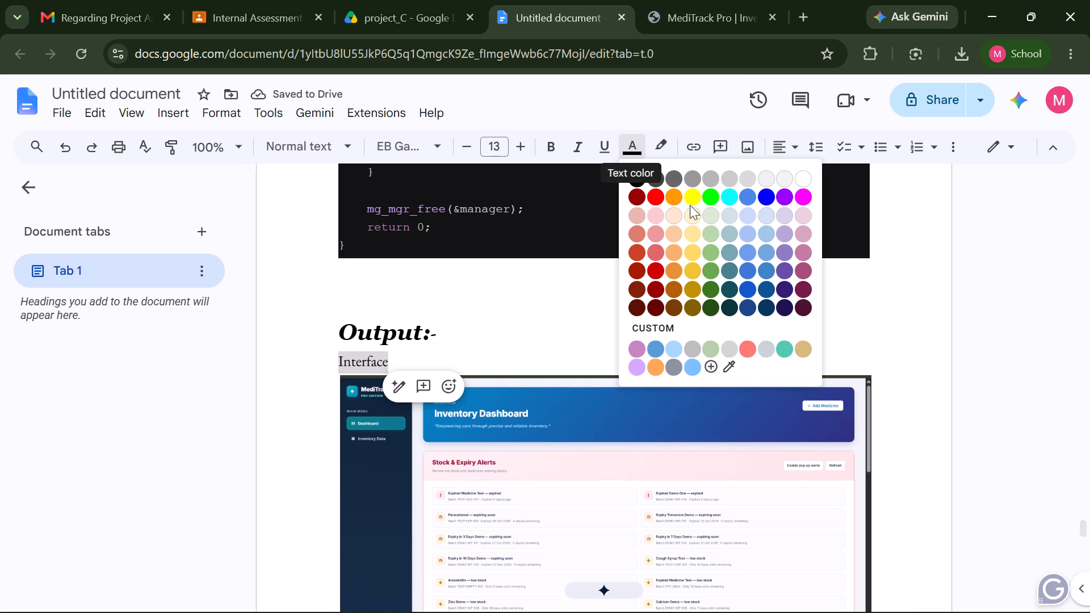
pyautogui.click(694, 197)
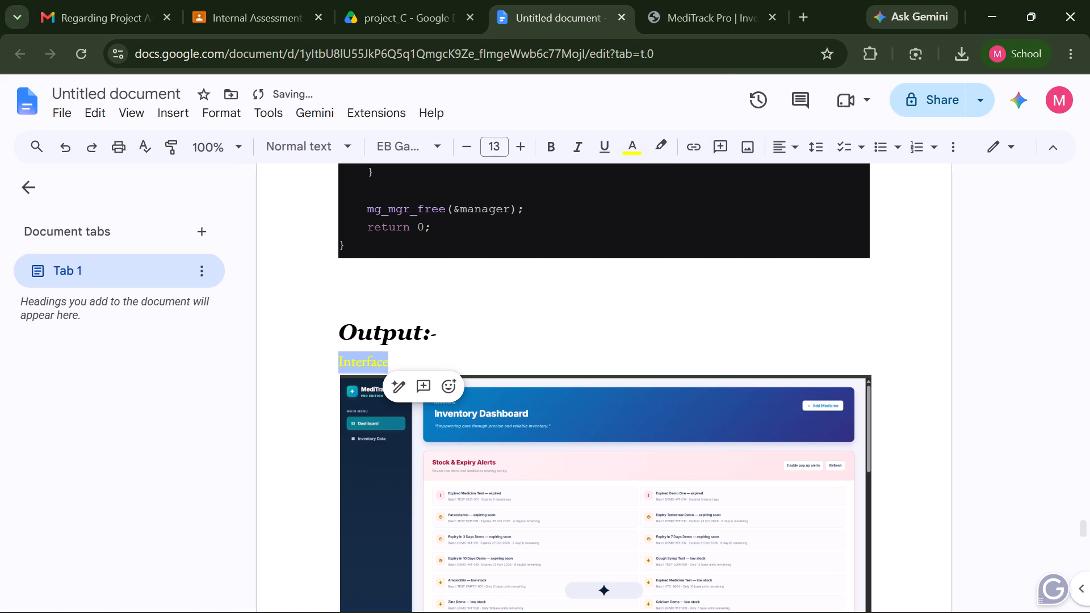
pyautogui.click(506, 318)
# Set the text colour of the "Interface" caption to a medium blue.
pyautogui.moveTo(401, 364); pyautogui.dragTo(341, 366)
pyautogui.hotkey('shift', 'Left')
pyautogui.click(635, 142)
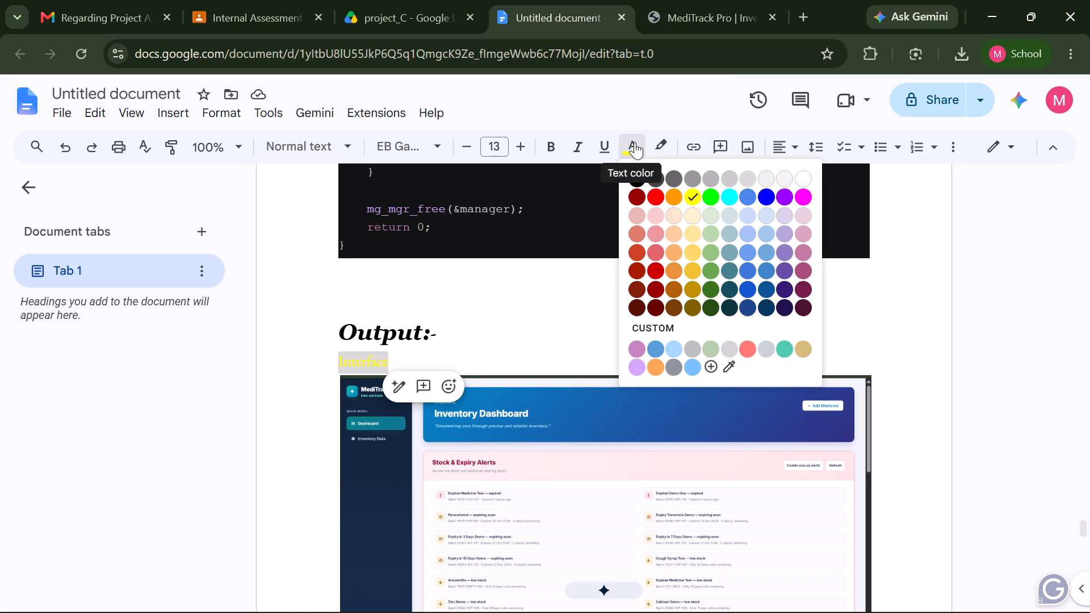
pyautogui.click(747, 267)
pyautogui.click(569, 322)
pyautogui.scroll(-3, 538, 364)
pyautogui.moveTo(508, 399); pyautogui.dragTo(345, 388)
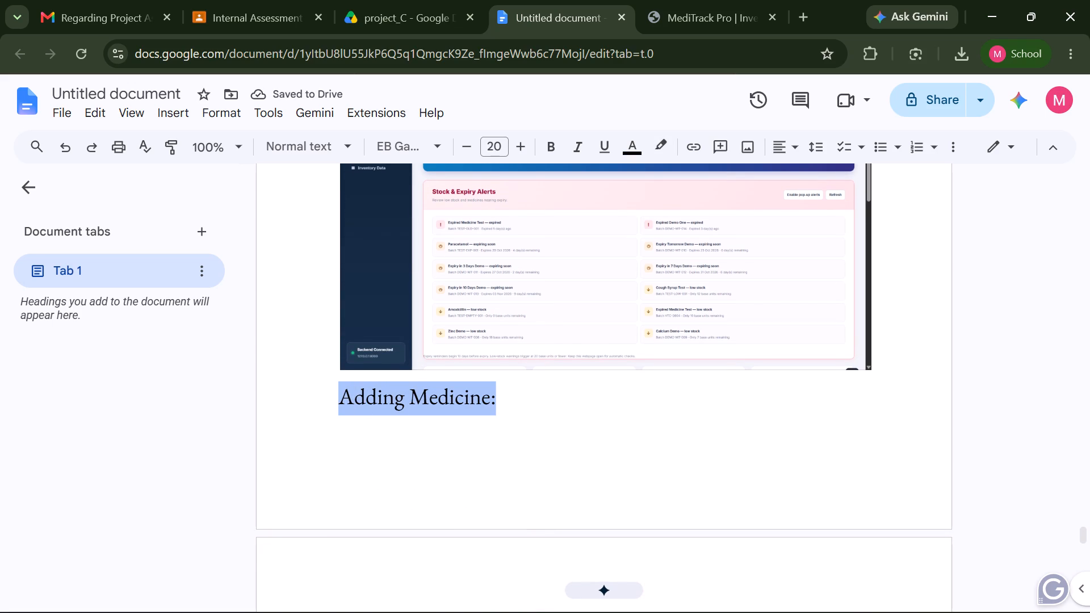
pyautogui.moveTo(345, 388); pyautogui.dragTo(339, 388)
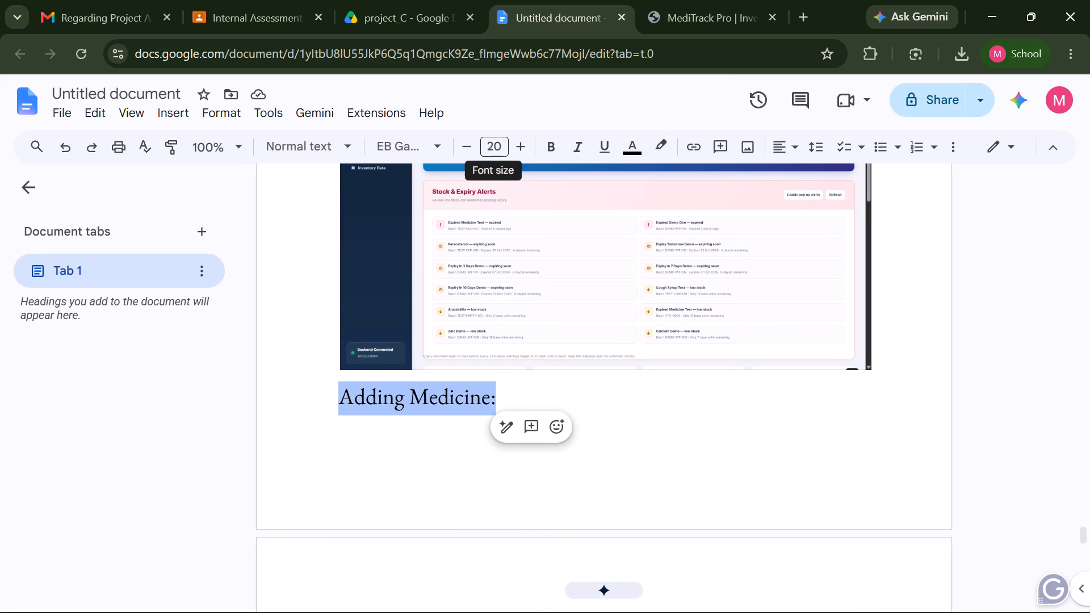
# Increase the font size of the blue "Interface" caption to 15.
pyautogui.scroll(2, 485, 299)
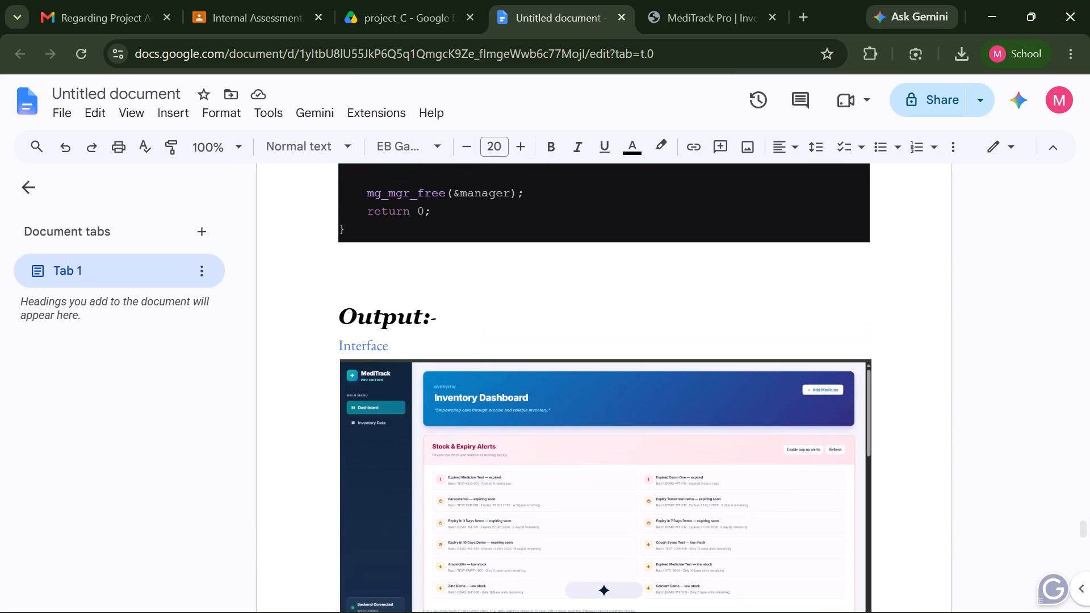
pyautogui.moveTo(393, 344); pyautogui.dragTo(347, 343)
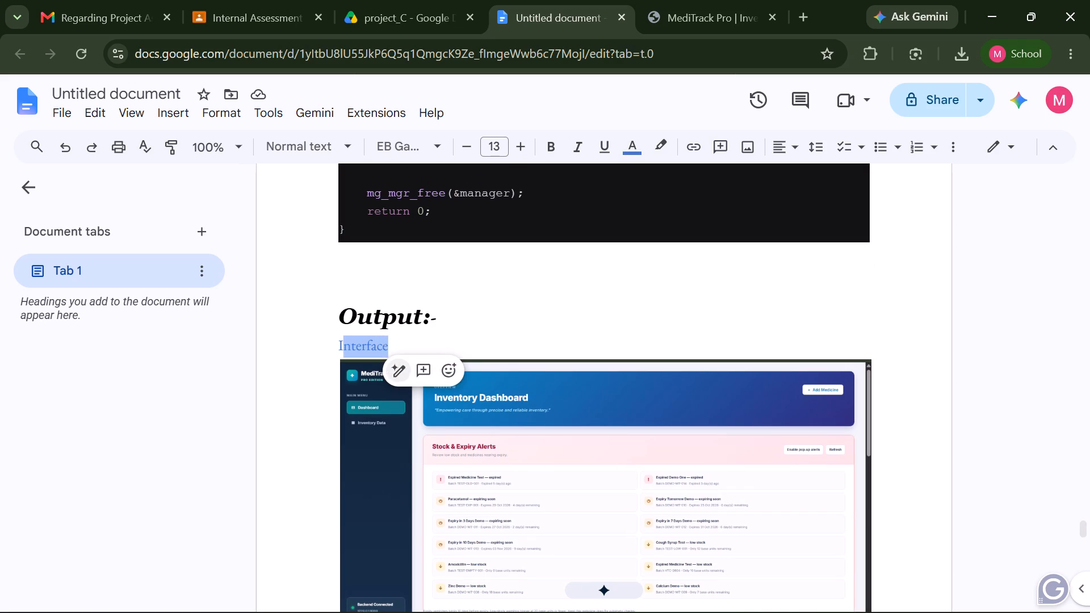
pyautogui.hotkey('shift', 'Left')
pyautogui.click(521, 149)
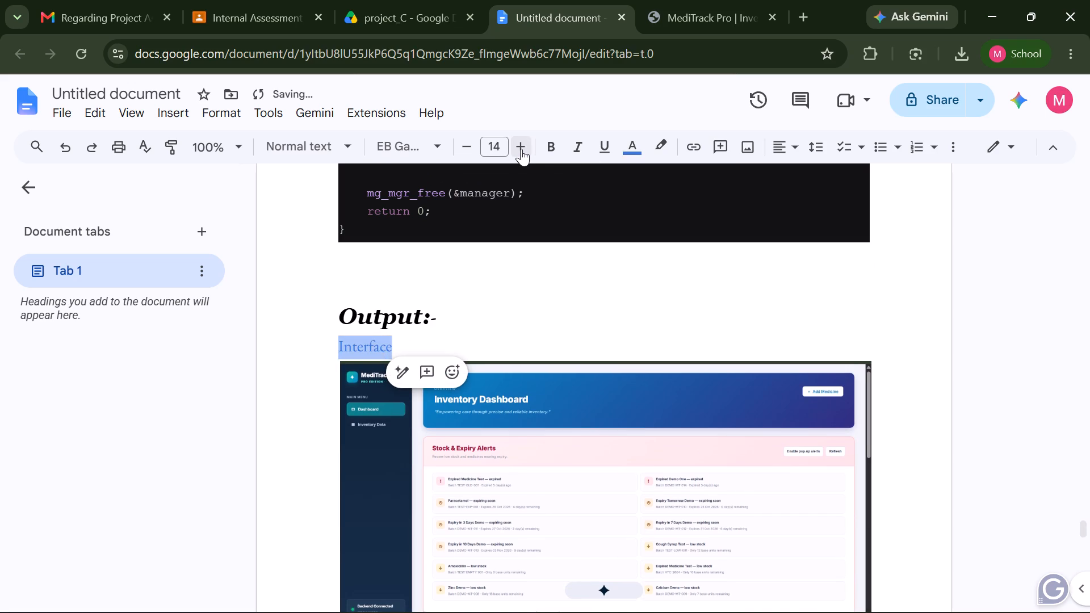
pyautogui.click(521, 149)
pyautogui.click(519, 265)
# Set the font size of the "Adding Medicine:" caption below the dashboard image to 15.
pyautogui.scroll(-1, 541, 350)
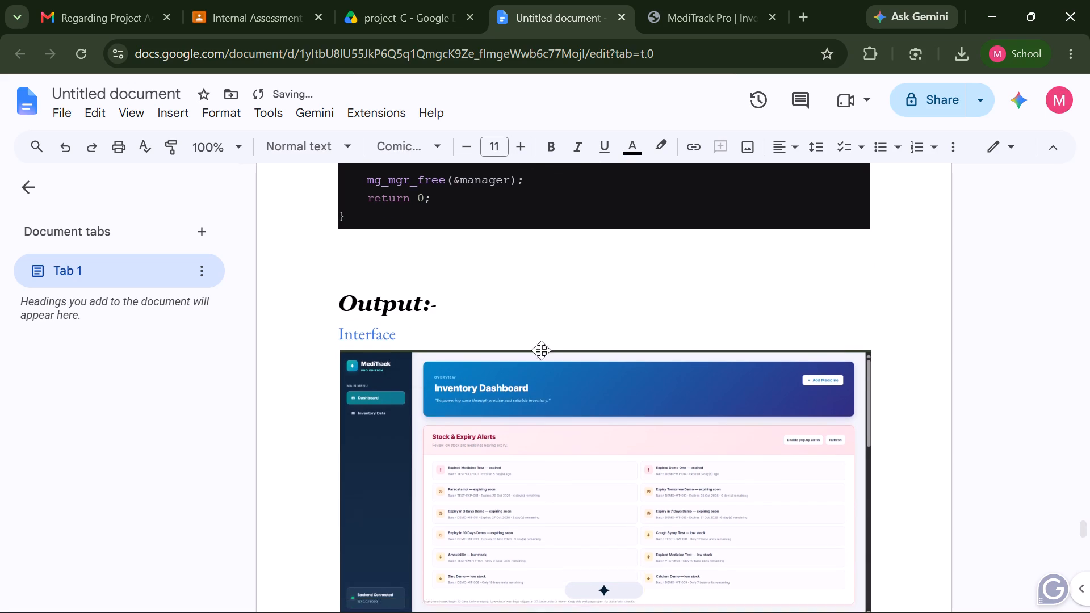
pyautogui.scroll(-1, 541, 350)
pyautogui.moveTo(500, 452); pyautogui.dragTo(438, 453)
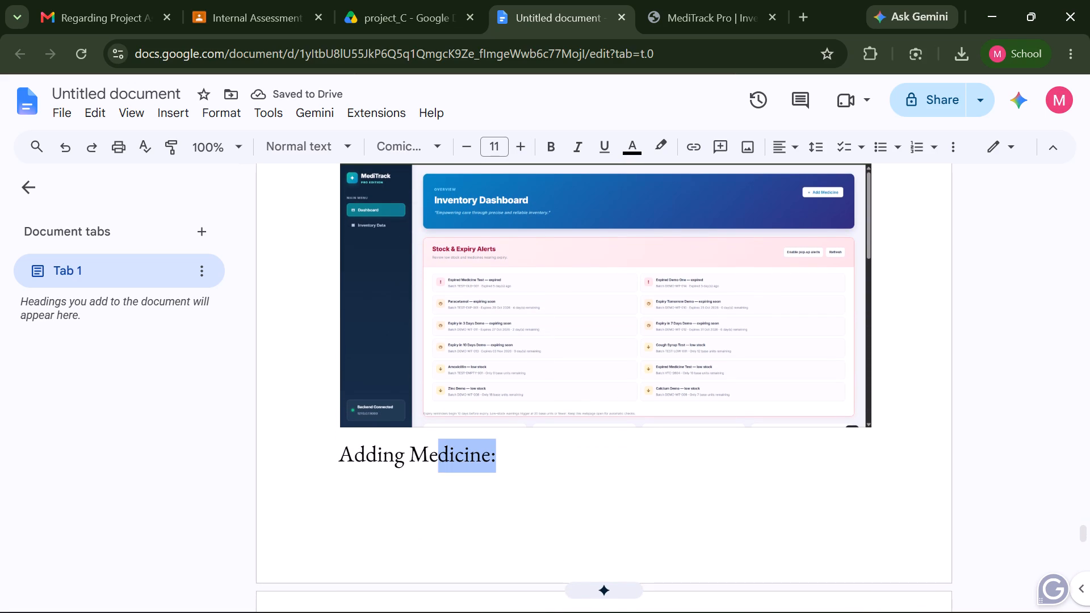
pyautogui.moveTo(438, 453); pyautogui.dragTo(340, 450)
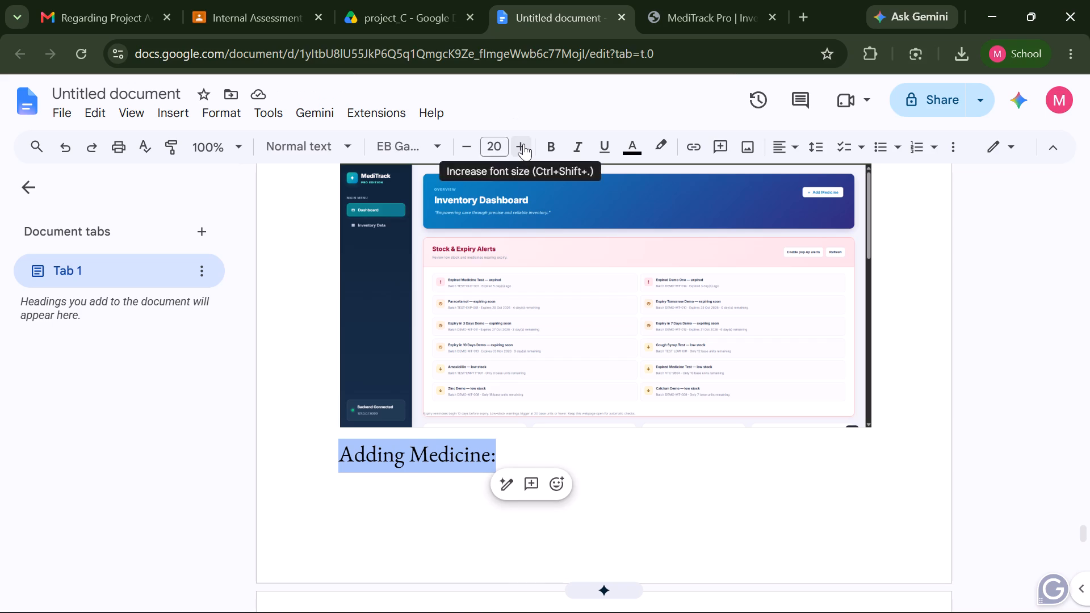
pyautogui.click(523, 144)
pyautogui.tripleClick(469, 147)
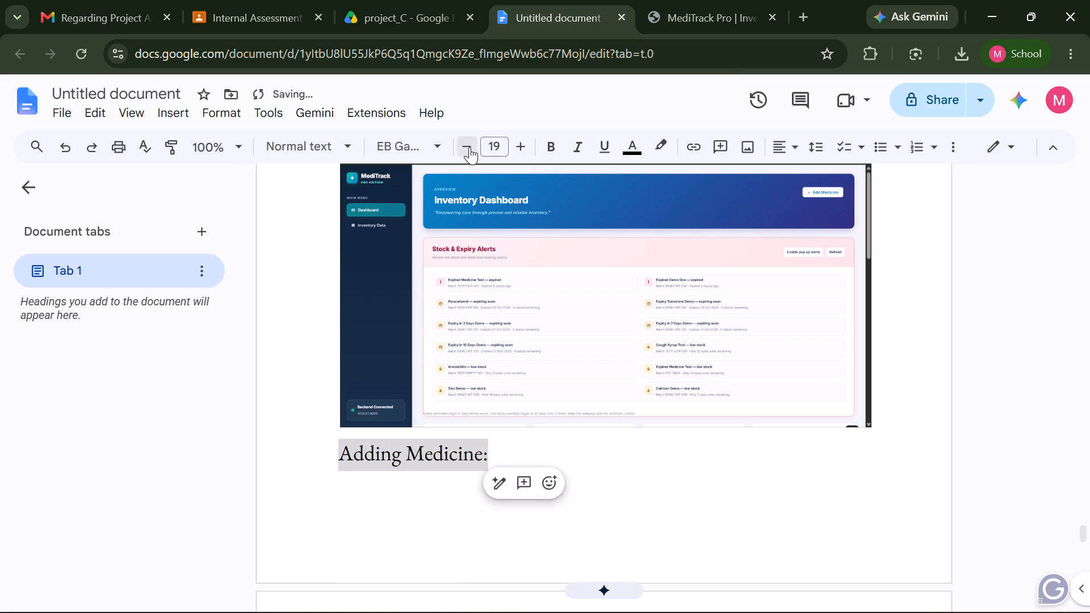
pyautogui.doubleClick(469, 147)
pyautogui.click(469, 147)
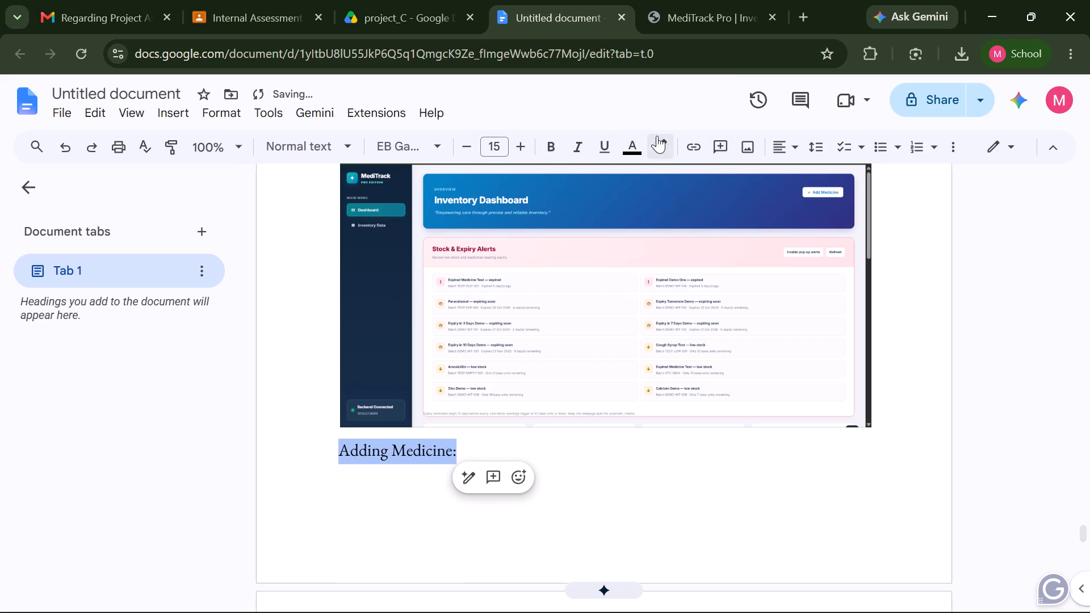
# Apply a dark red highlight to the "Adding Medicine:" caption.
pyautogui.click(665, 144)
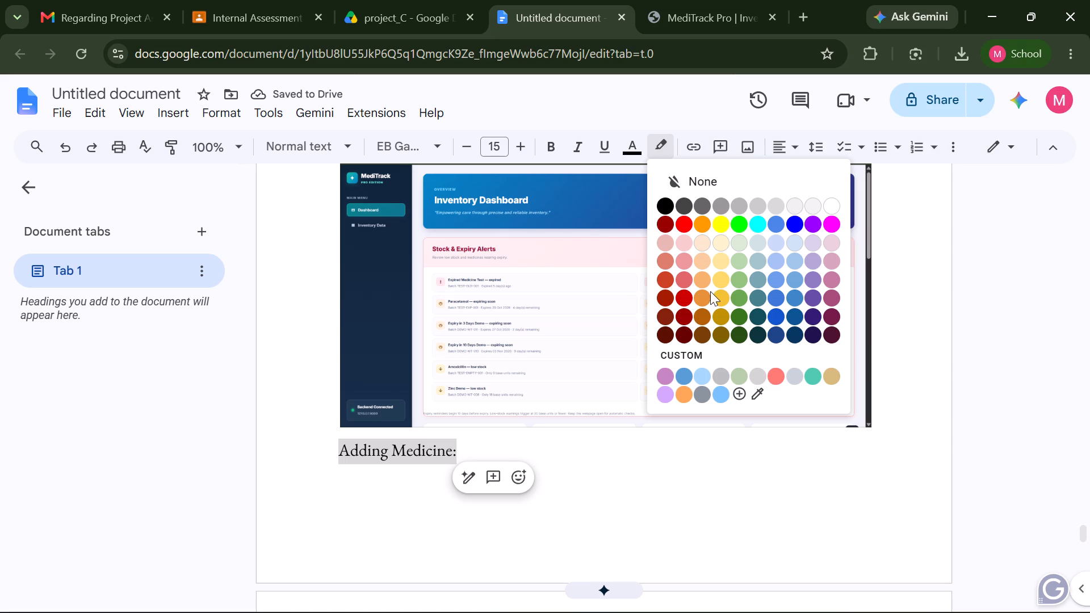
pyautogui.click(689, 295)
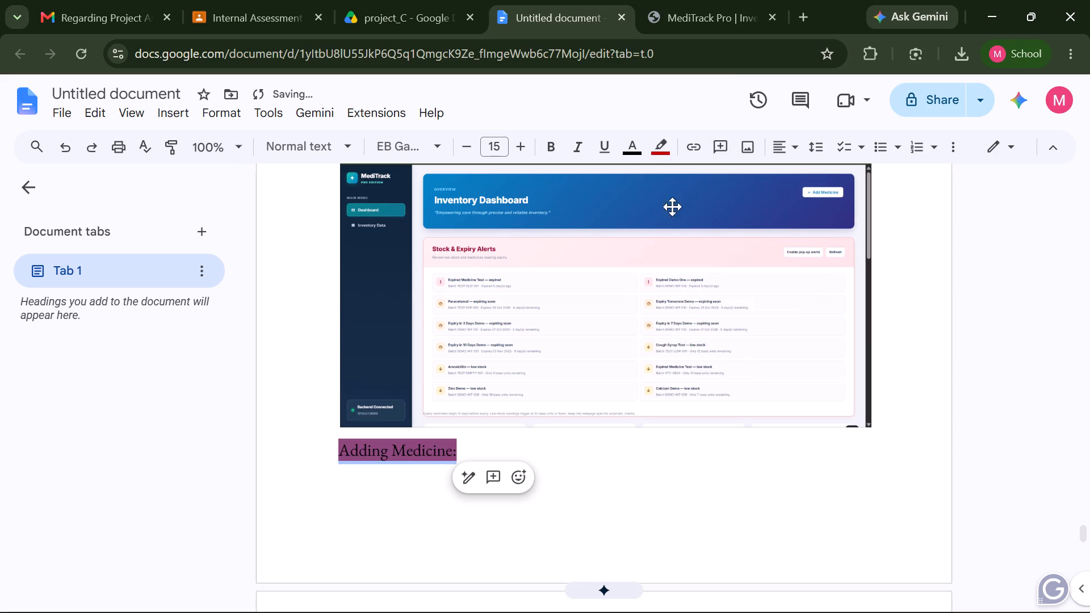
# Set the highlight colour of the "Adding Medicine:" caption to white.
pyautogui.click(660, 148)
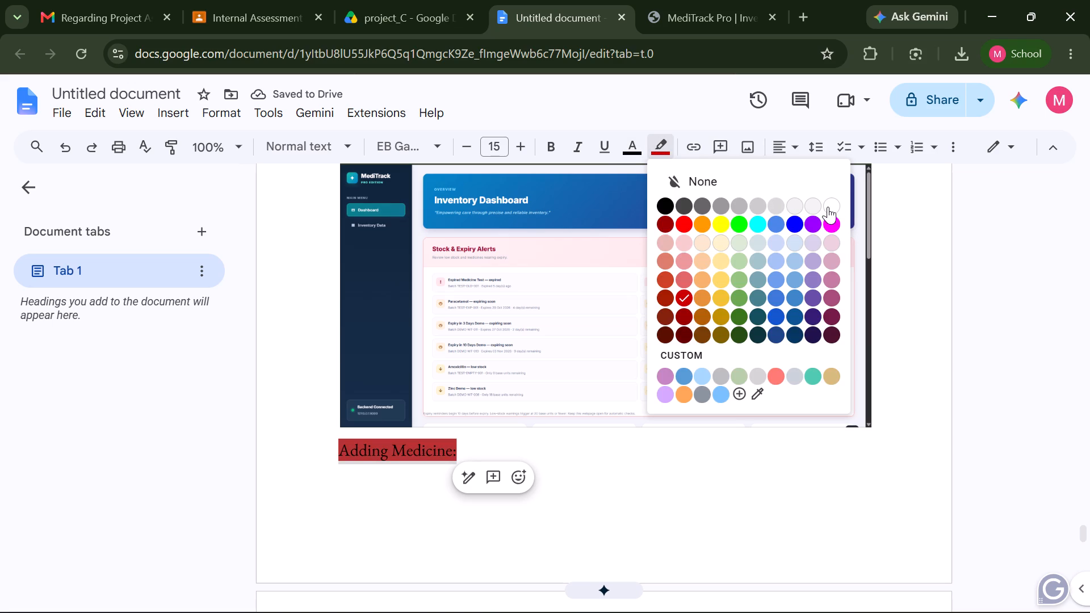
pyautogui.click(835, 205)
pyautogui.click(571, 448)
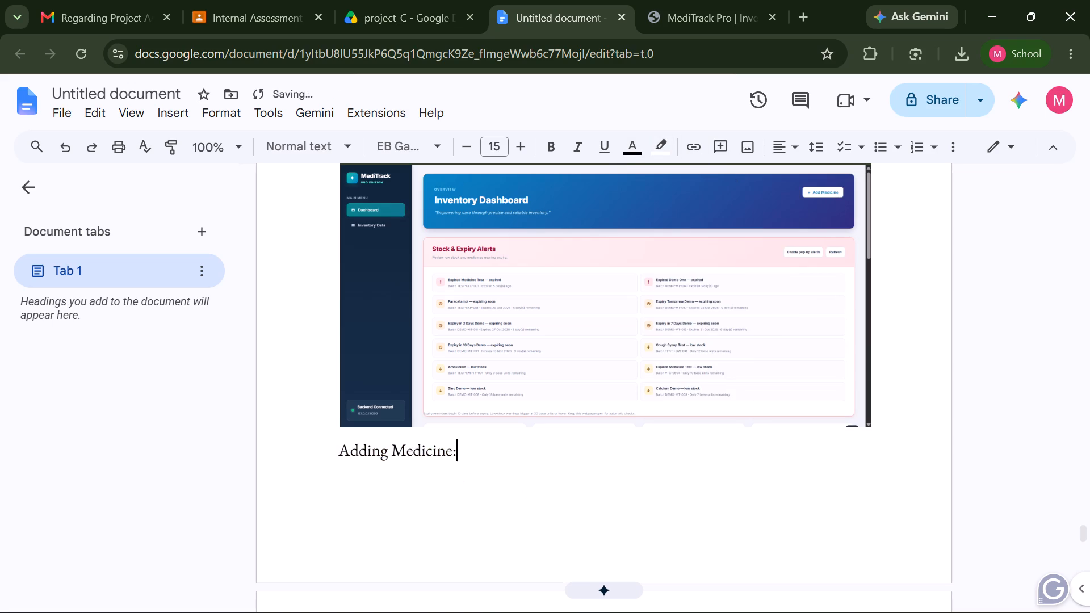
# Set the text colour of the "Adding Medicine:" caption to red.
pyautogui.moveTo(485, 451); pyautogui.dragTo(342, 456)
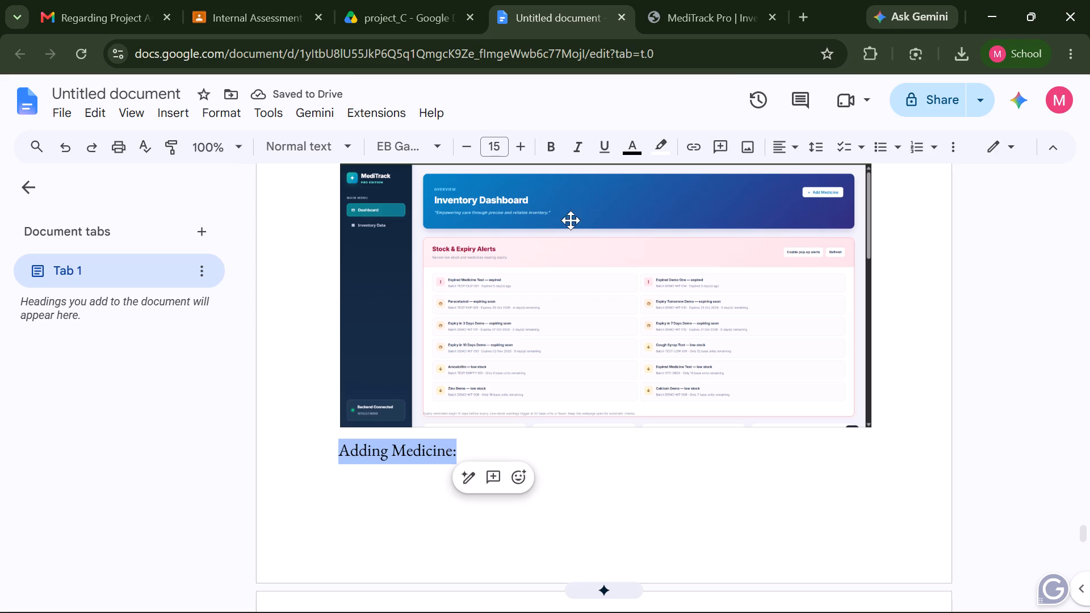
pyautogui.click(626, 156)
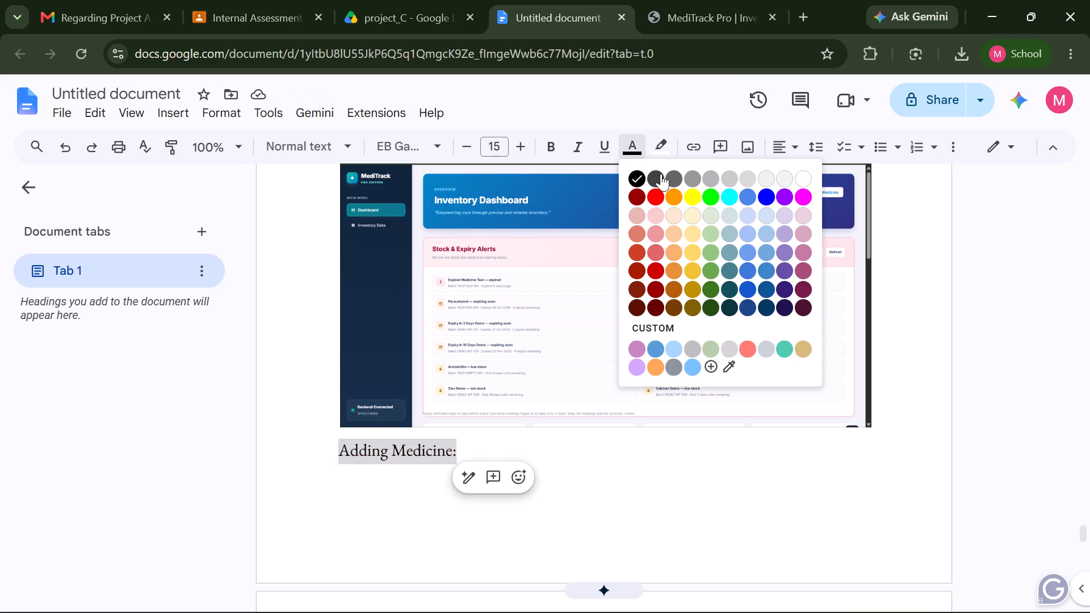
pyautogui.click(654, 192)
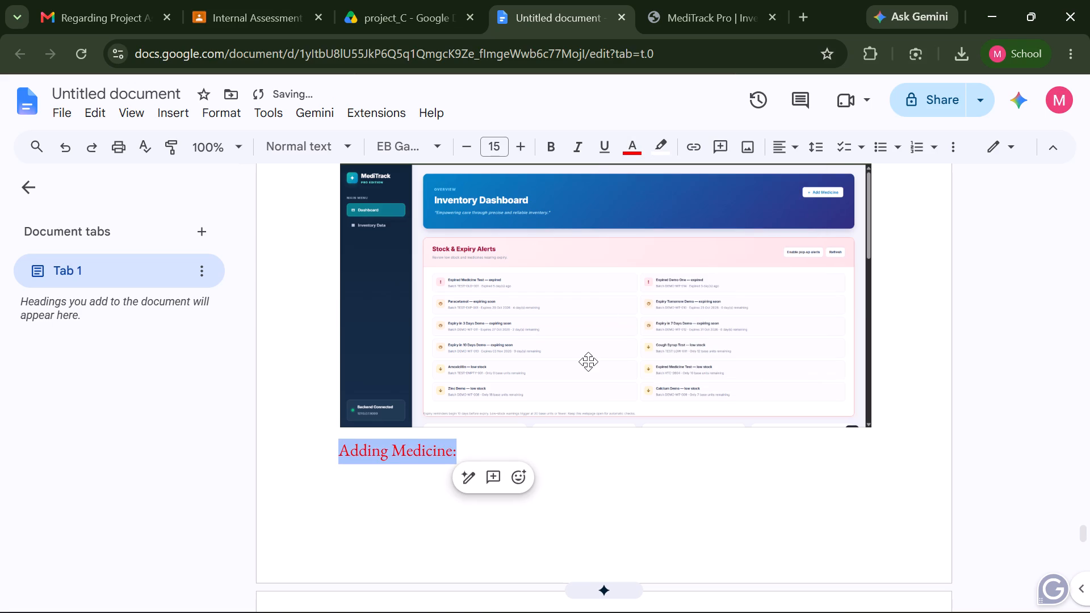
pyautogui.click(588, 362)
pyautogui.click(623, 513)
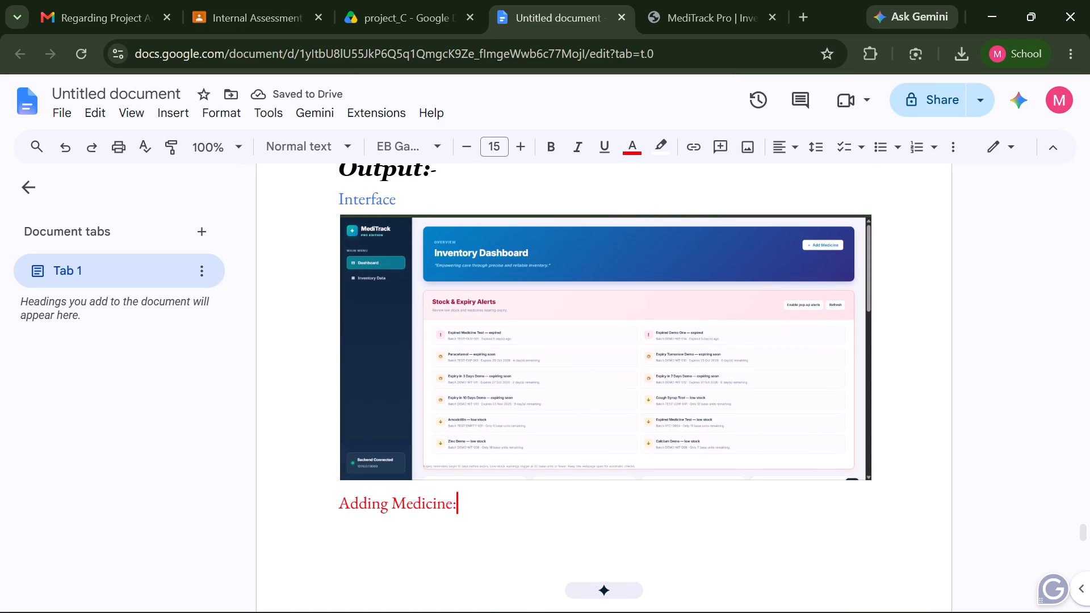
# Insert two blank lines before the "Adding Medicine:" caption to move it onto the page with its image.
pyautogui.click(340, 513)
pyautogui.press('Return')
pyautogui.press('Return')
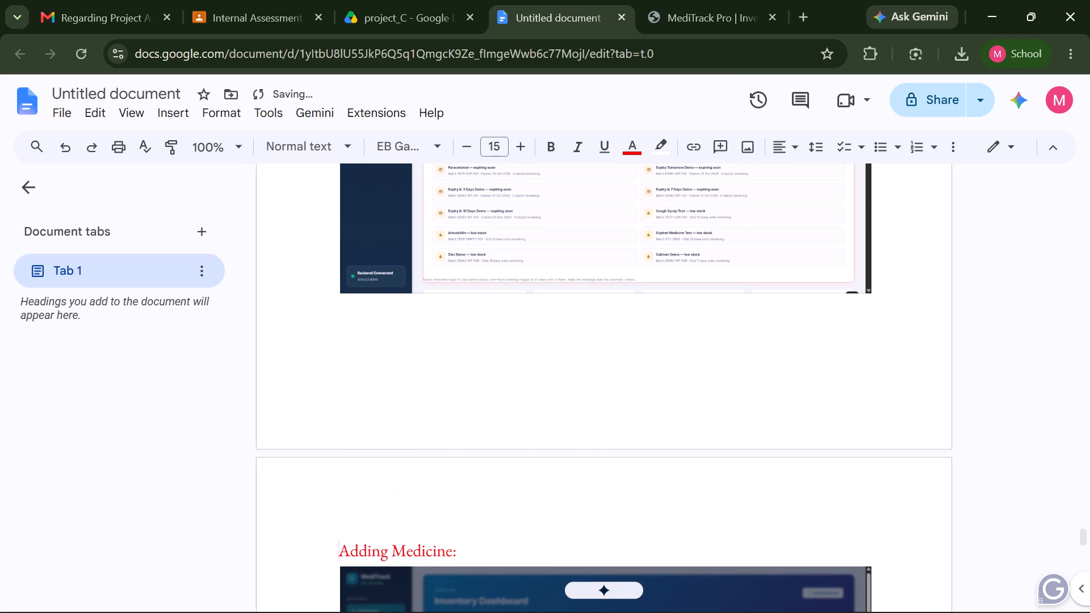
# Set the text colour of the "Adding Medicine:" caption to bright green.
pyautogui.moveTo(458, 552); pyautogui.dragTo(366, 552)
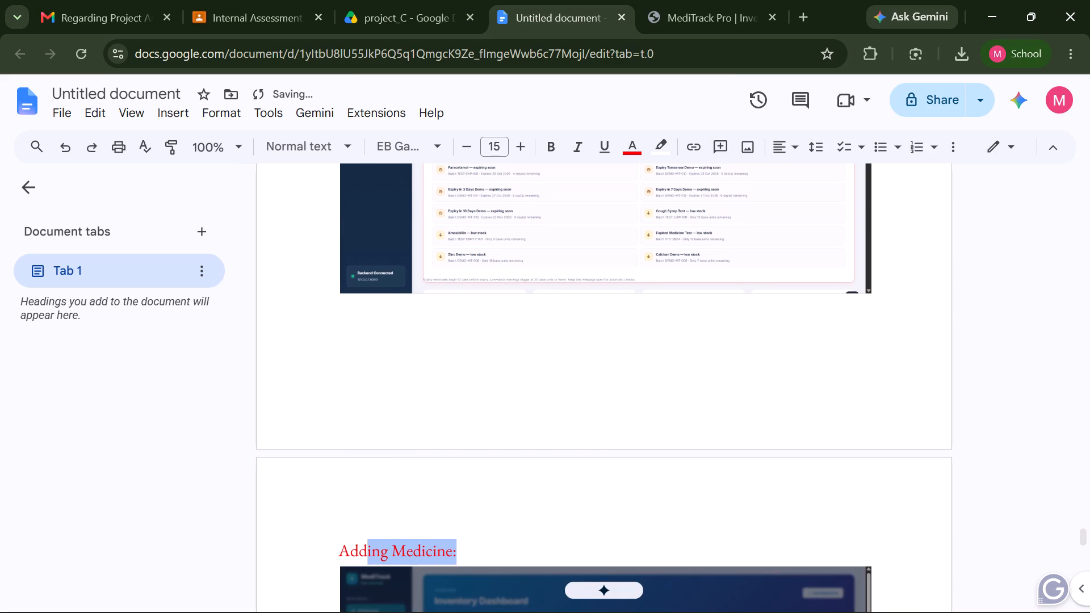
pyautogui.moveTo(366, 552); pyautogui.dragTo(341, 552)
pyautogui.click(635, 149)
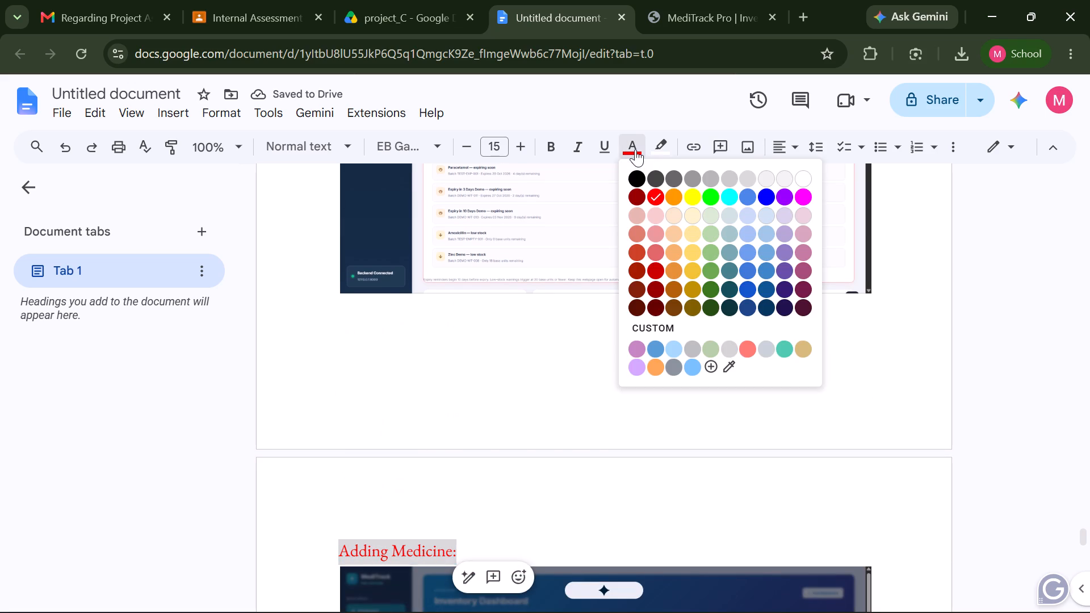
pyautogui.click(711, 192)
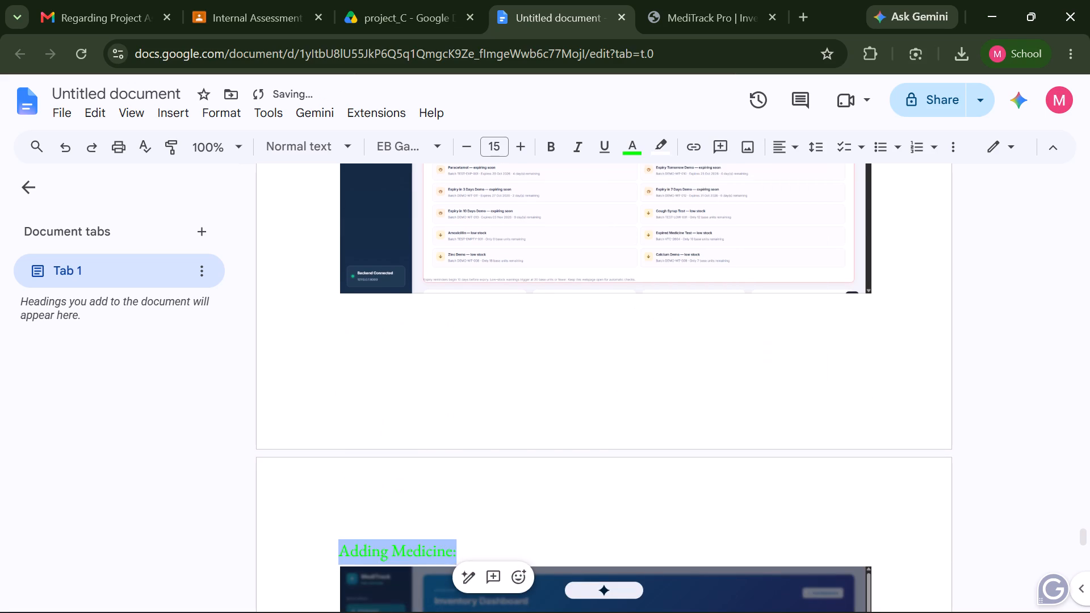
pyautogui.click(575, 401)
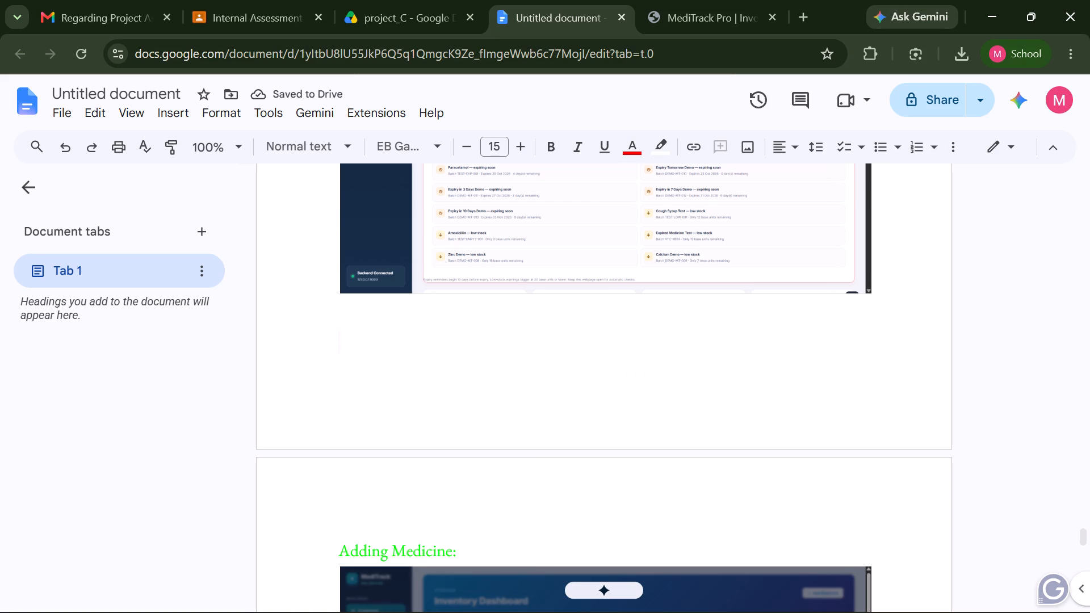
# Change the text colour of the "Adding Medicine:" caption to dark green 3.
pyautogui.scroll(-1, 460, 538)
pyautogui.moveTo(467, 470); pyautogui.dragTo(331, 477)
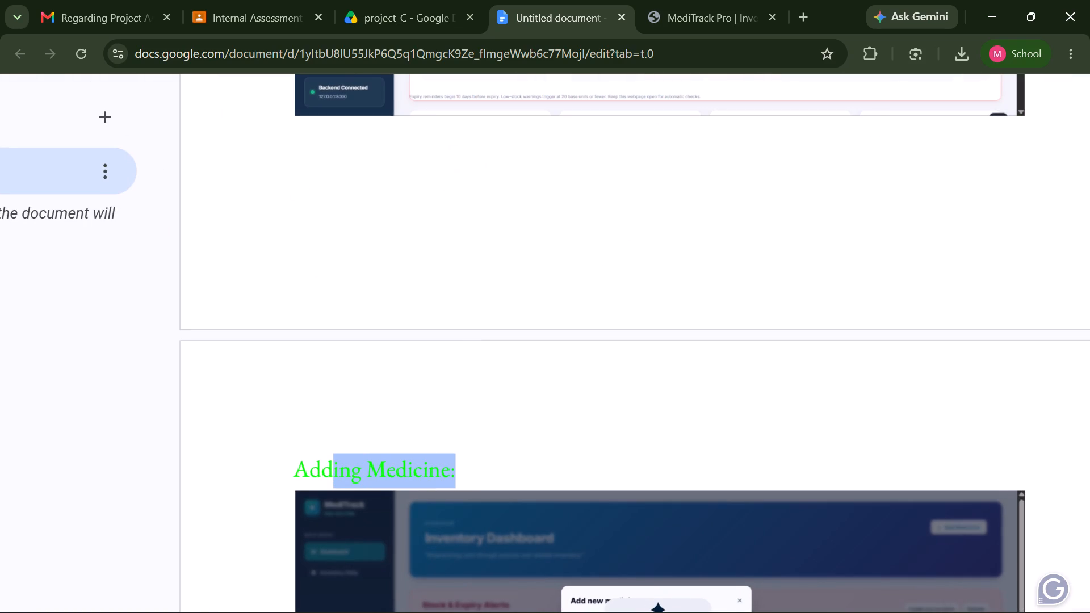
pyautogui.moveTo(331, 477); pyautogui.dragTo(298, 471)
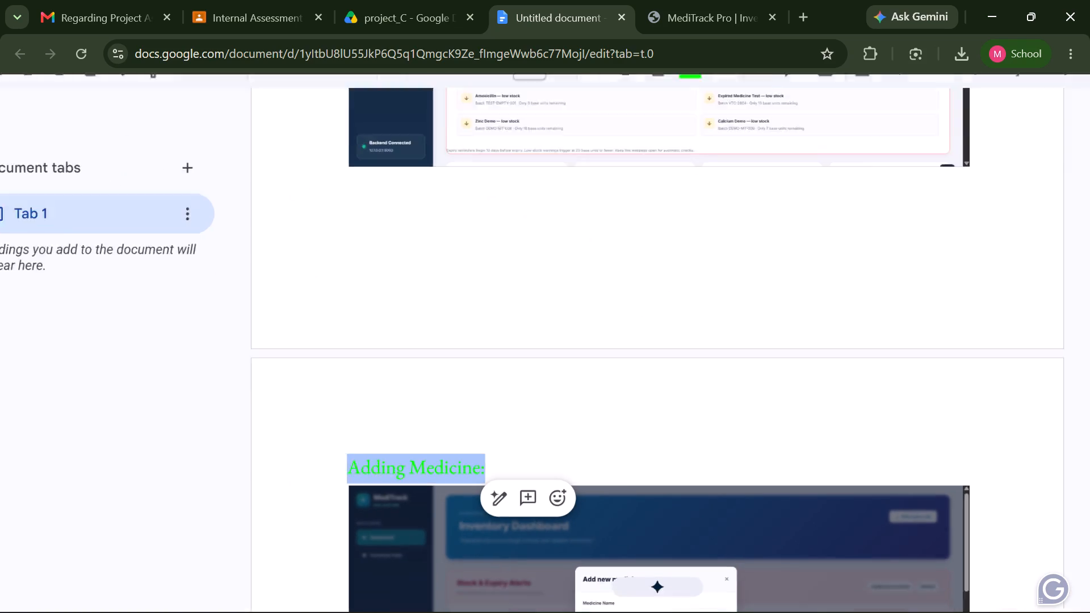
pyautogui.click(635, 144)
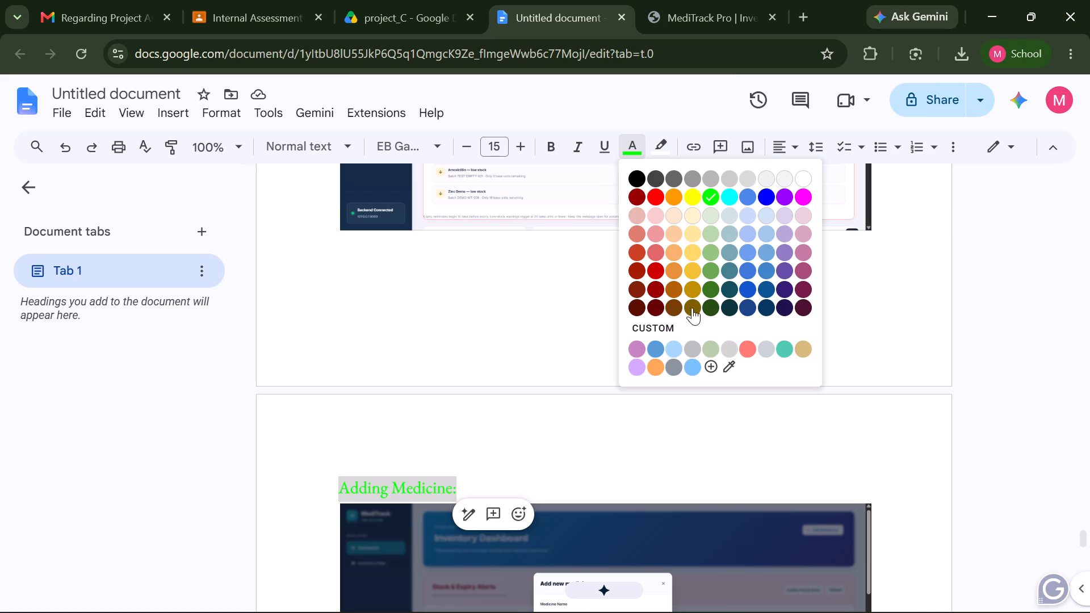
pyautogui.click(710, 306)
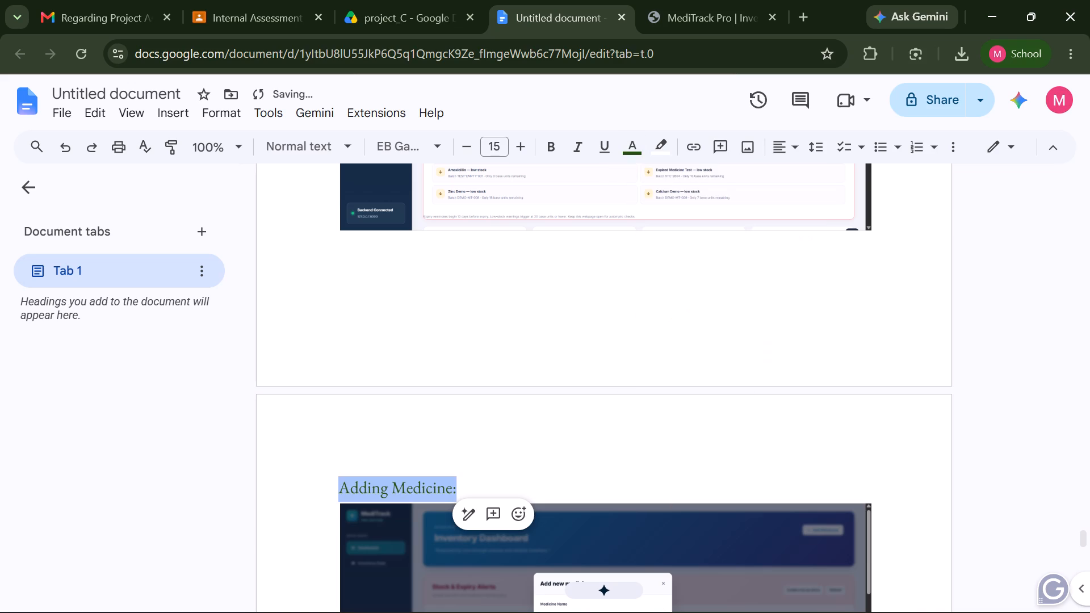
pyautogui.click(606, 421)
# Insert two blank lines between the Adding Medicine screenshot and the "Medicine Database:" caption.
pyautogui.scroll(1, 606, 421)
pyautogui.scroll(-1, 606, 421)
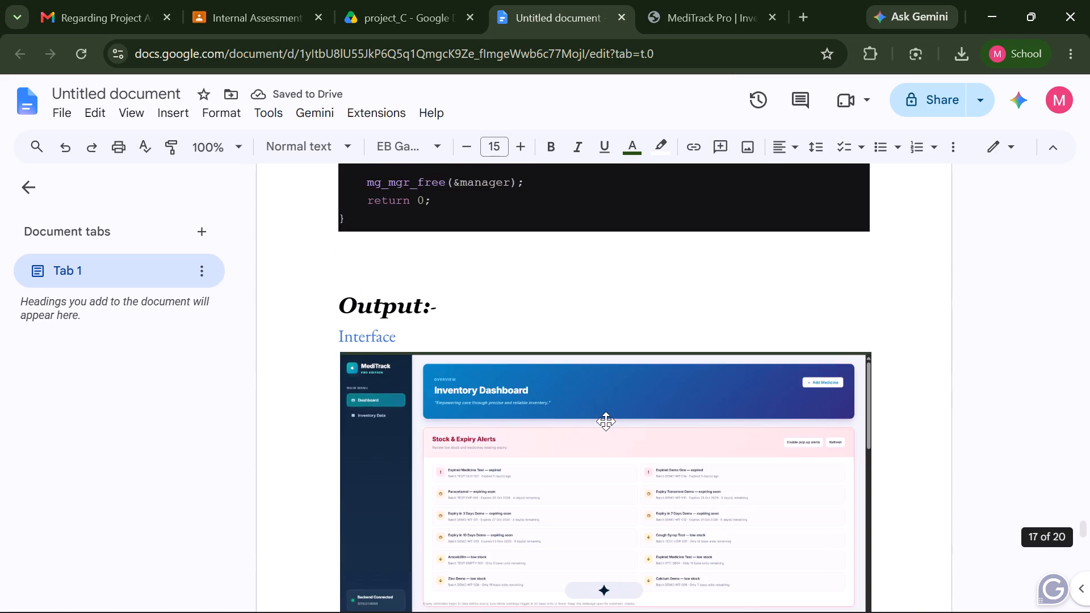
pyautogui.scroll(-3, 606, 421)
pyautogui.click(636, 521)
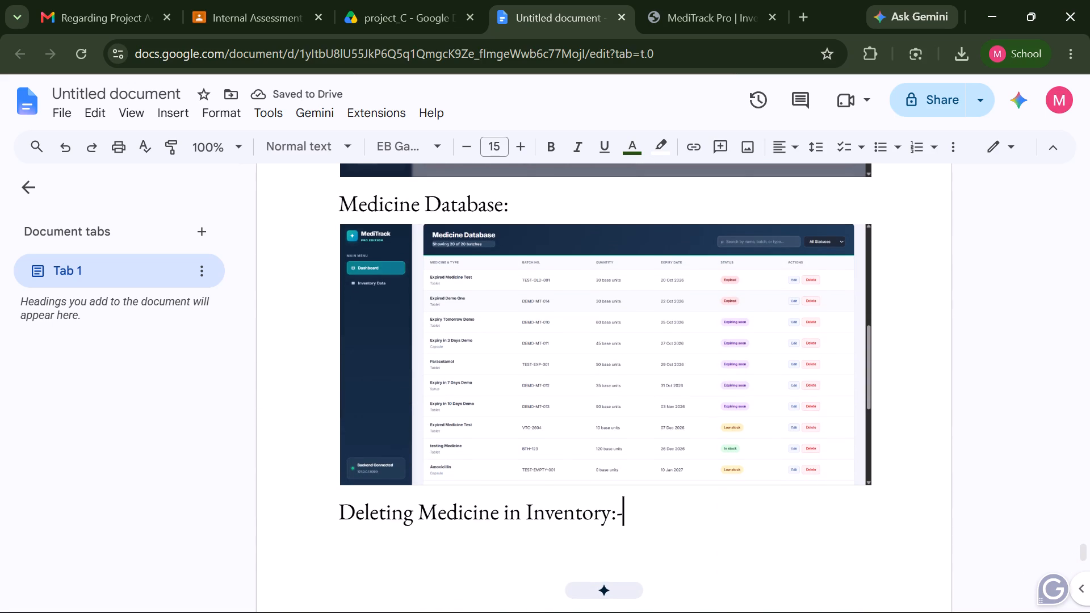
pyautogui.click(547, 208)
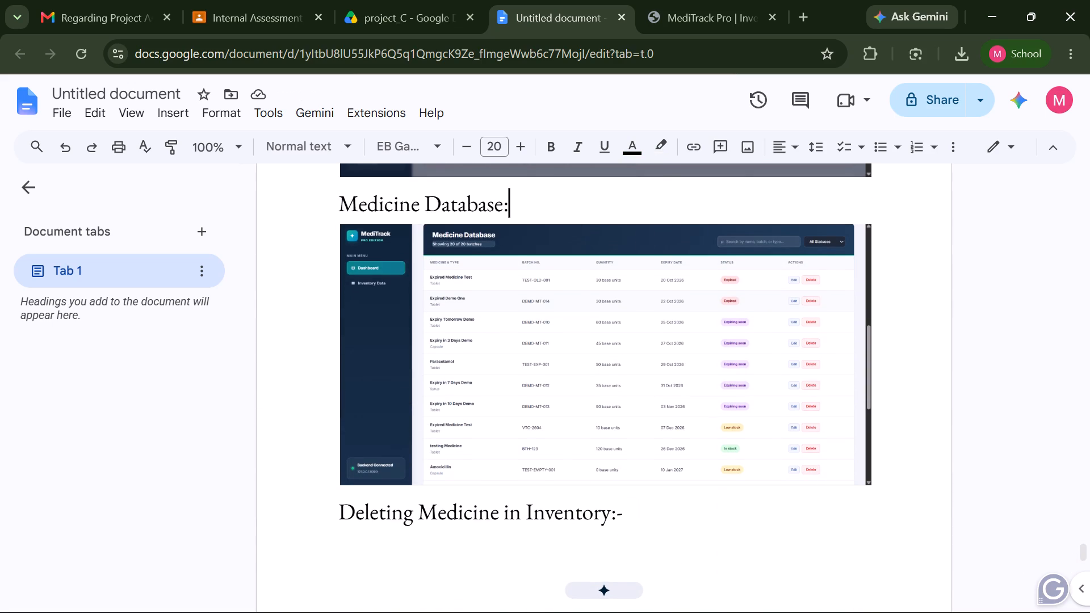
pyautogui.scroll(1, 645, 241)
pyautogui.click(889, 285)
pyautogui.press('Return')
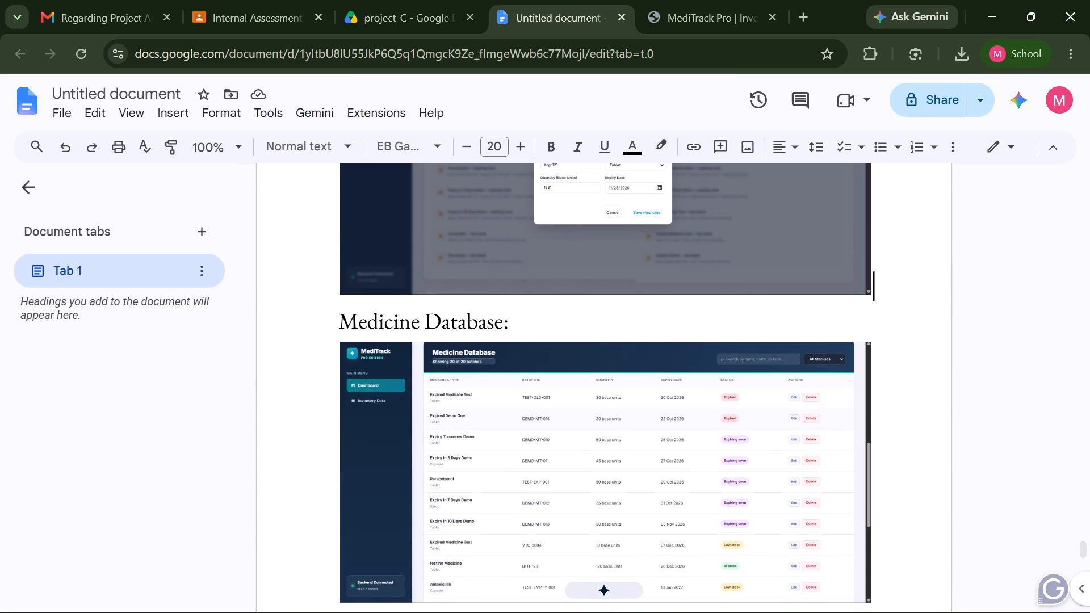
pyautogui.press('Return')
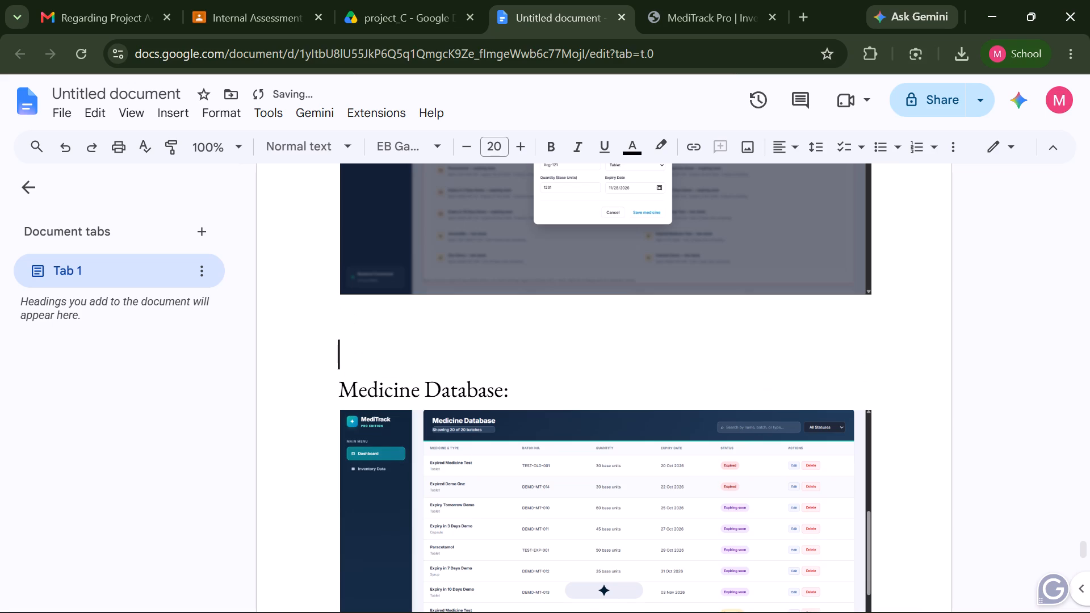
# Set the font size of the "Medicine Database:" caption to 15.
pyautogui.moveTo(524, 390); pyautogui.dragTo(328, 388)
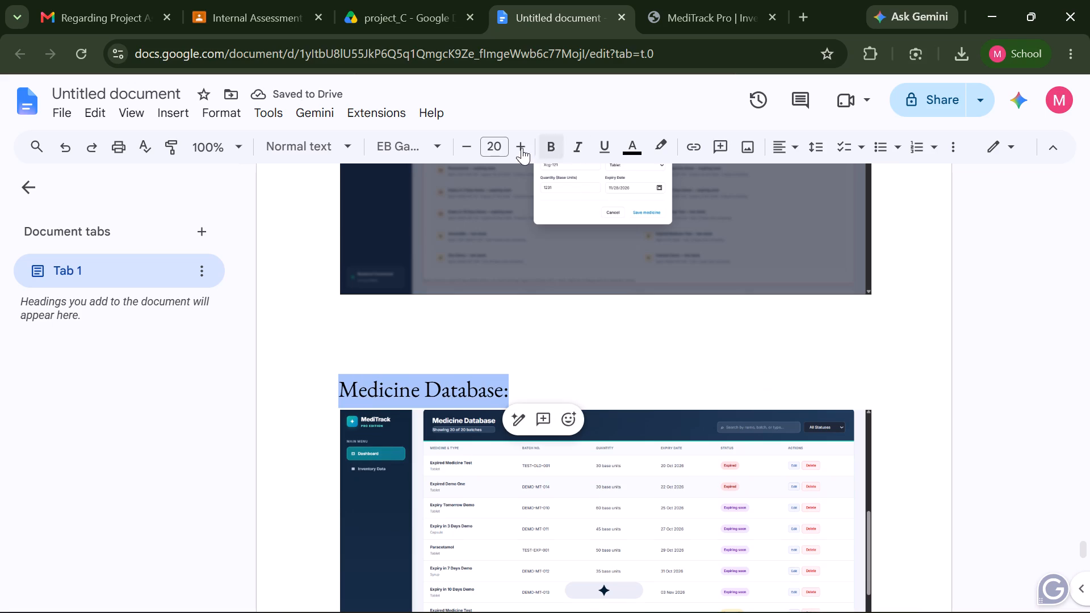
pyautogui.tripleClick(473, 145)
pyautogui.click(473, 145)
pyautogui.click(473, 145)
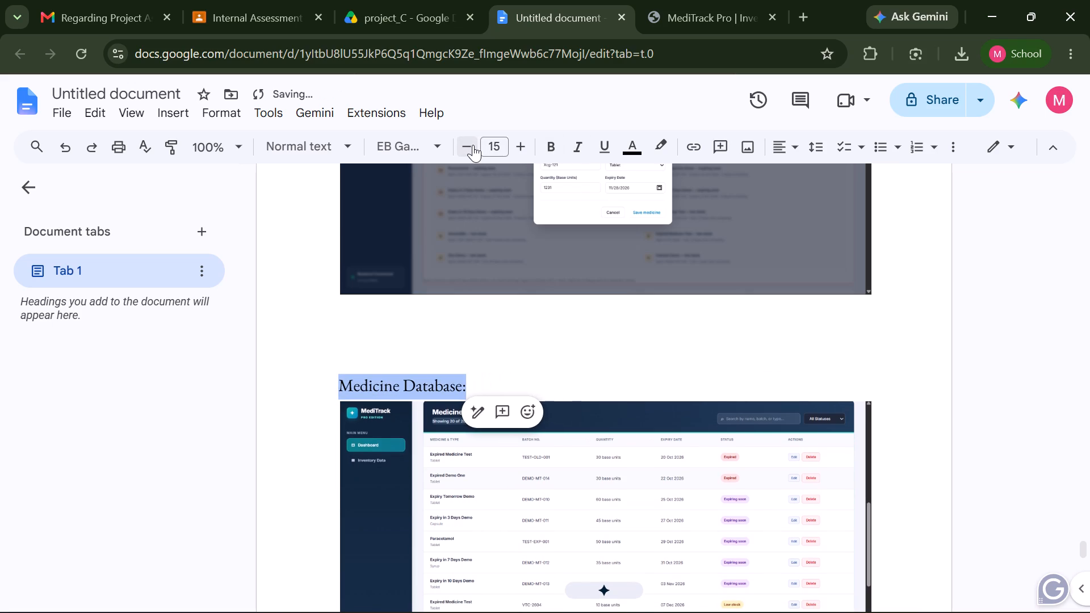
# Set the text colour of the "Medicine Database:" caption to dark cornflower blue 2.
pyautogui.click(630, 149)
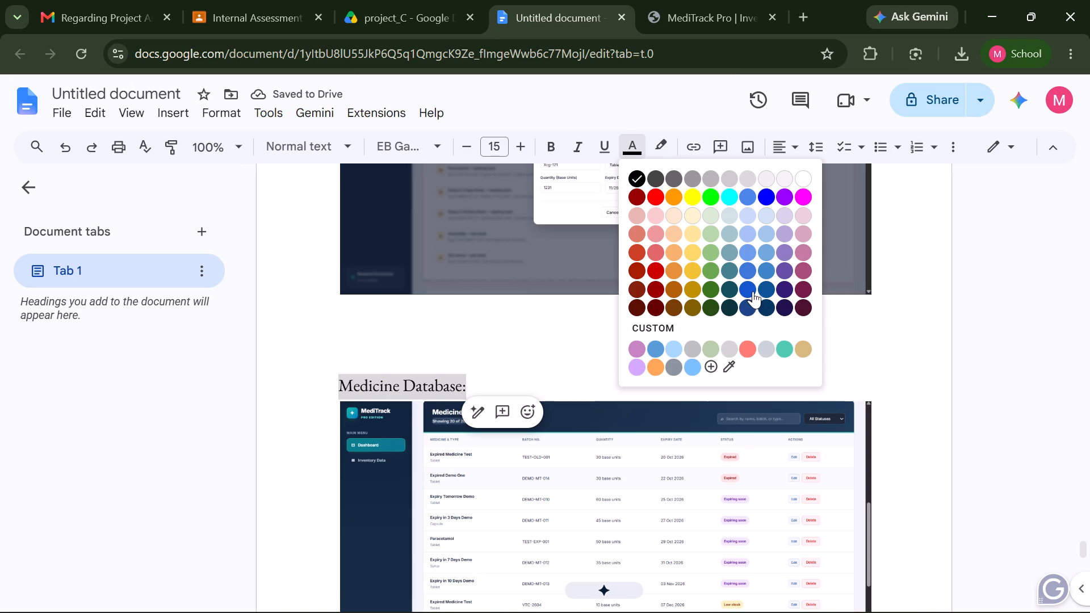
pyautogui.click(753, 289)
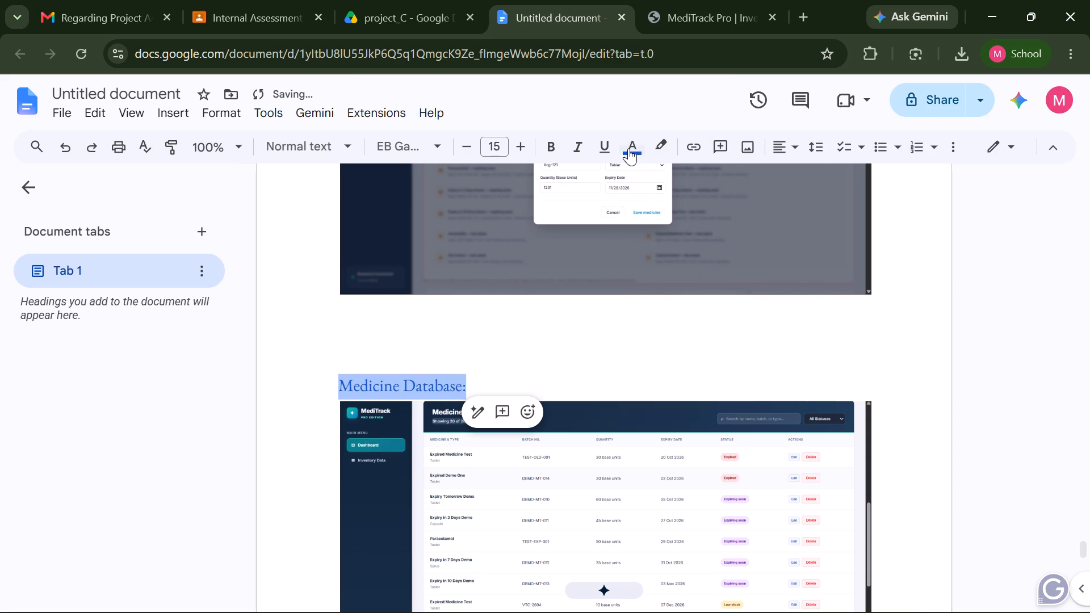
# Set the text colour of the "Medicine Database:" caption to dark green 1.
pyautogui.click(628, 148)
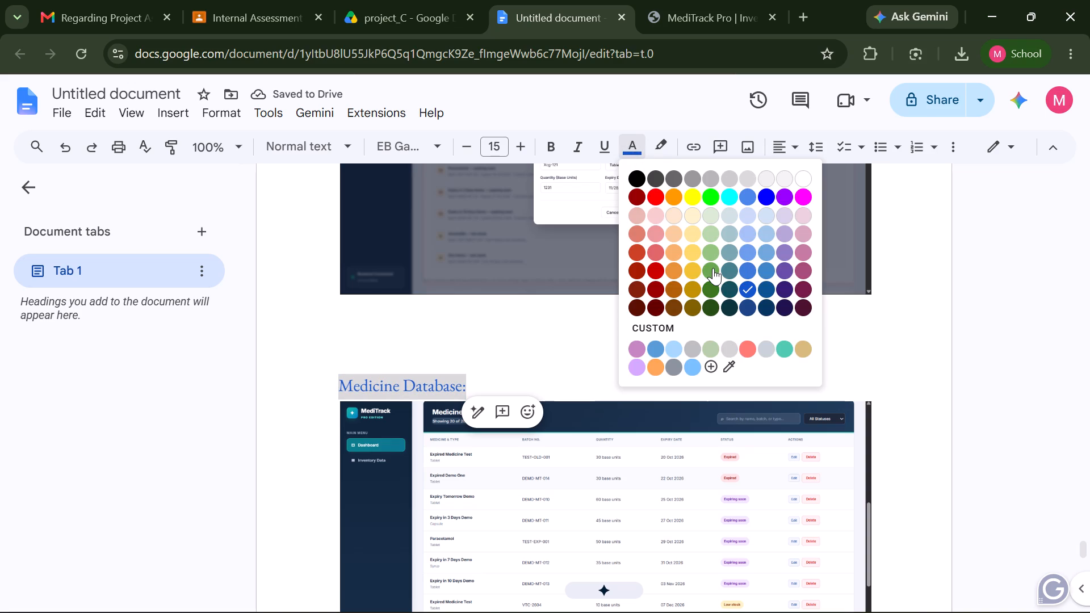
pyautogui.click(712, 267)
pyautogui.click(599, 334)
# Insert two blank lines between the Medicine Database screenshot and the "Deleting Medicine in Inventory:-" caption.
pyautogui.scroll(-2, 599, 334)
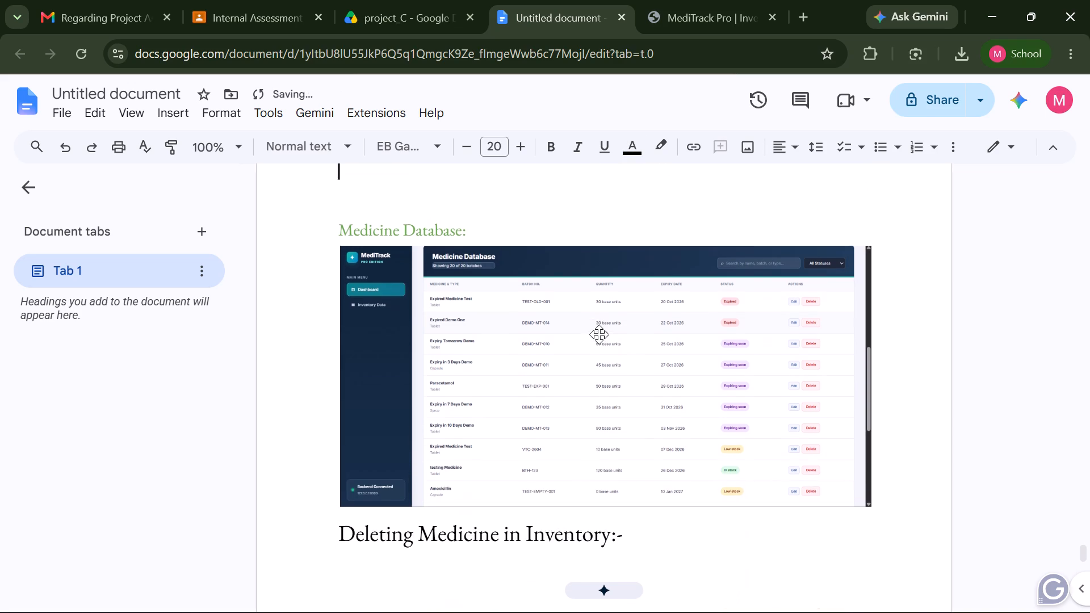
pyautogui.scroll(-1, 572, 425)
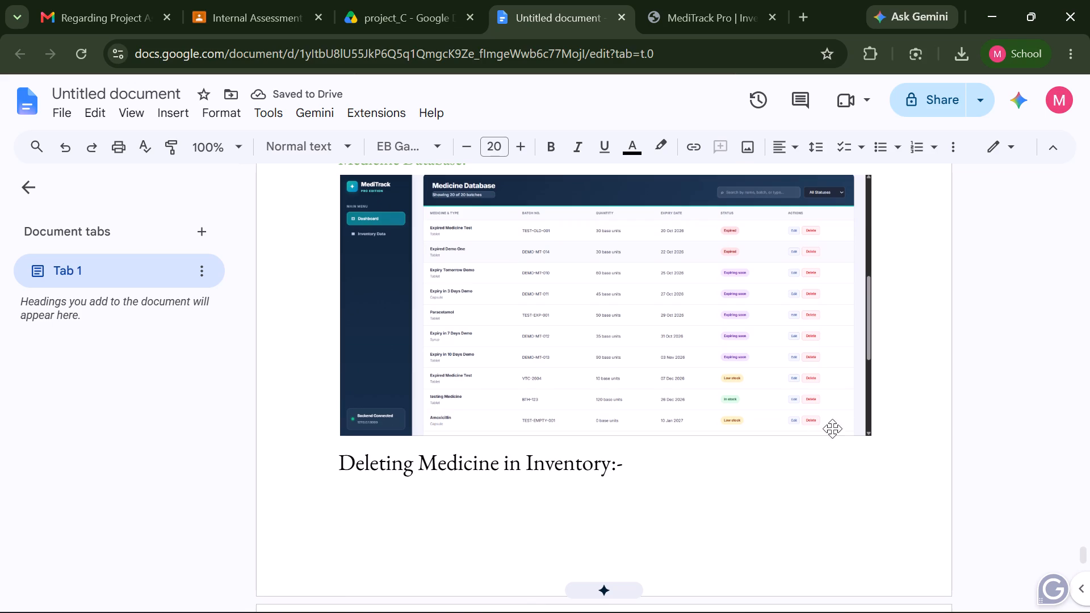
pyautogui.click(883, 438)
pyautogui.press('Return')
pyautogui.press('Return')
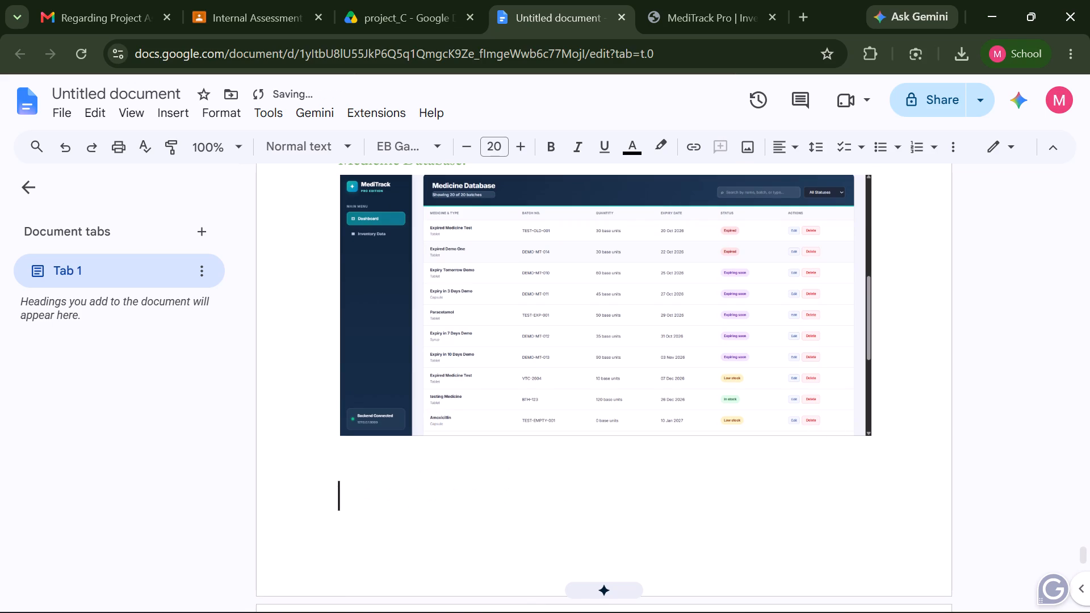
# Set the font size of the "Deleting Medicine in Inventory:-" caption to 15.
pyautogui.scroll(-3, 806, 488)
pyautogui.moveTo(639, 437); pyautogui.dragTo(342, 423)
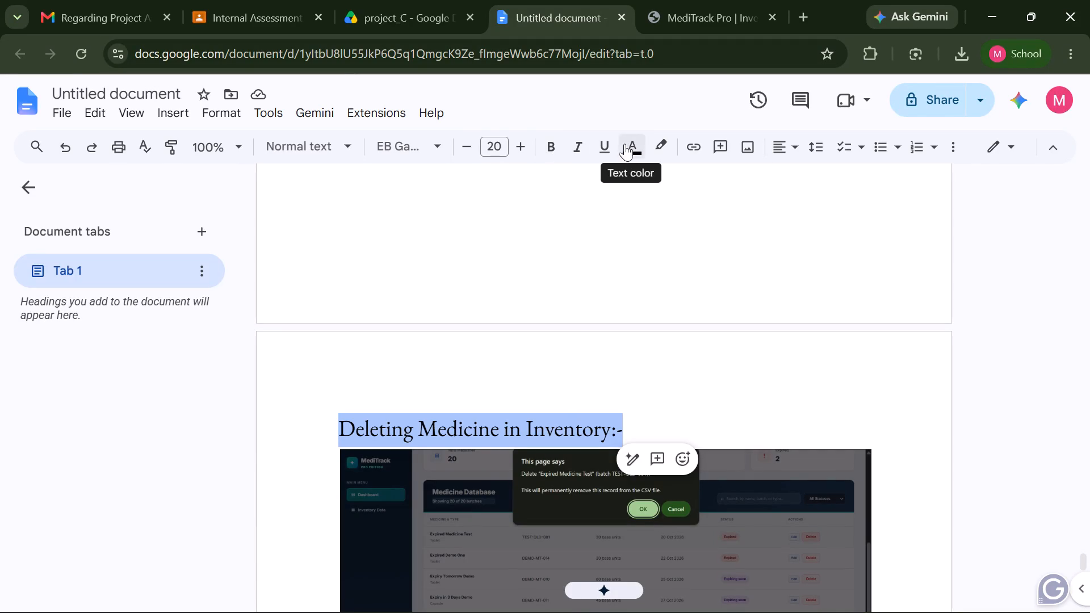
pyautogui.tripleClick(467, 140)
pyautogui.click(467, 140)
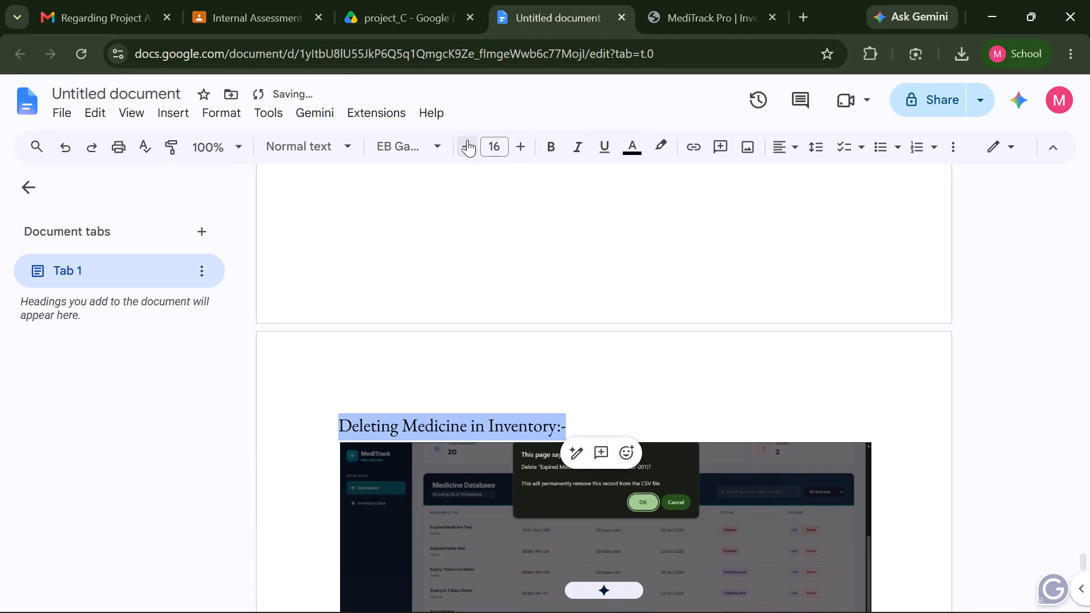
pyautogui.click(467, 140)
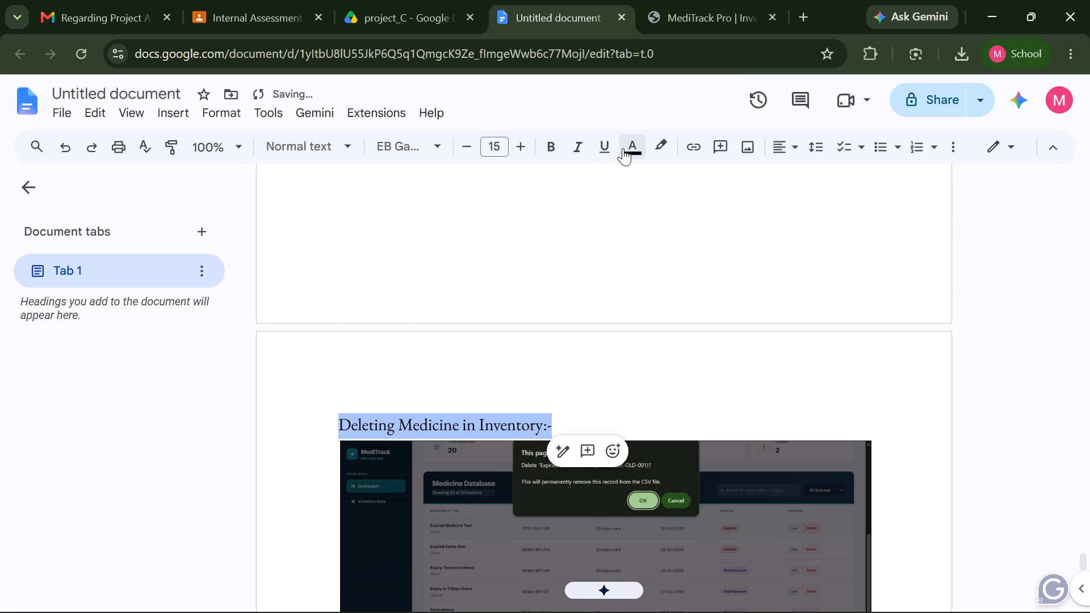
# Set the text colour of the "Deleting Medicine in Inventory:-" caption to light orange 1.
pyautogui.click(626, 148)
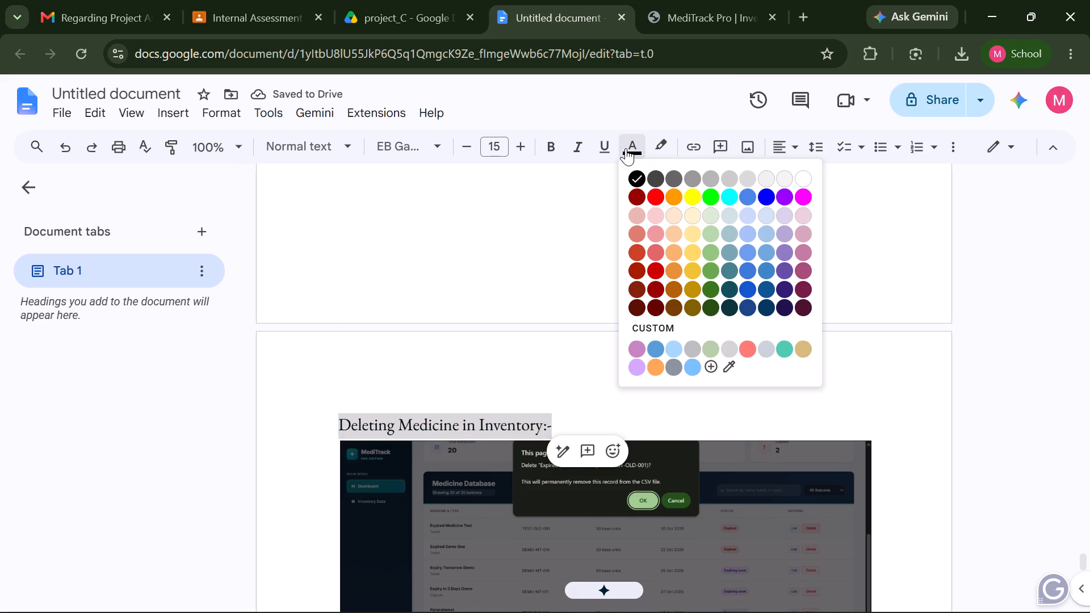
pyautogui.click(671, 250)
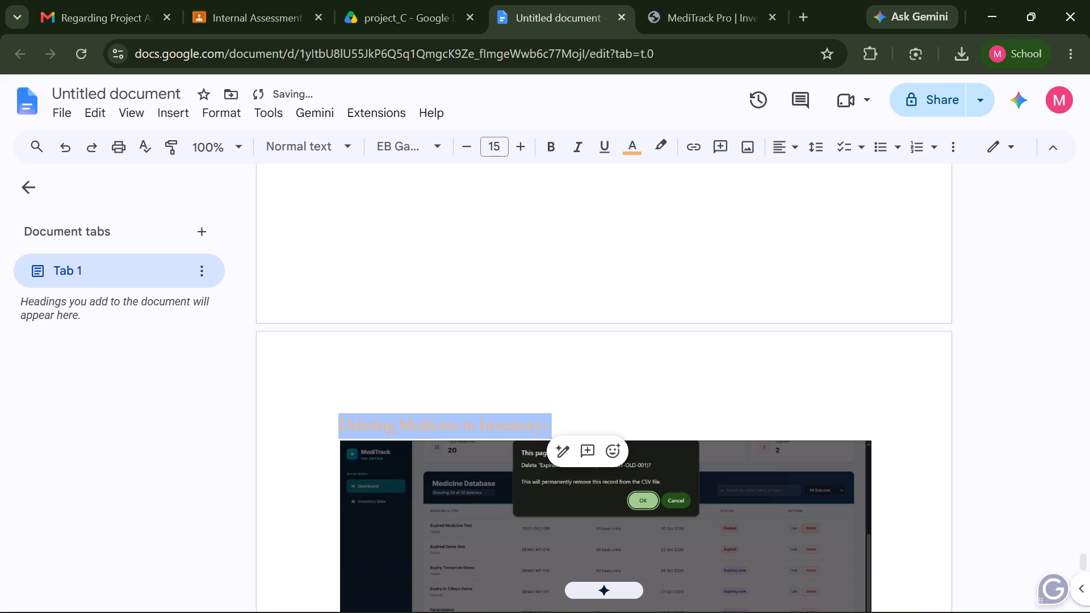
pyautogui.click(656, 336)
# Set the text colour of the "Deleting Medicine in Inventory:-" caption to bright purple.
pyautogui.scroll(-2, 574, 416)
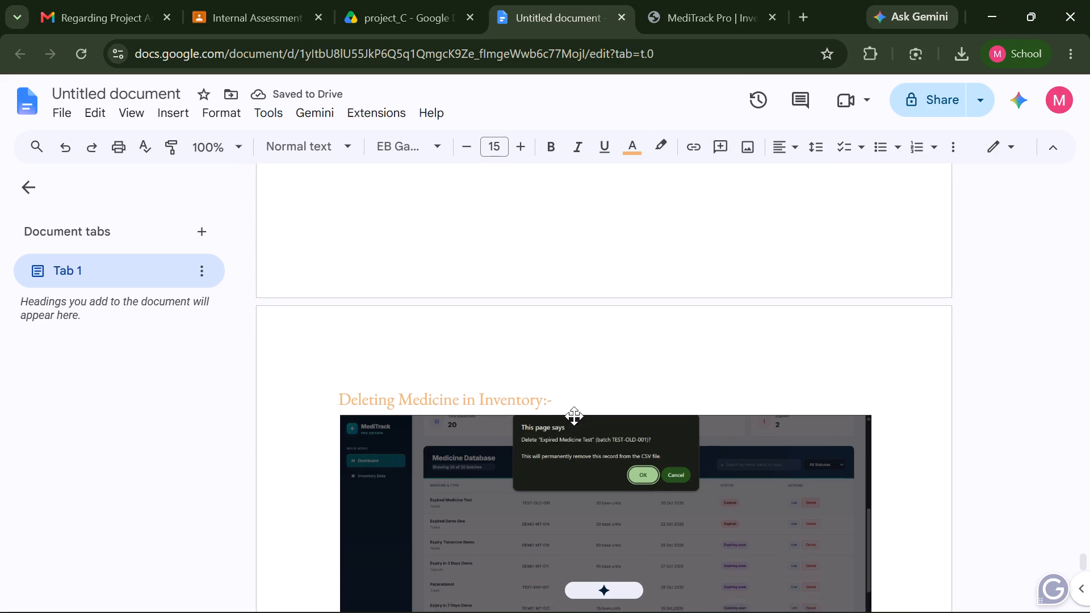
pyautogui.scroll(-1, 574, 416)
pyautogui.scroll(1, 583, 369)
pyautogui.moveTo(568, 252); pyautogui.dragTo(341, 235)
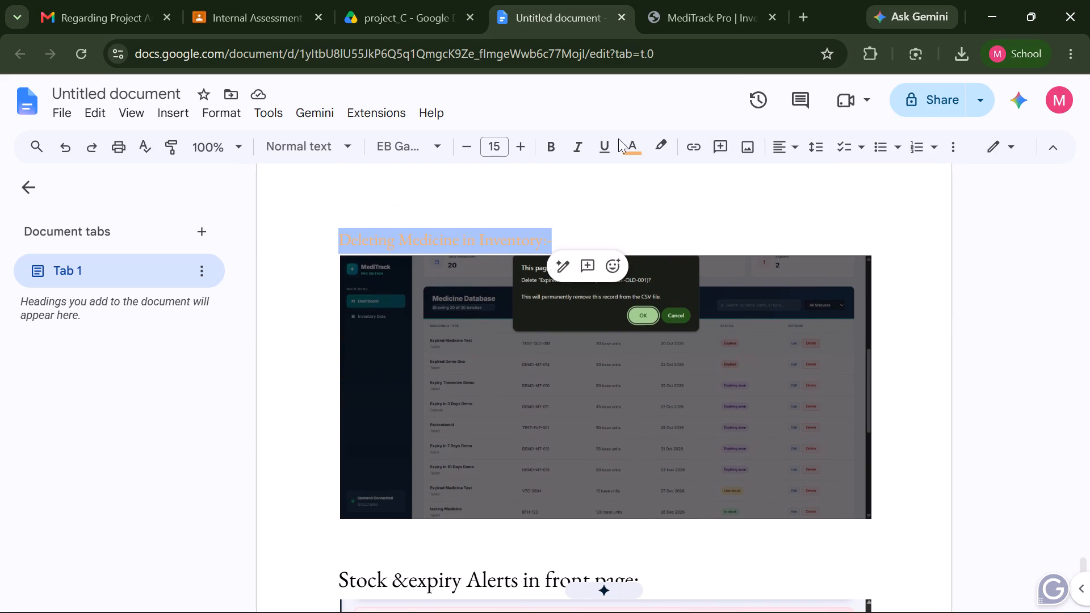
pyautogui.click(626, 146)
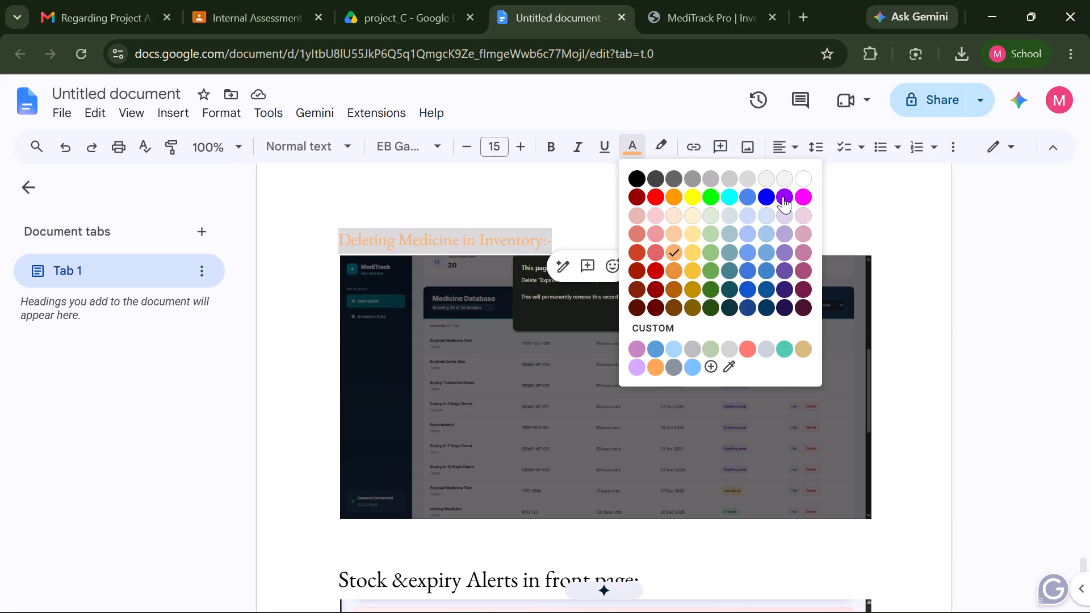
pyautogui.click(783, 196)
pyautogui.click(677, 232)
# Set the font size of the "Stock &expiry Alerts in front page:" caption to 15.
pyautogui.scroll(-2, 677, 232)
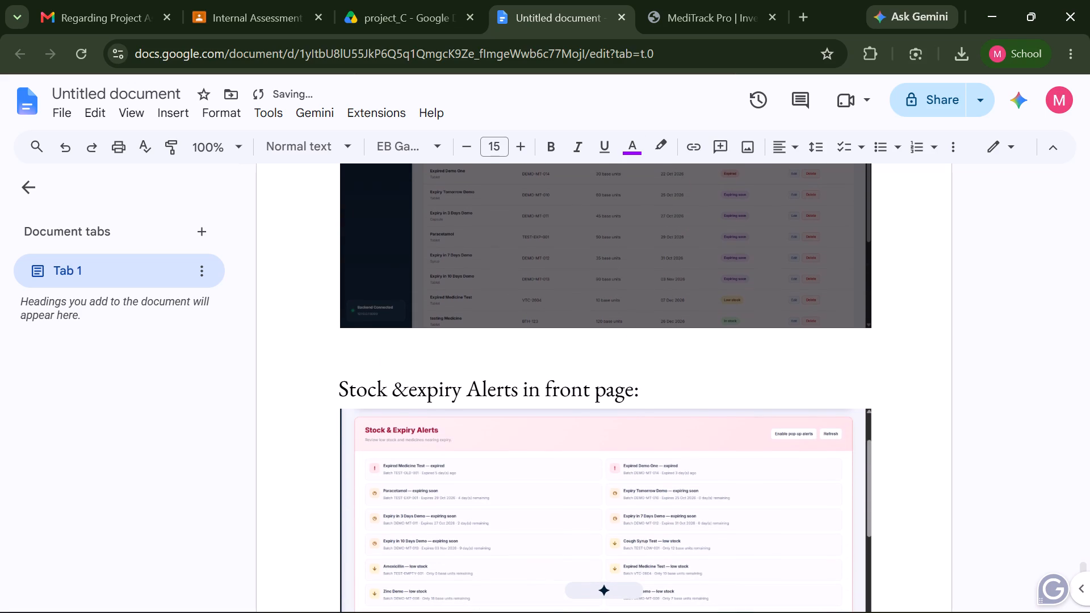
pyautogui.moveTo(647, 381); pyautogui.dragTo(335, 388)
pyautogui.tripleClick(465, 146)
pyautogui.doubleClick(465, 146)
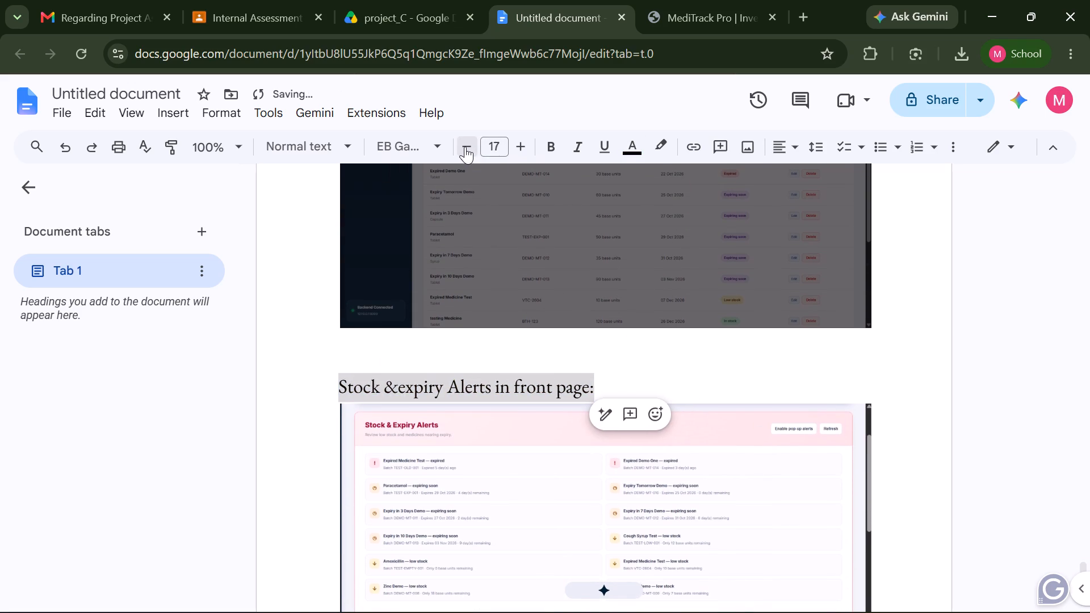
pyautogui.click(465, 146)
pyautogui.click(515, 146)
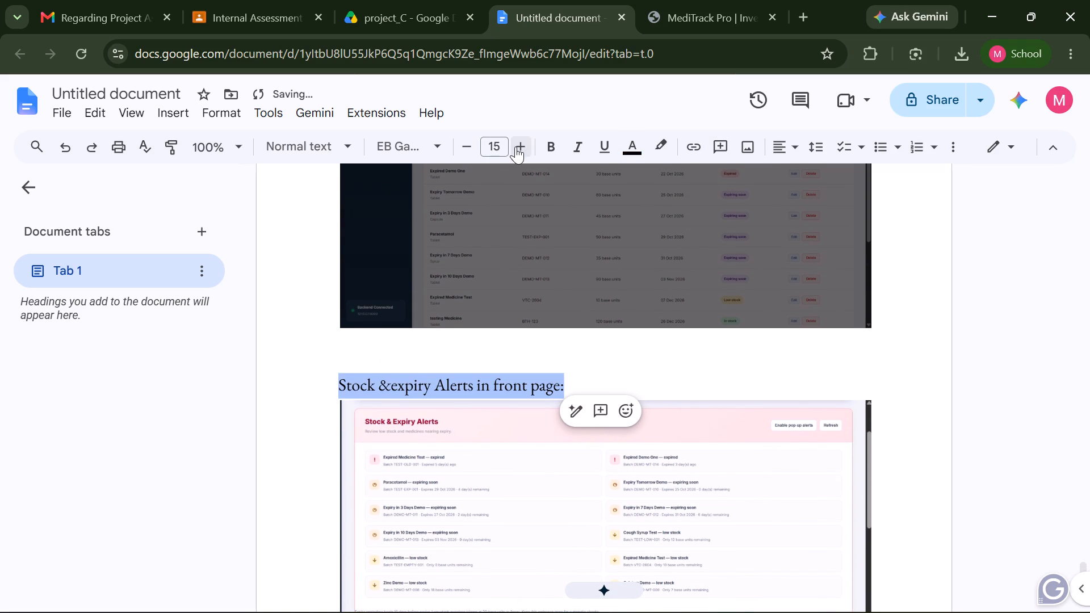
# Insert one more blank line above the "Stock &expiry Alerts in front page:" caption.
pyautogui.click(355, 363)
pyautogui.press('Return')
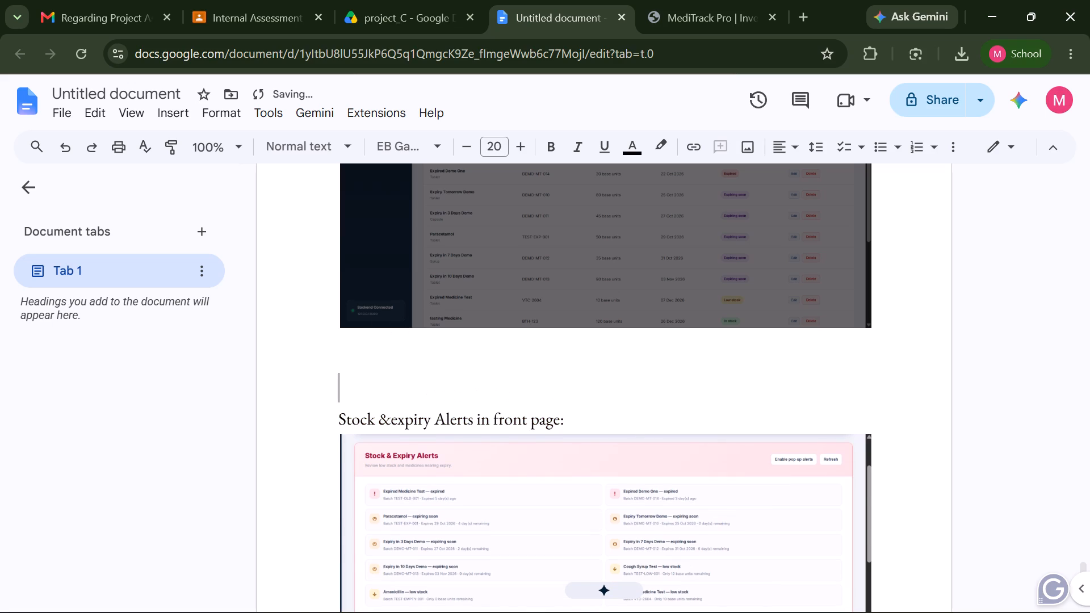
# Set the text colour of the "Stock &expiry Alerts in front page:" caption to light purple 1.
pyautogui.moveTo(569, 422); pyautogui.dragTo(330, 343)
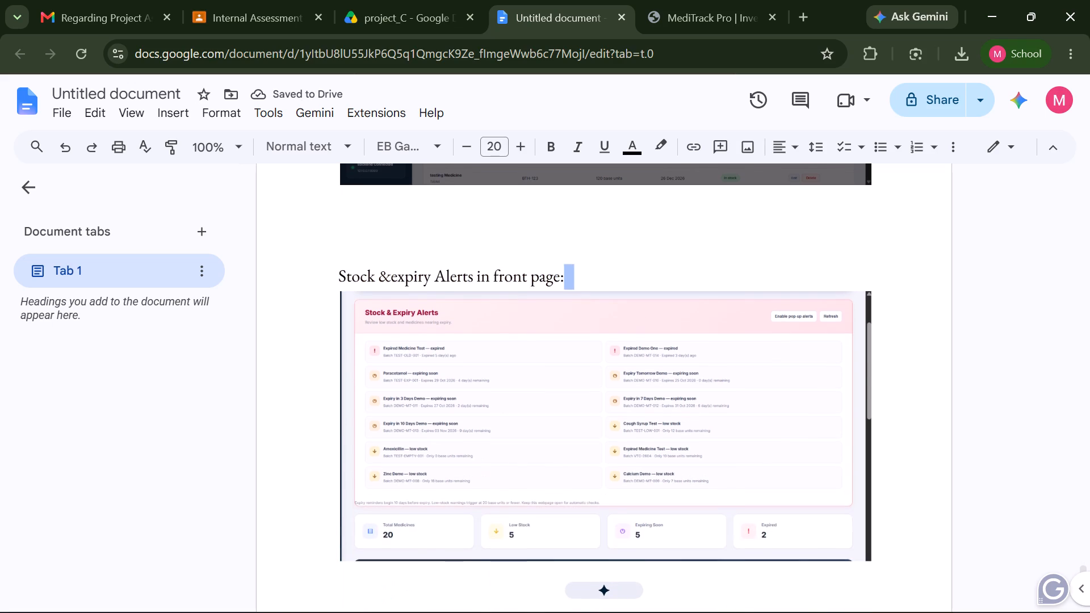
pyautogui.moveTo(330, 343); pyautogui.dragTo(334, 274)
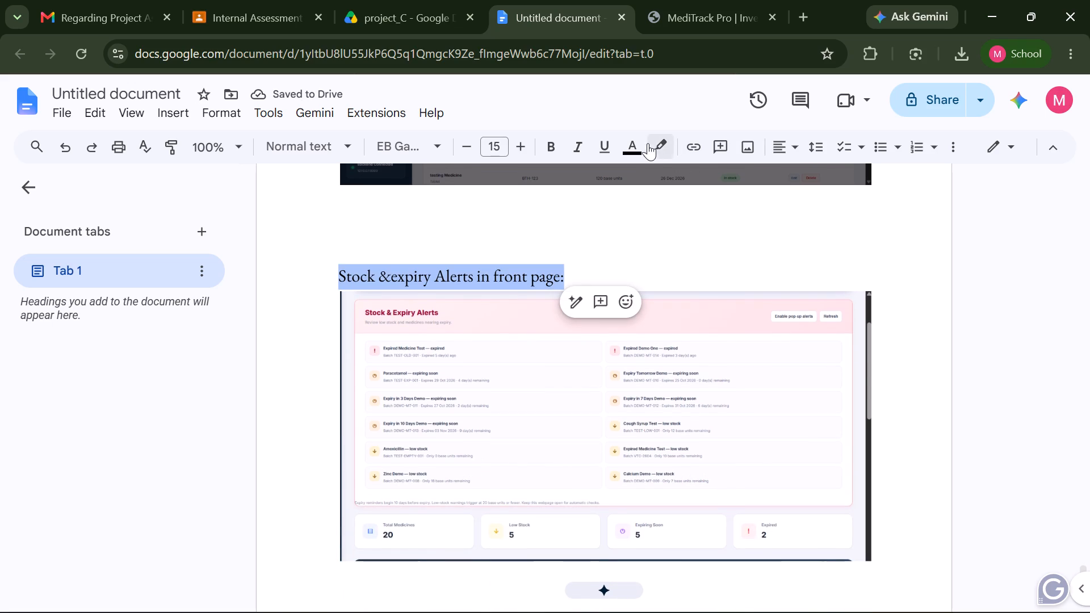
pyautogui.click(634, 142)
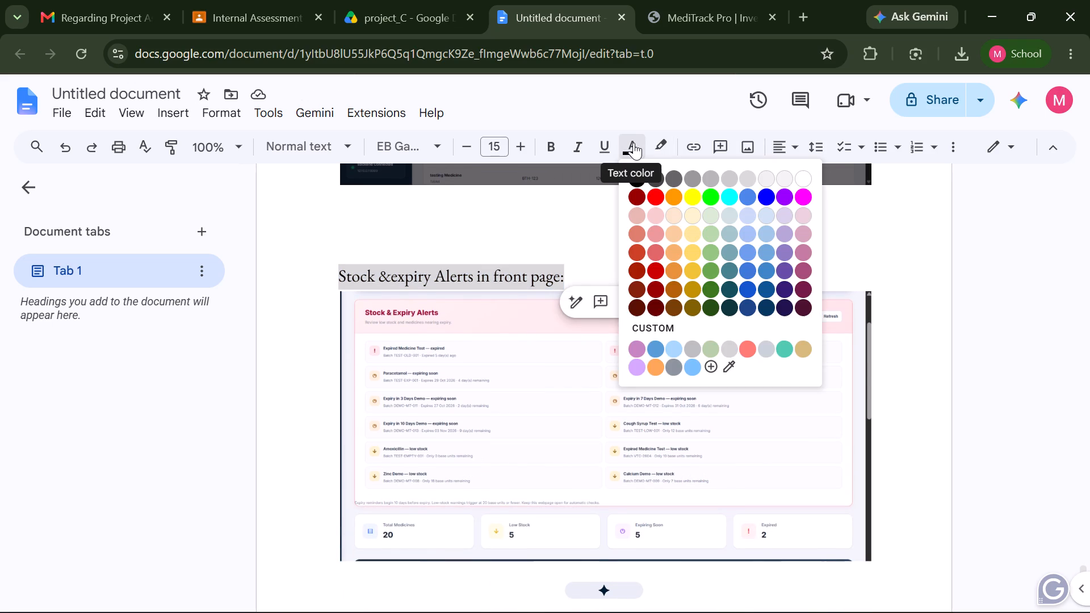
pyautogui.click(782, 251)
pyautogui.click(649, 283)
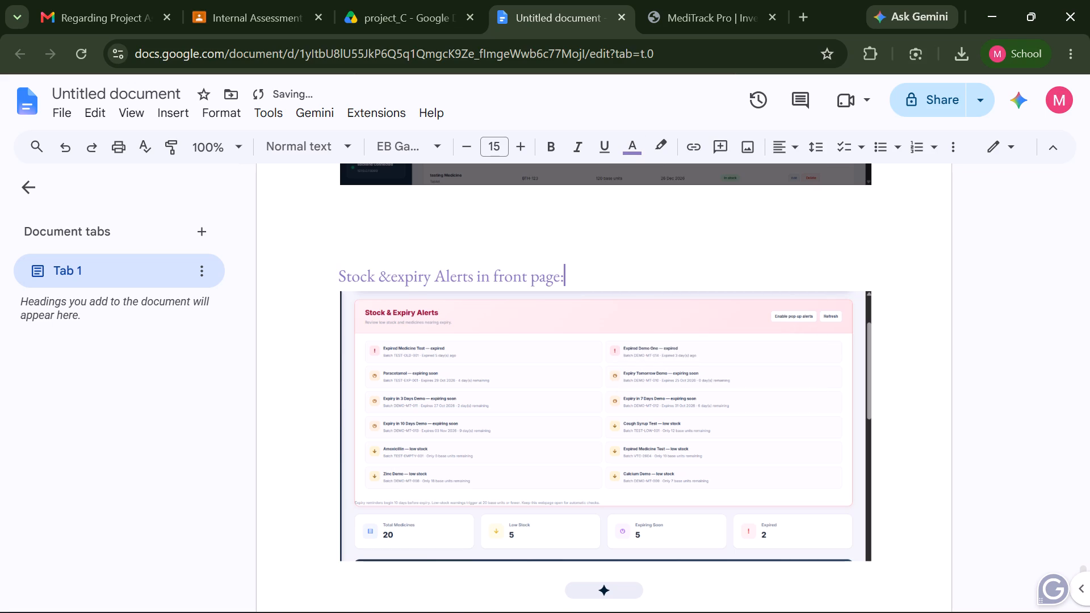
# Set the text colour of the "Stock &expiry Alerts in front page:" caption to dark magenta 1.
pyautogui.moveTo(590, 278); pyautogui.dragTo(336, 271)
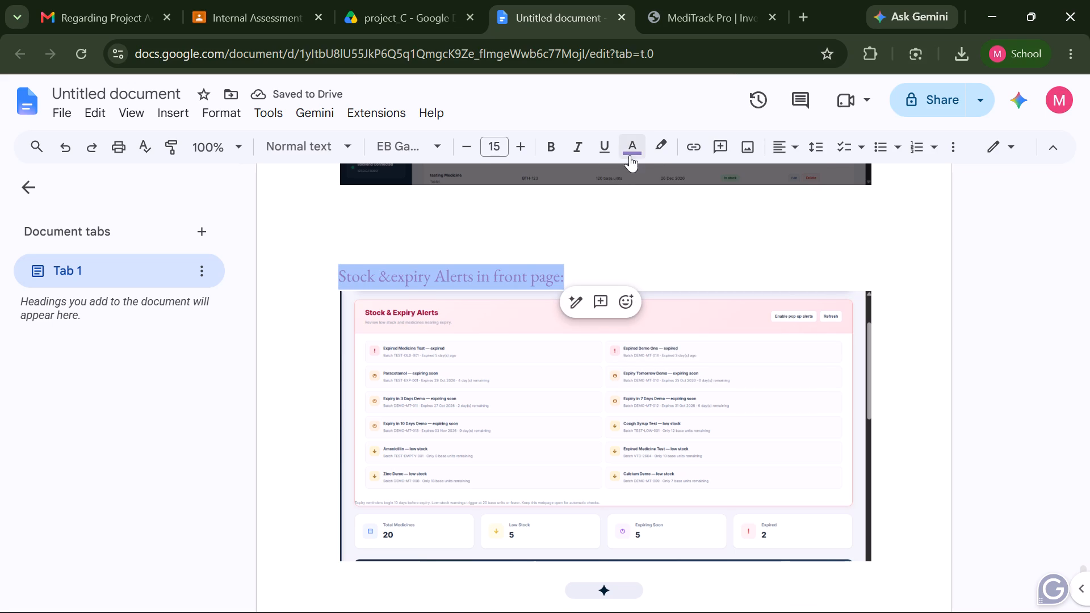
pyautogui.click(630, 155)
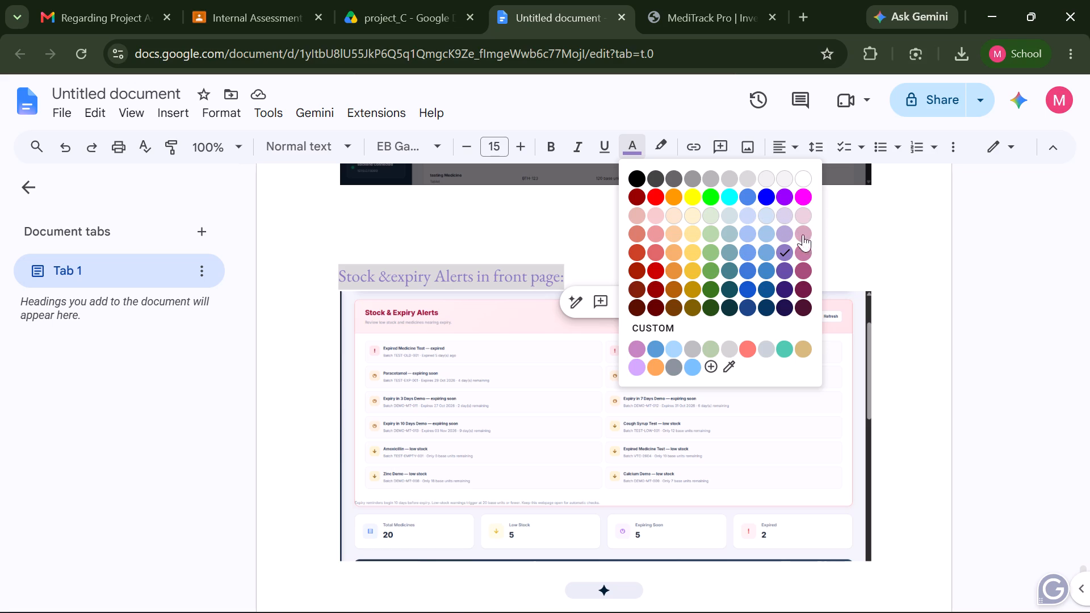
pyautogui.click(803, 270)
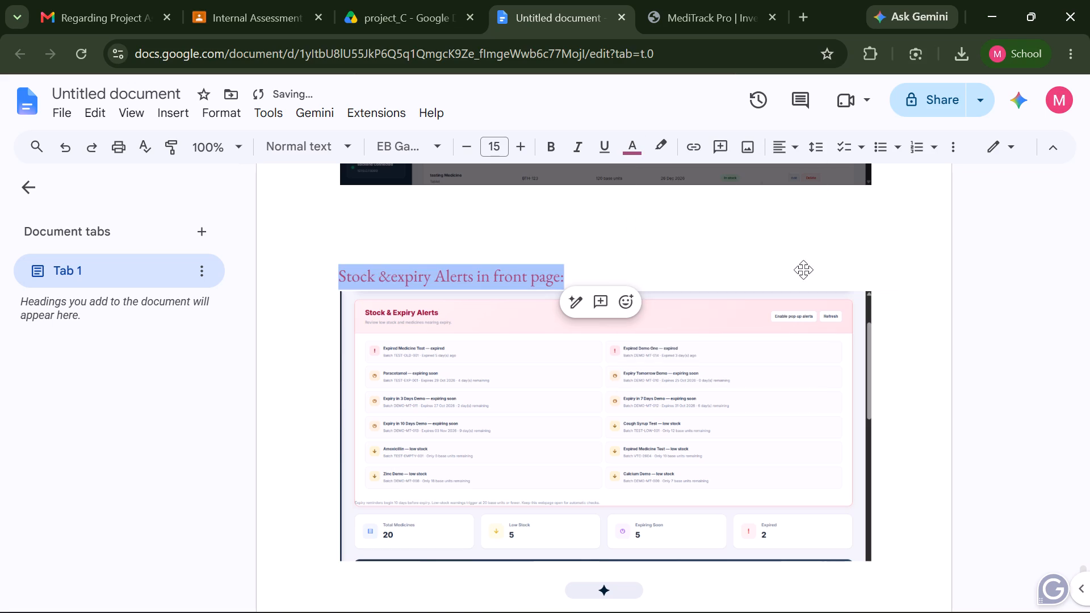
pyautogui.click(752, 245)
# Set the font size of the "Update&edit Stock:" caption to 15.
pyautogui.scroll(-3, 752, 245)
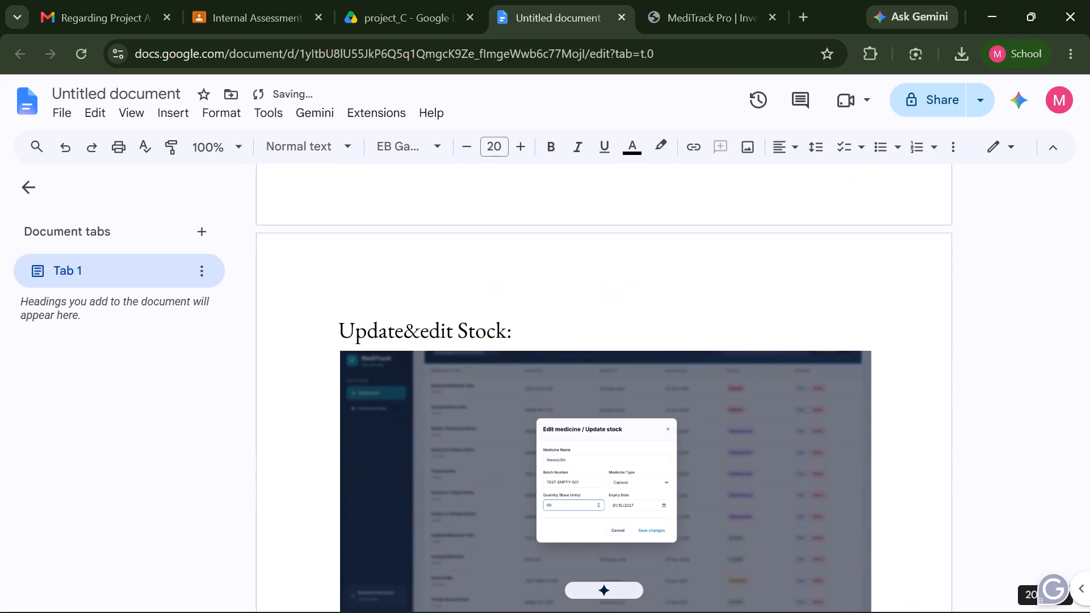
pyautogui.moveTo(518, 328); pyautogui.dragTo(343, 322)
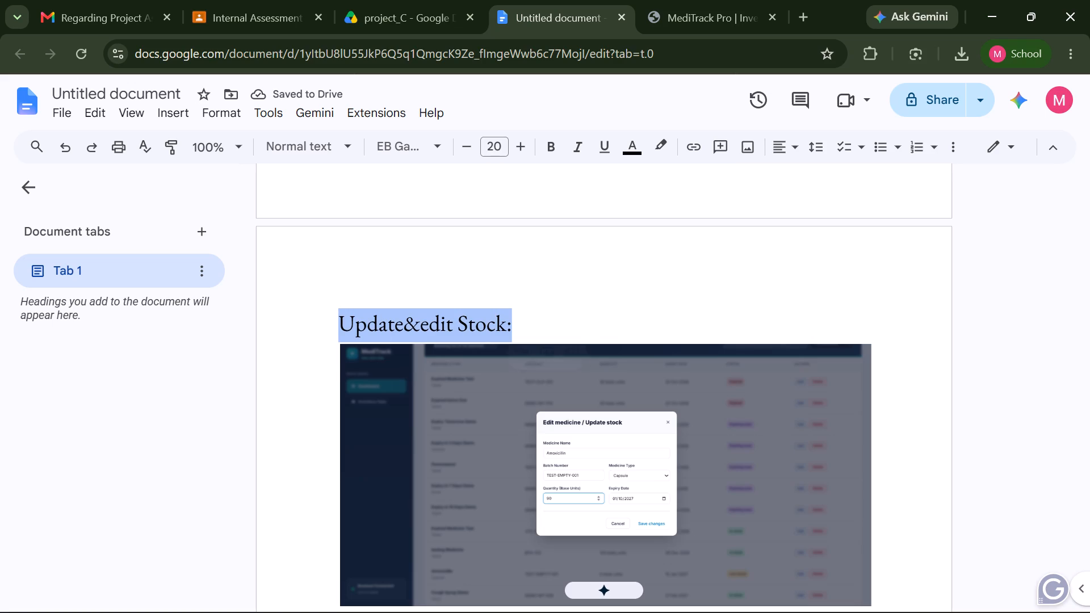
pyautogui.tripleClick(472, 149)
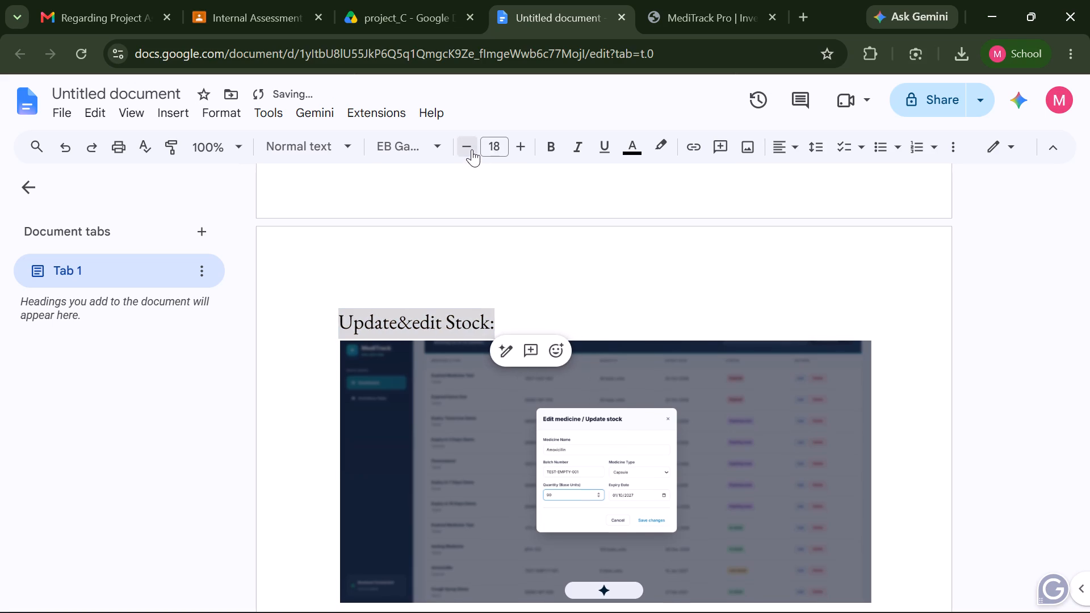
pyautogui.doubleClick(472, 149)
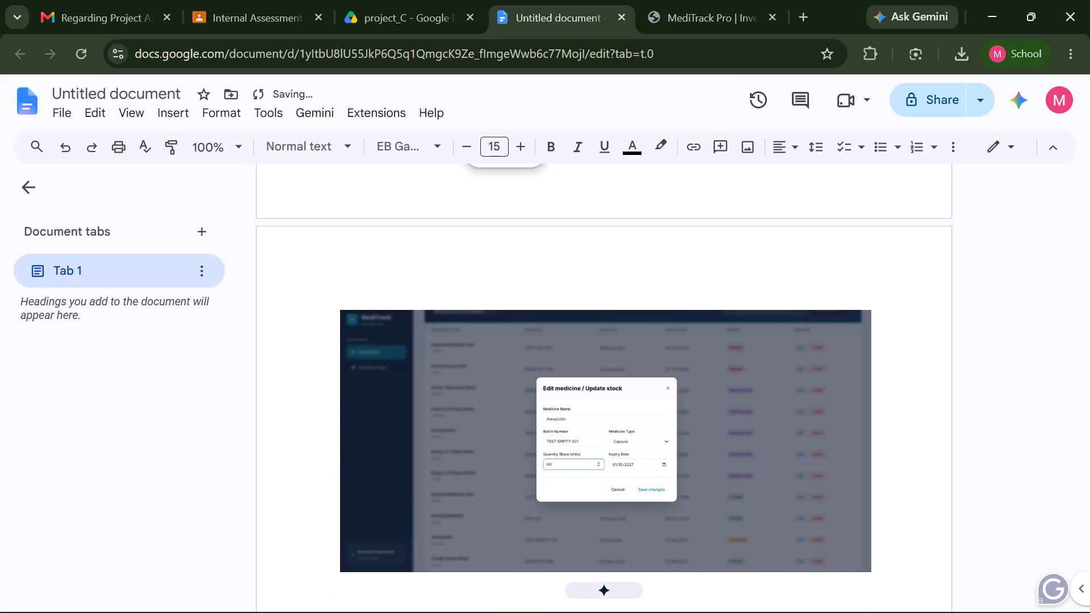
# Insert a blank line above the "Update&edit Stock:" caption to move it onto the page with its screenshot.
pyautogui.scroll(2, 527, 259)
pyautogui.press('Left')
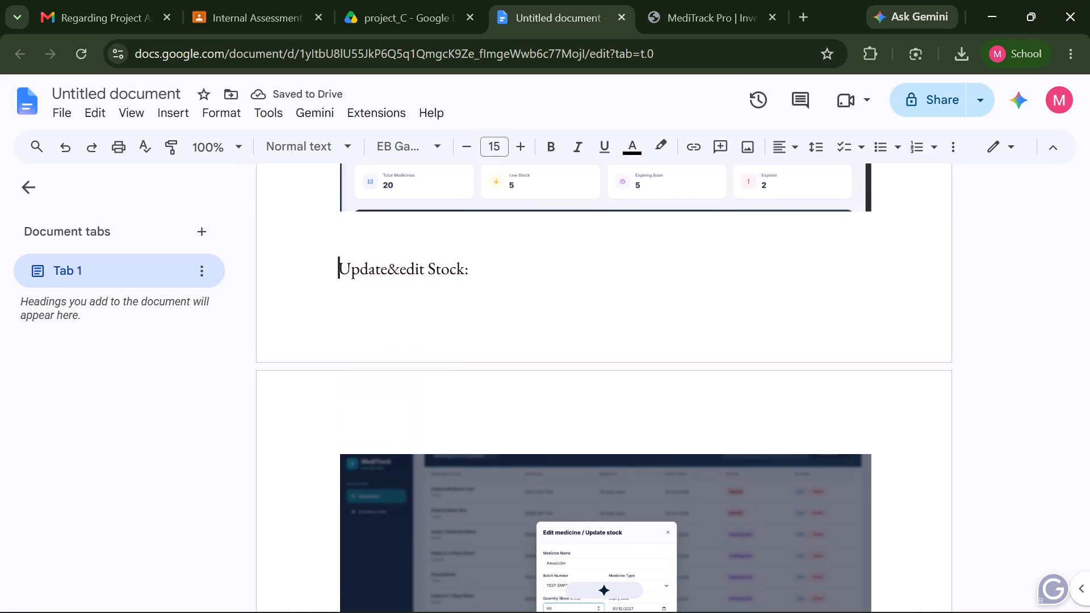
pyautogui.press('Return')
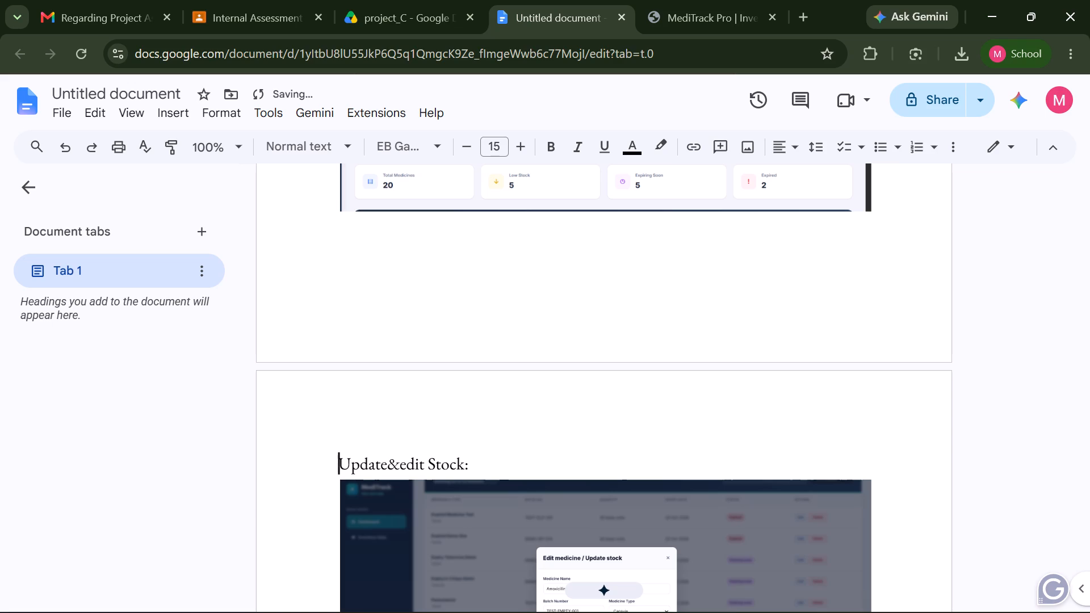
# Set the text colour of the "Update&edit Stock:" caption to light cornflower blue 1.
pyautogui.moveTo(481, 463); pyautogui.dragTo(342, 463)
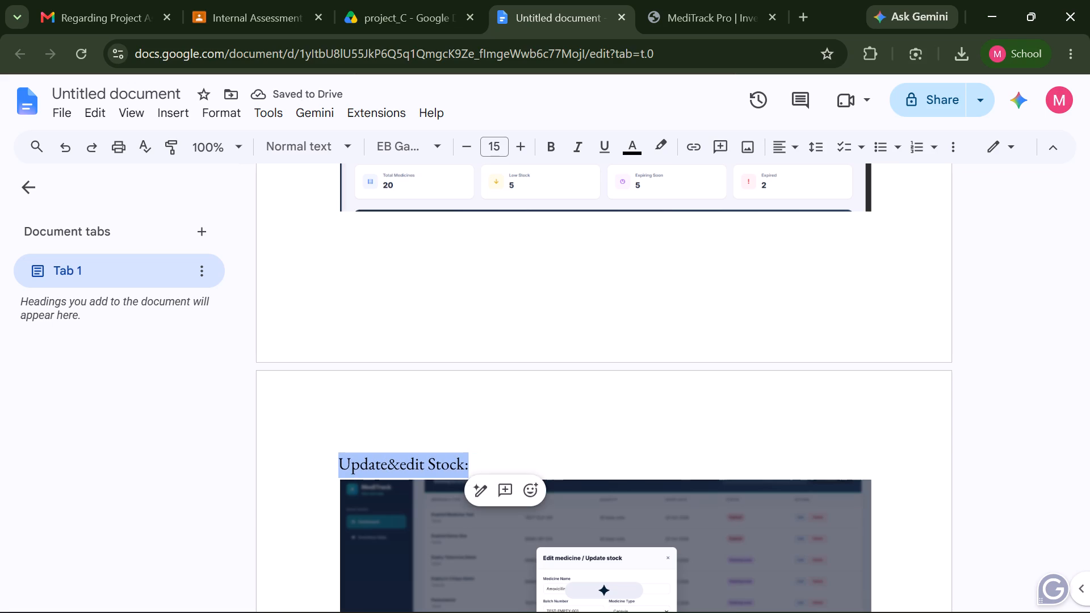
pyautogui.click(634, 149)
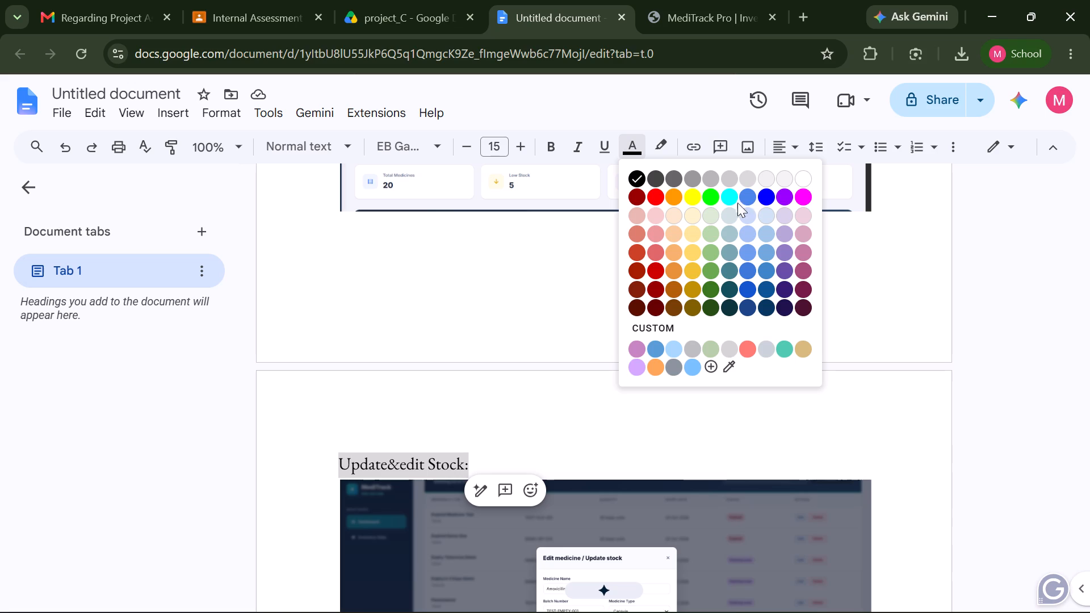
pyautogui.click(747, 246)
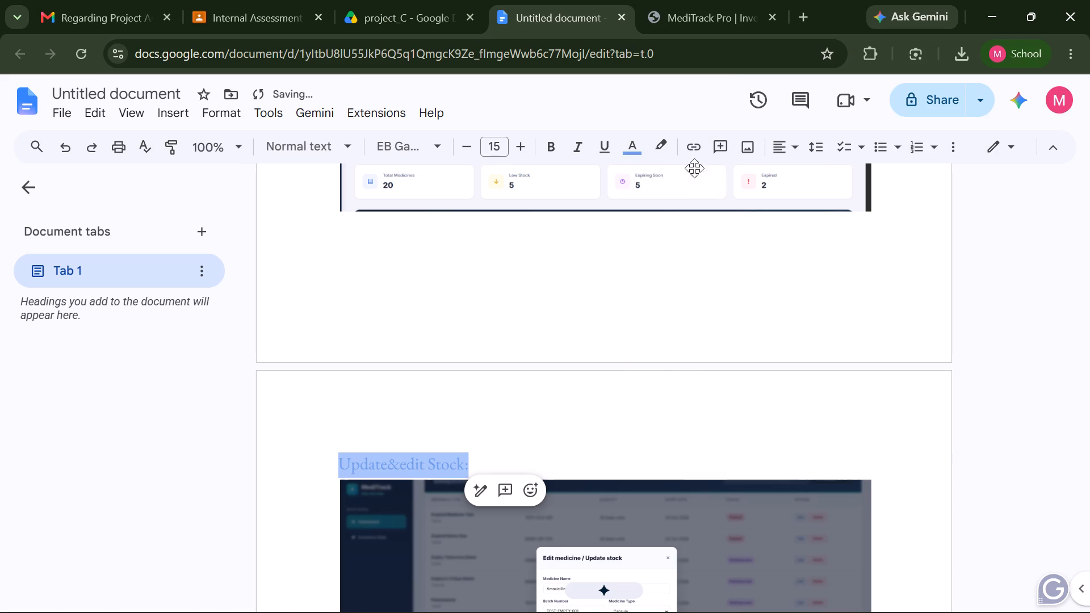
# Set the text colour of the "Update&edit Stock:" caption to dark magenta 2.
pyautogui.click(630, 151)
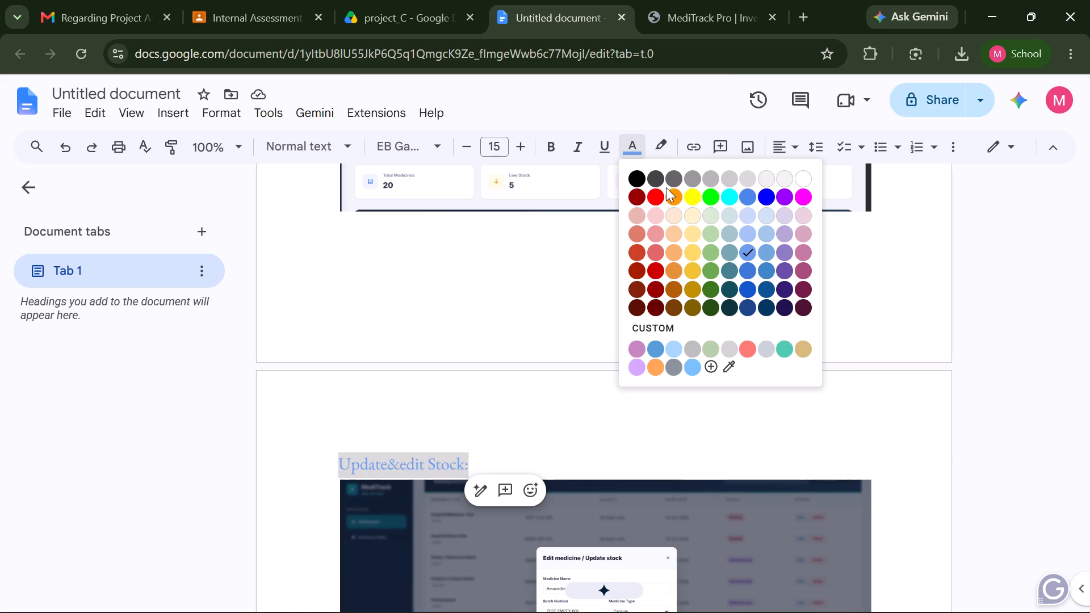
pyautogui.click(799, 286)
pyautogui.click(614, 366)
# Review the captions and output screenshots on the last pages of the document.
pyautogui.scroll(4, 614, 366)
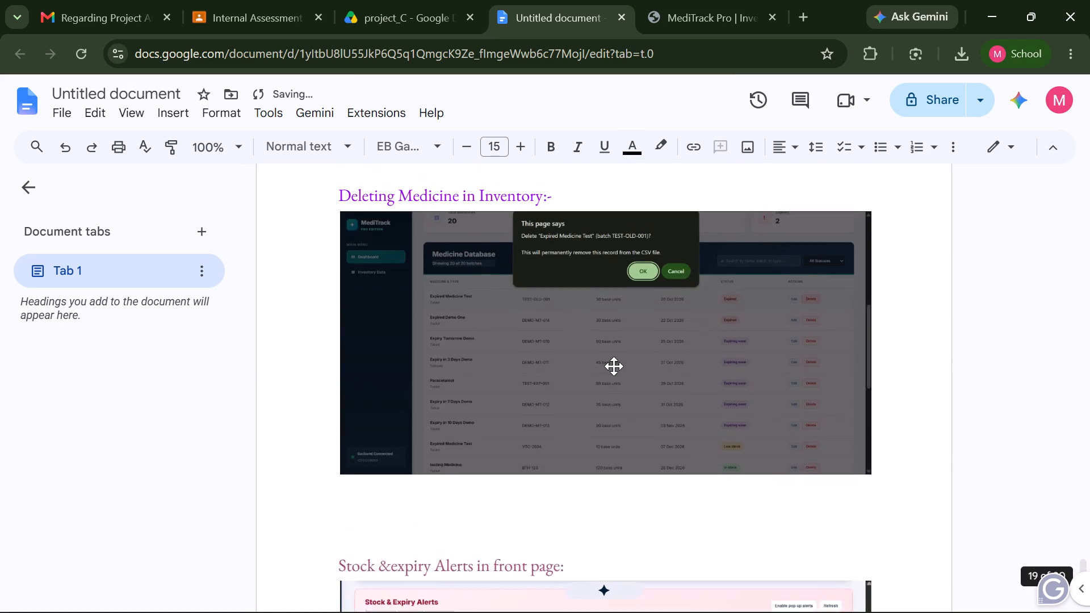
pyautogui.scroll(-1, 610, 387)
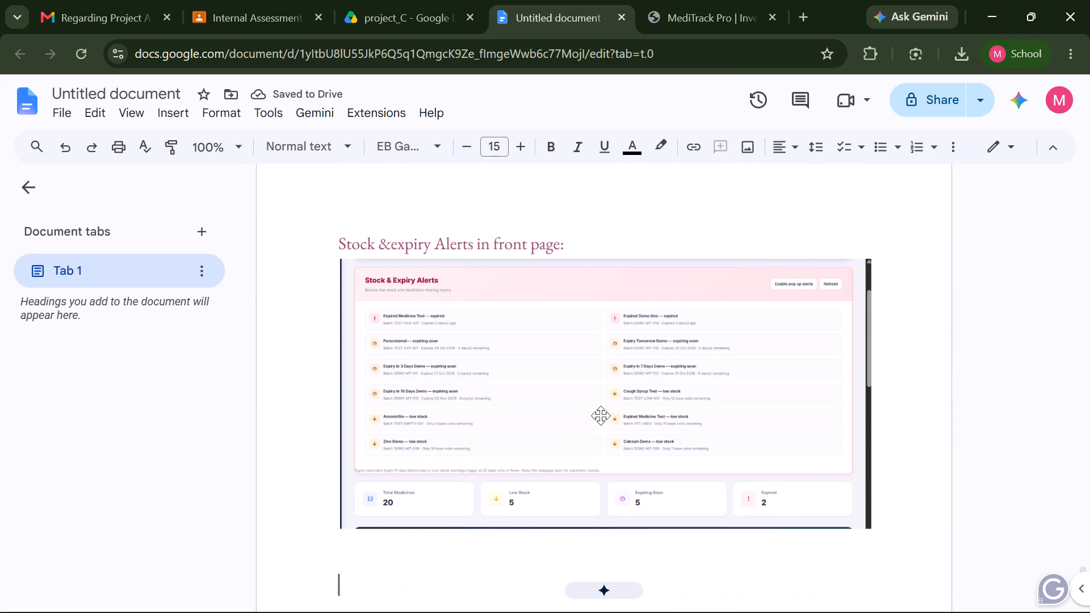
pyautogui.scroll(-6, 601, 415)
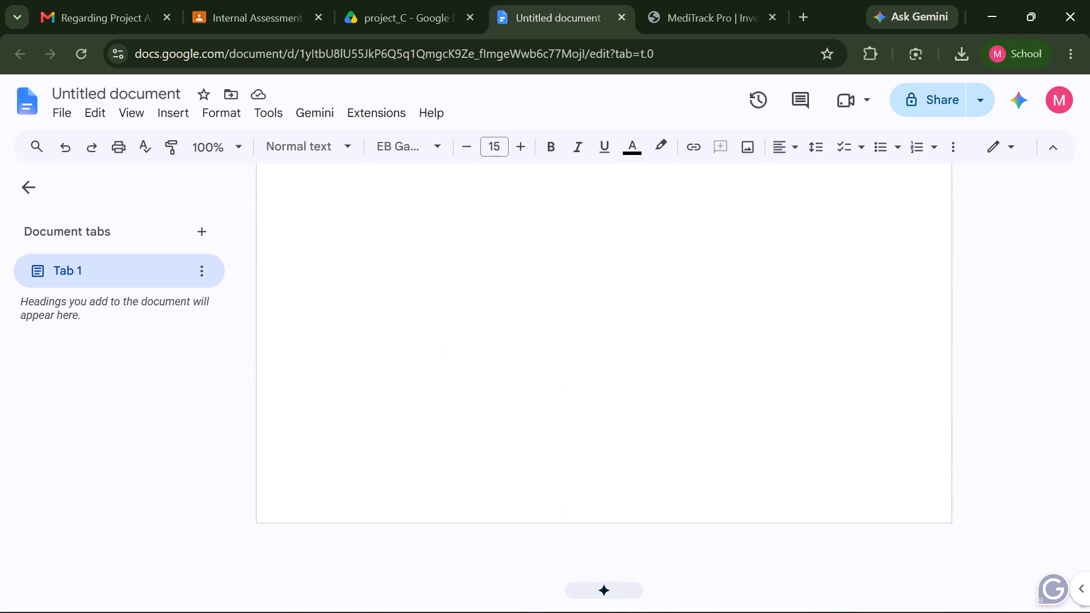
pyautogui.scroll(6, 601, 415)
pyautogui.scroll(-5, 660, 392)
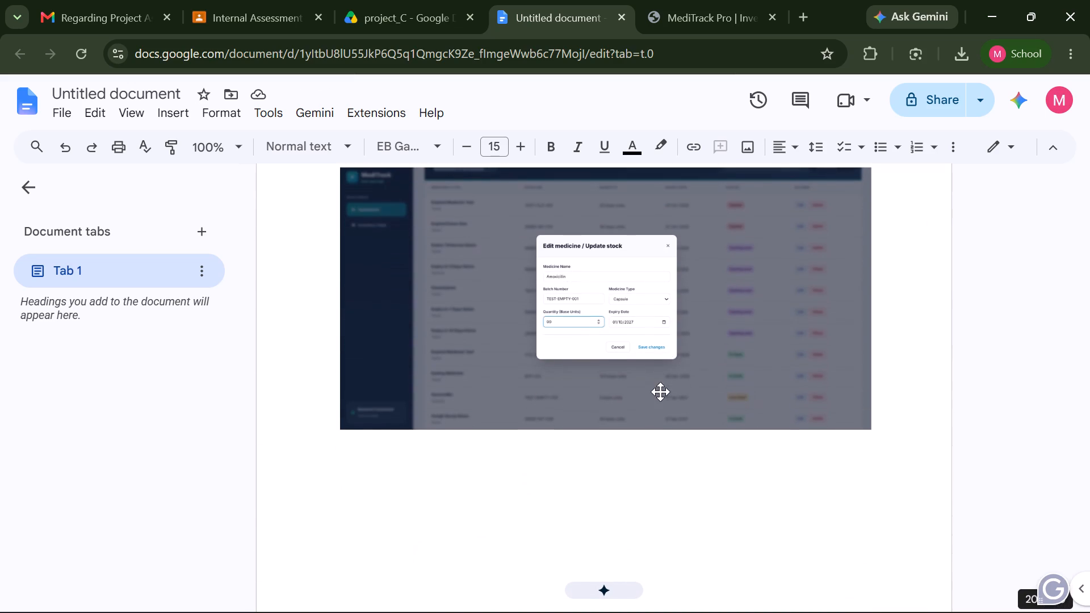
# Check the project_C Drive folder and the submission requirements in the "Regarding Project Assignment" email, and return to the document.
pyautogui.click(438, 0)
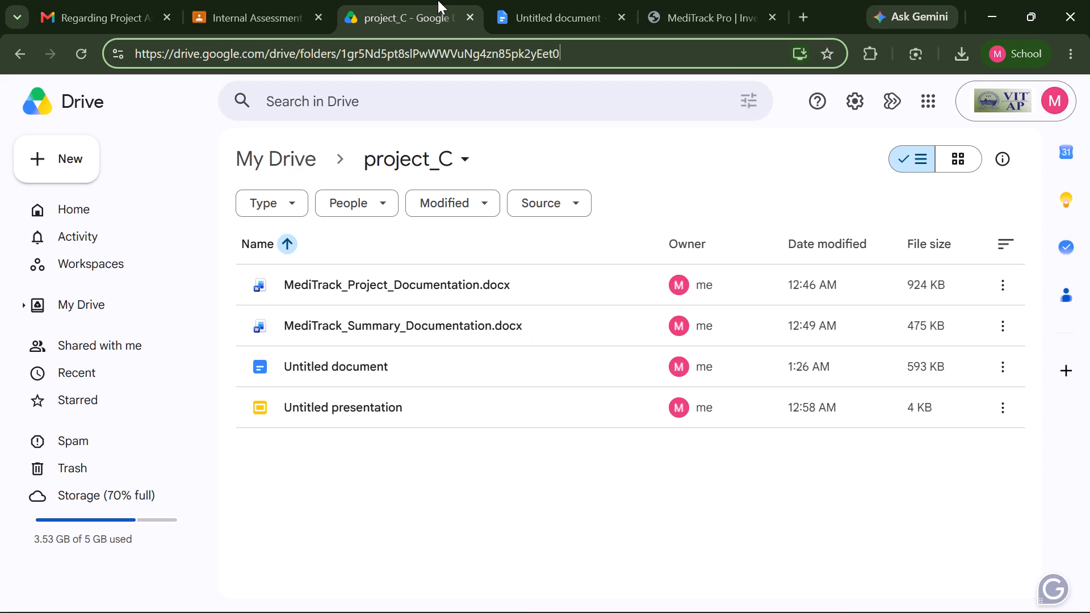
pyautogui.click(530, 0)
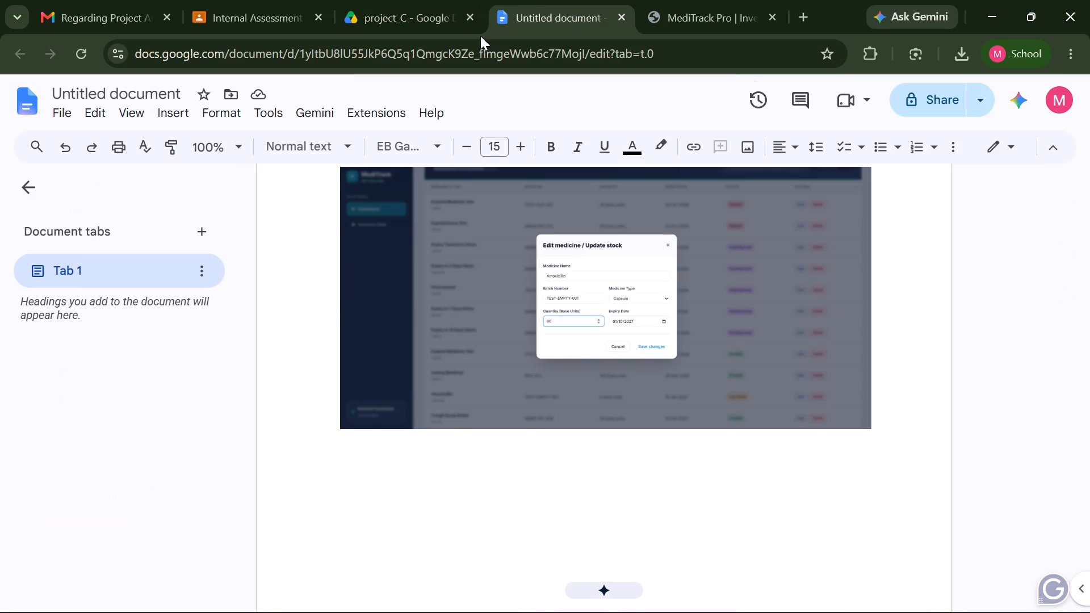
pyautogui.click(410, 0)
pyautogui.click(115, 0)
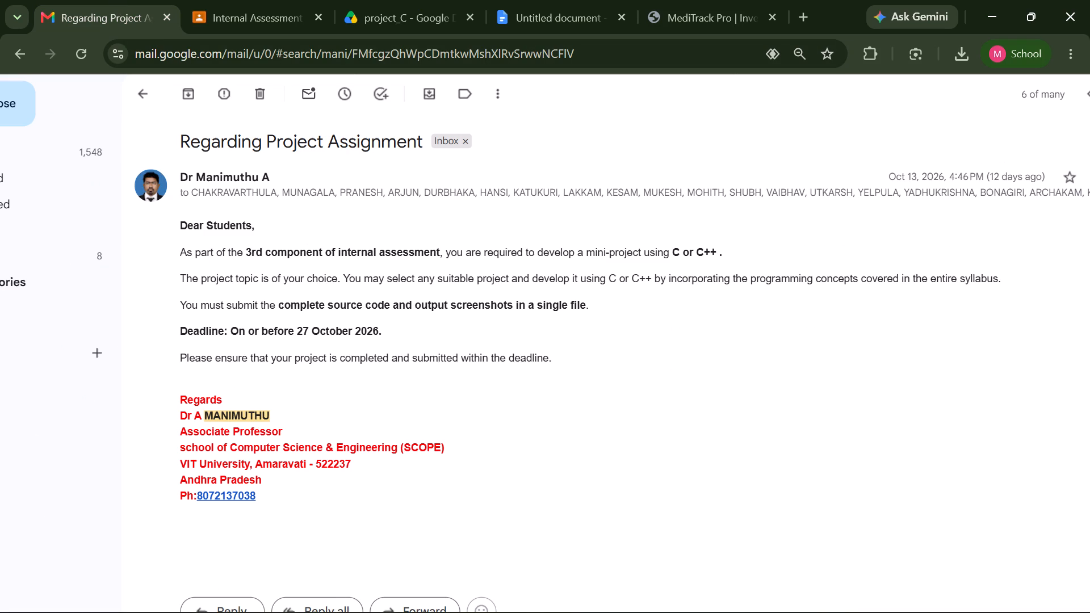
pyautogui.click(449, 0)
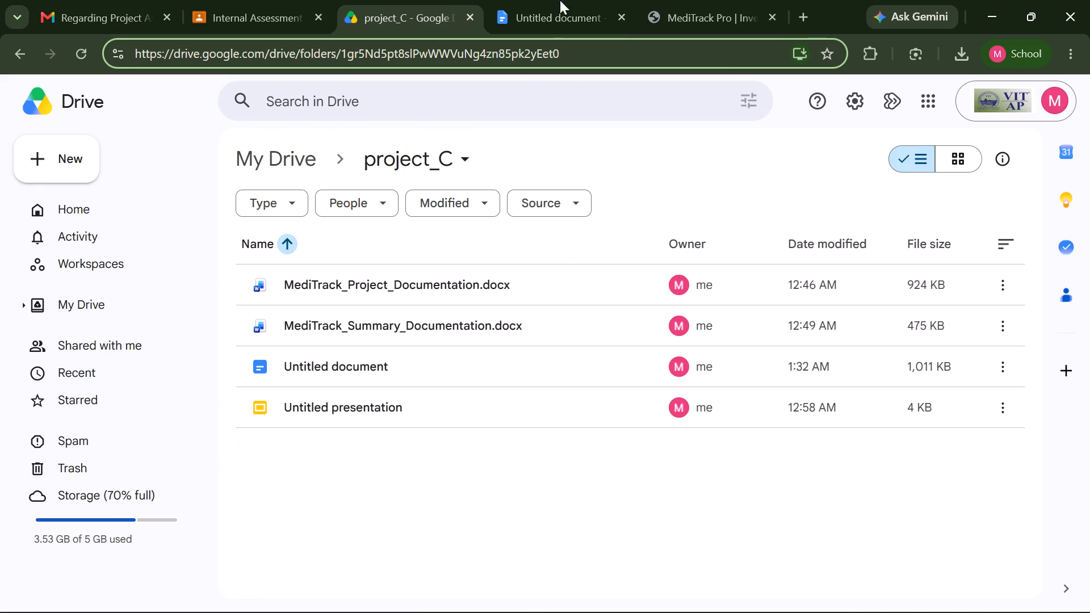
pyautogui.click(572, 0)
# Highlight the "Project:-MediTrack" title on the first page in yellow.
pyautogui.click(536, 435)
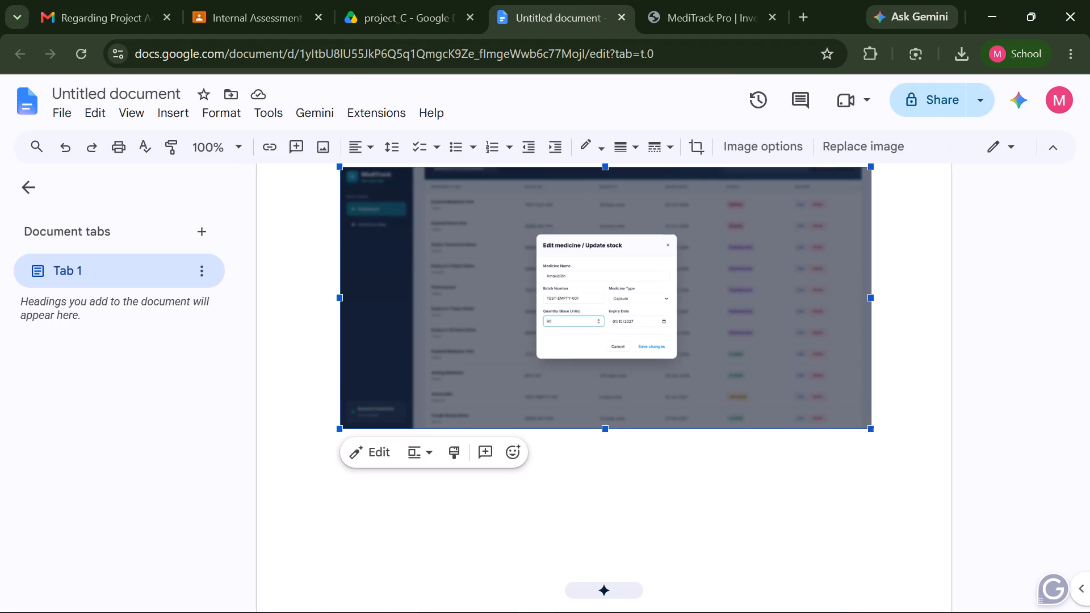
pyautogui.click(639, 486)
pyautogui.scroll(19, 639, 486)
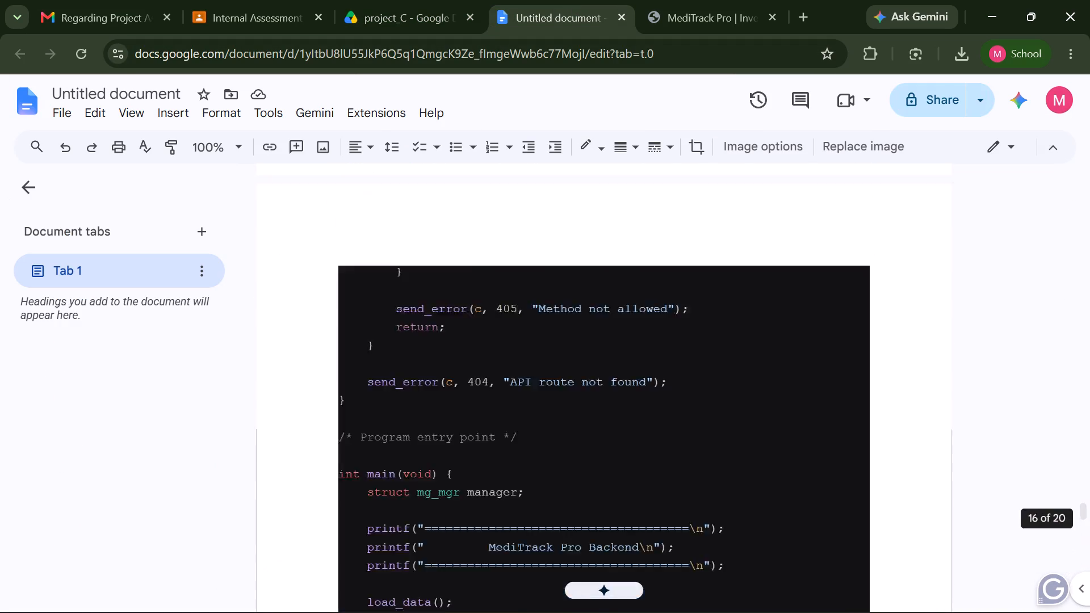
pyautogui.scroll(18, 639, 486)
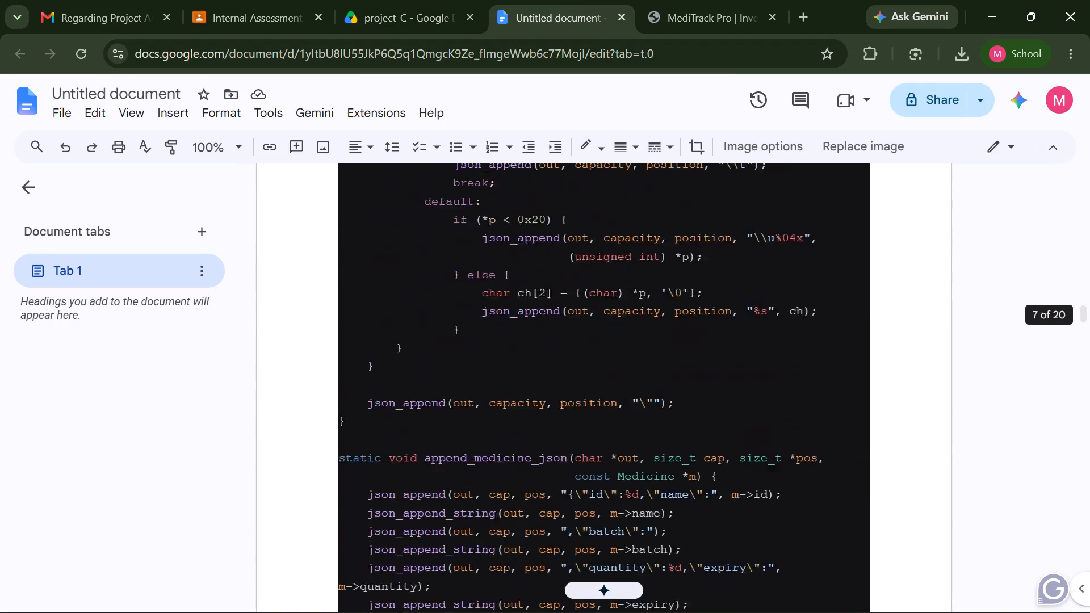
pyautogui.scroll(18, 639, 486)
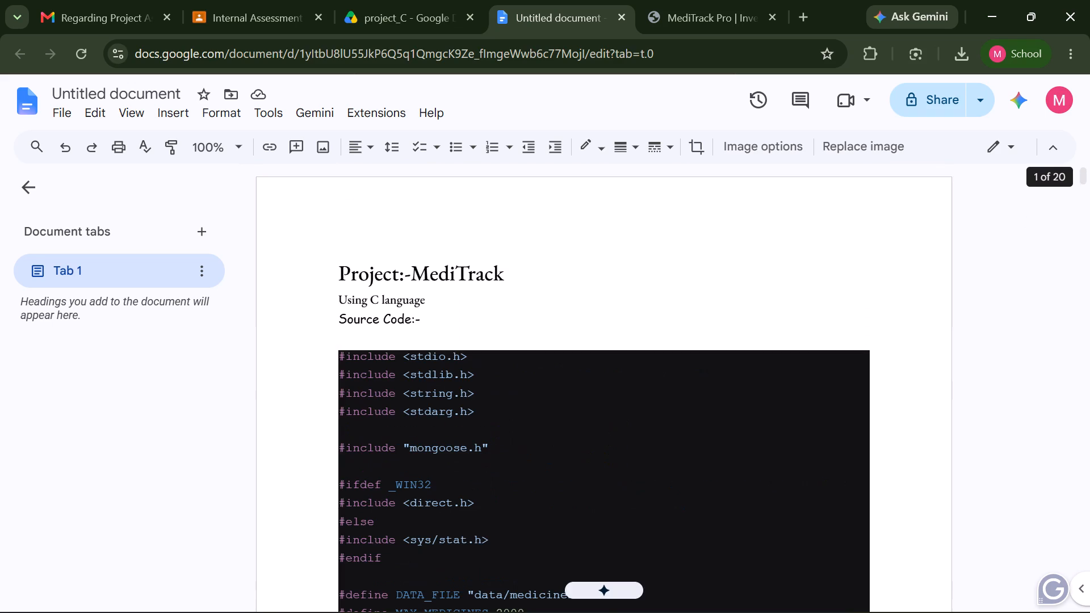
pyautogui.scroll(3, 639, 486)
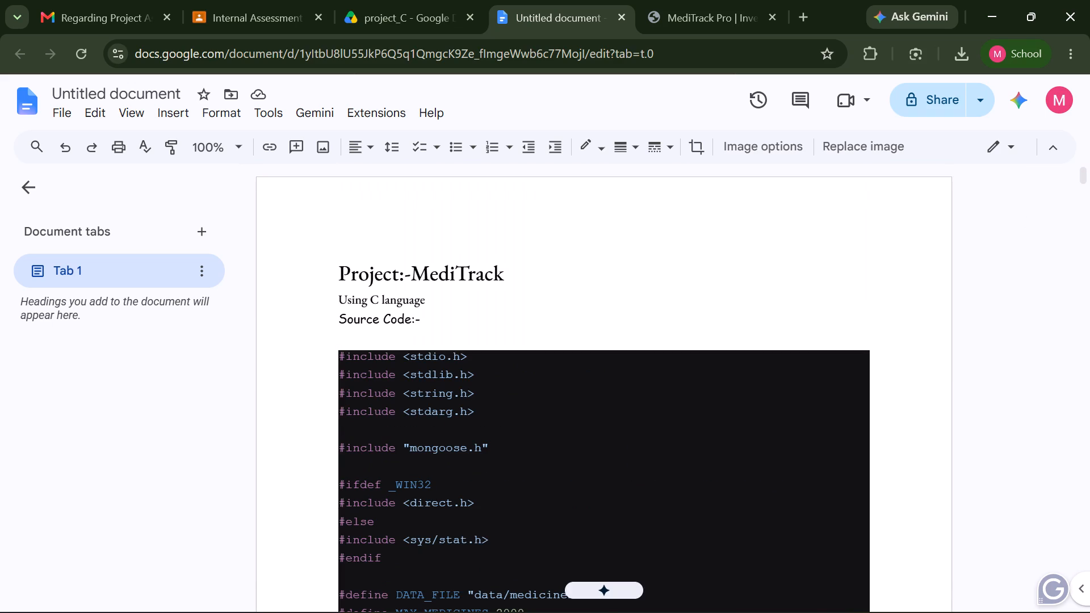
pyautogui.moveTo(513, 269); pyautogui.dragTo(321, 262)
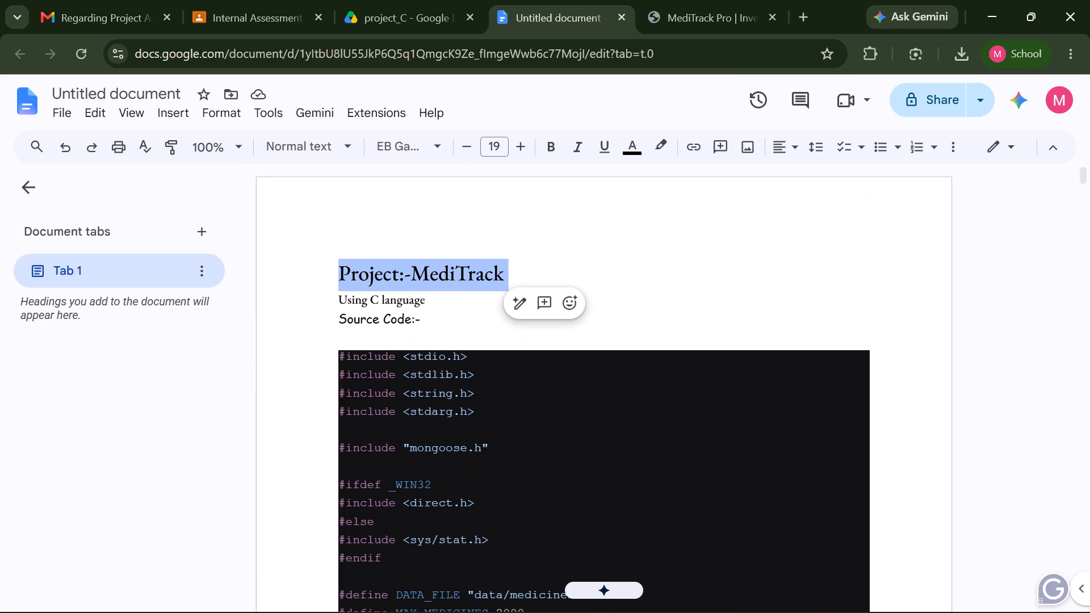
pyautogui.click(657, 149)
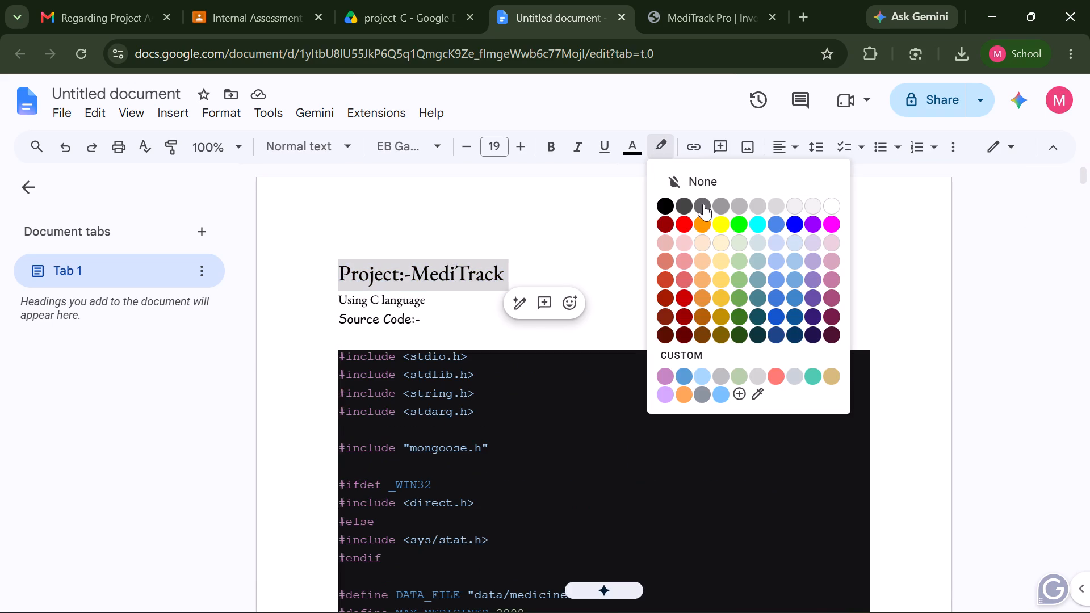
pyautogui.click(715, 220)
pyautogui.click(627, 242)
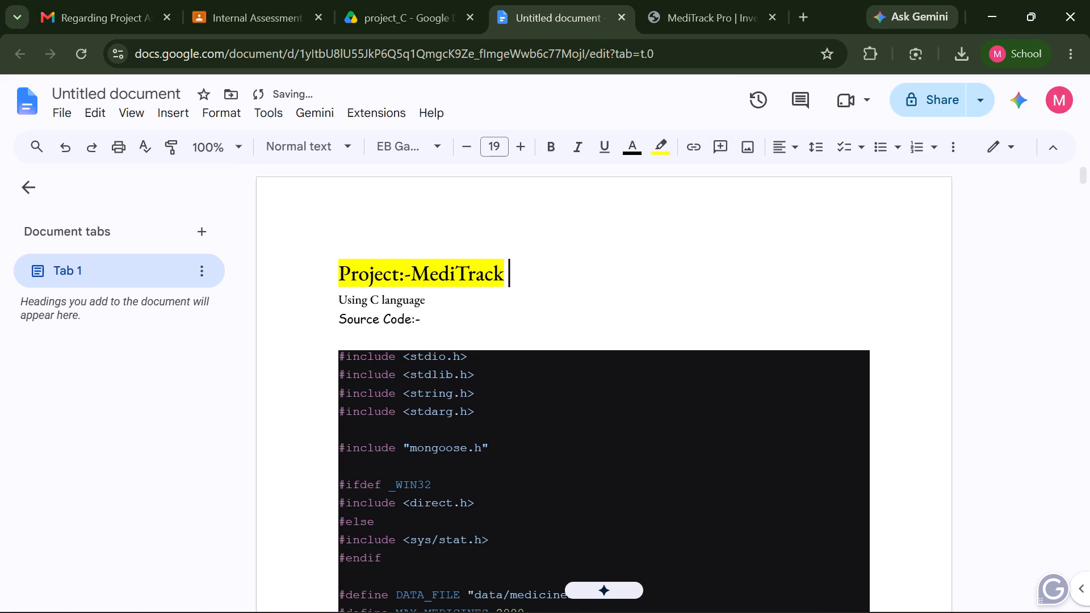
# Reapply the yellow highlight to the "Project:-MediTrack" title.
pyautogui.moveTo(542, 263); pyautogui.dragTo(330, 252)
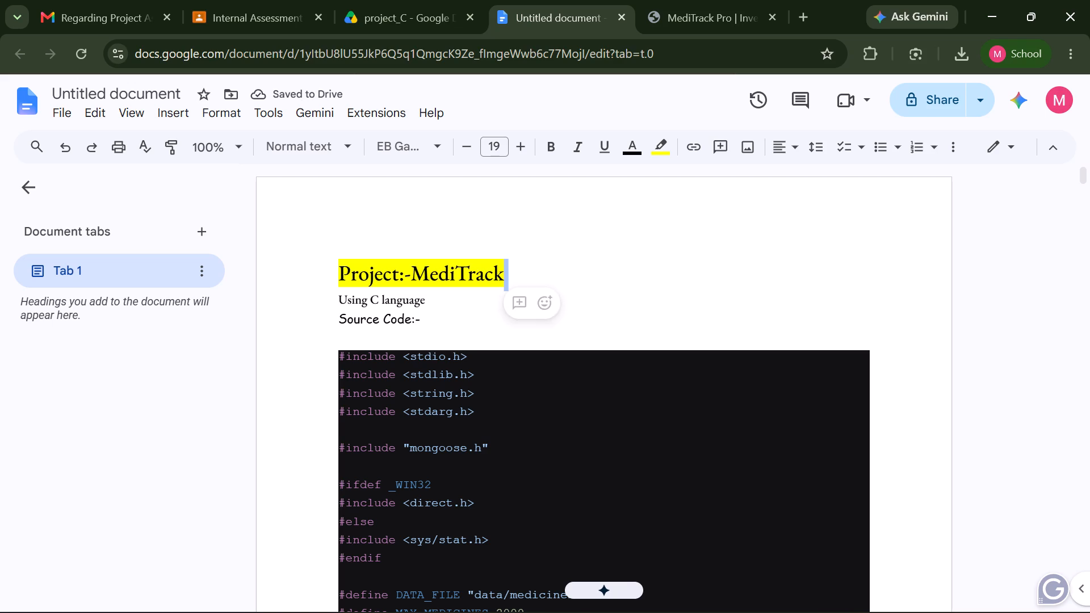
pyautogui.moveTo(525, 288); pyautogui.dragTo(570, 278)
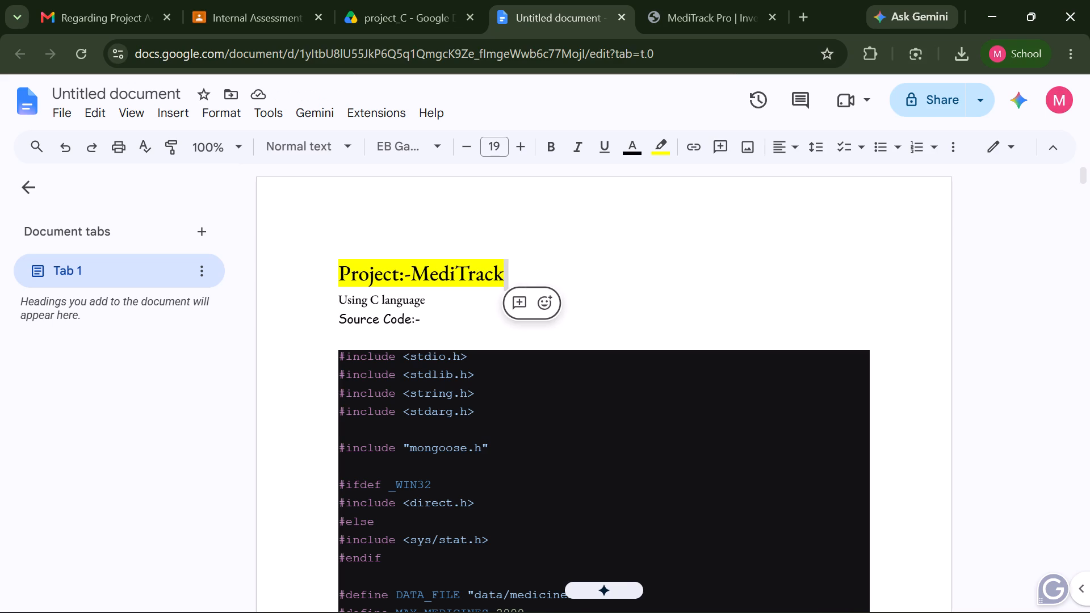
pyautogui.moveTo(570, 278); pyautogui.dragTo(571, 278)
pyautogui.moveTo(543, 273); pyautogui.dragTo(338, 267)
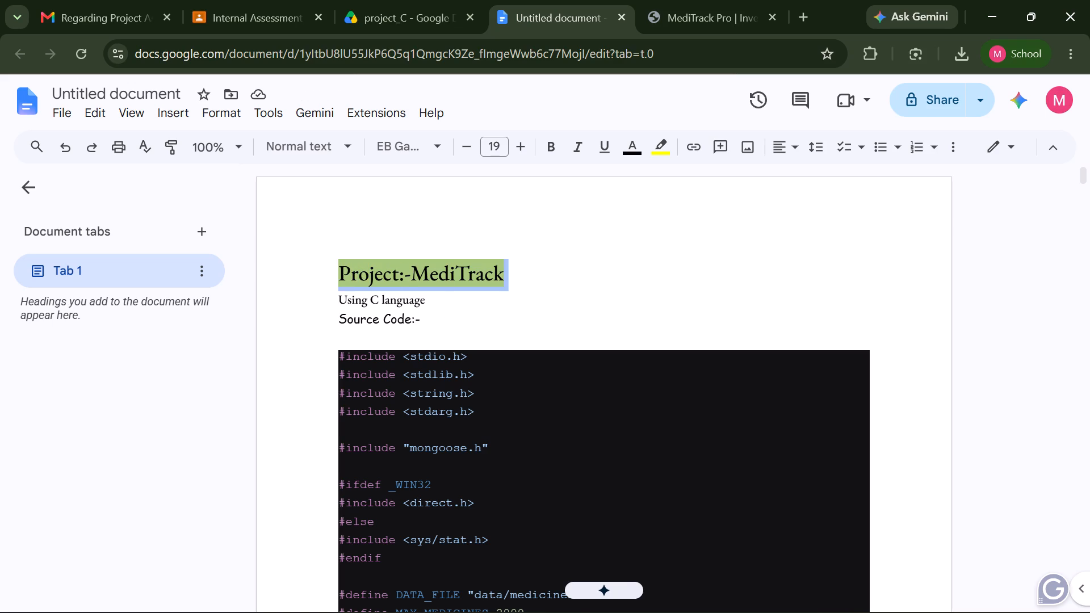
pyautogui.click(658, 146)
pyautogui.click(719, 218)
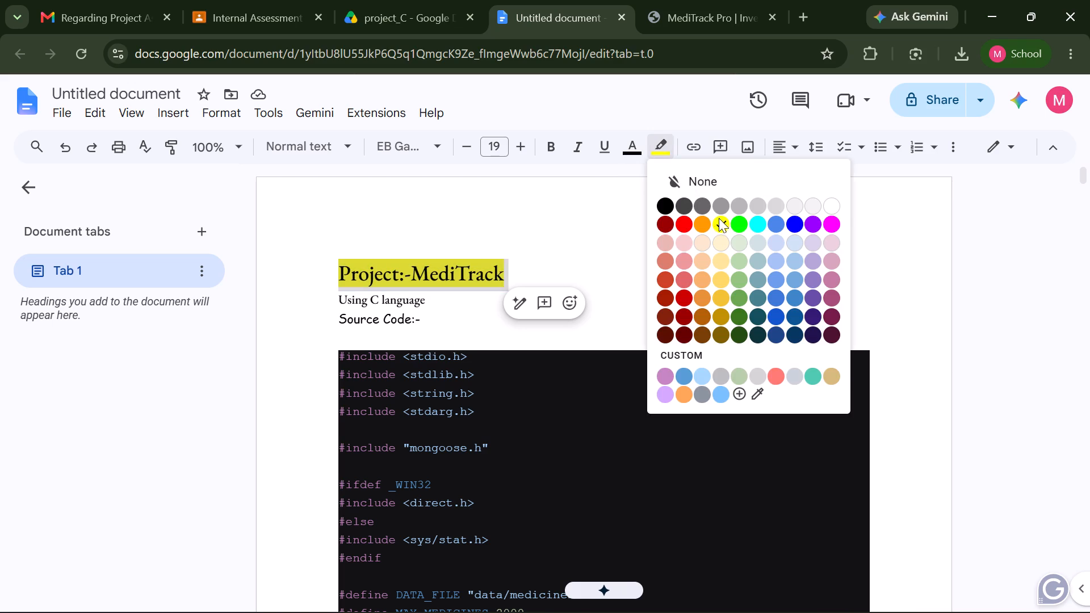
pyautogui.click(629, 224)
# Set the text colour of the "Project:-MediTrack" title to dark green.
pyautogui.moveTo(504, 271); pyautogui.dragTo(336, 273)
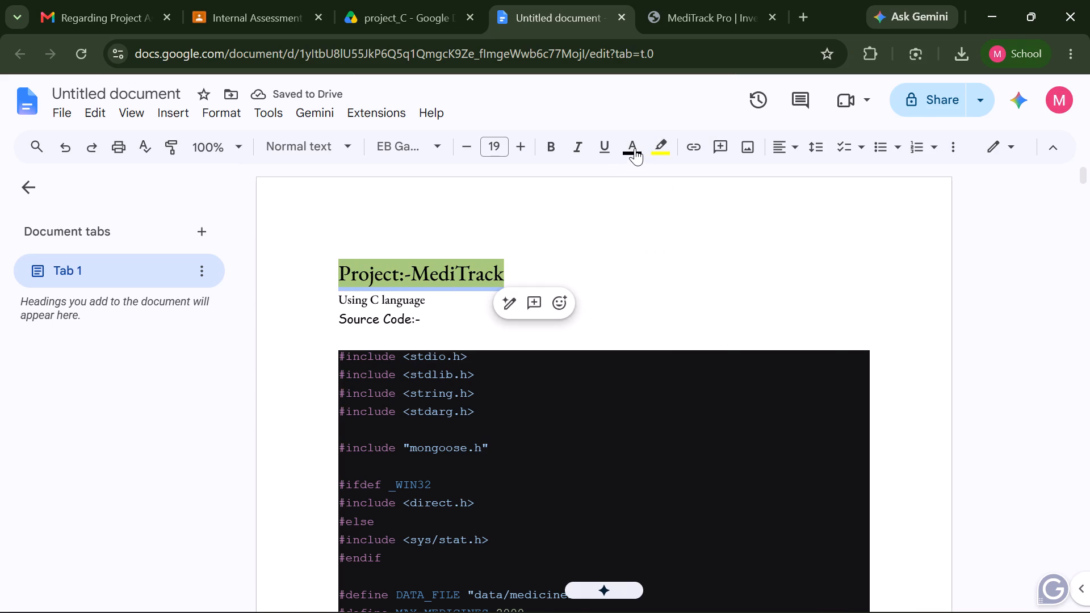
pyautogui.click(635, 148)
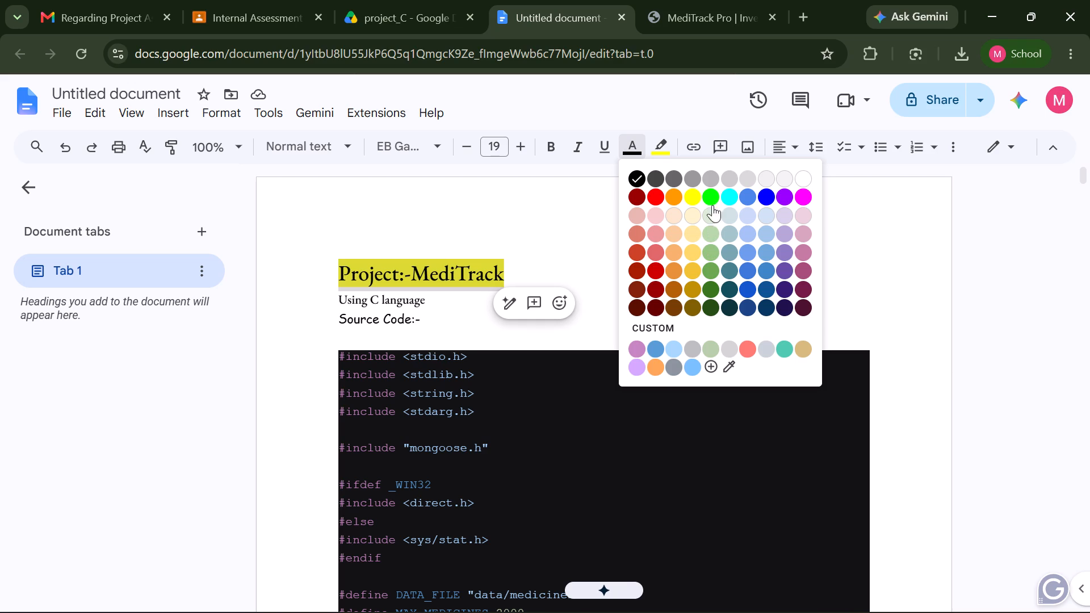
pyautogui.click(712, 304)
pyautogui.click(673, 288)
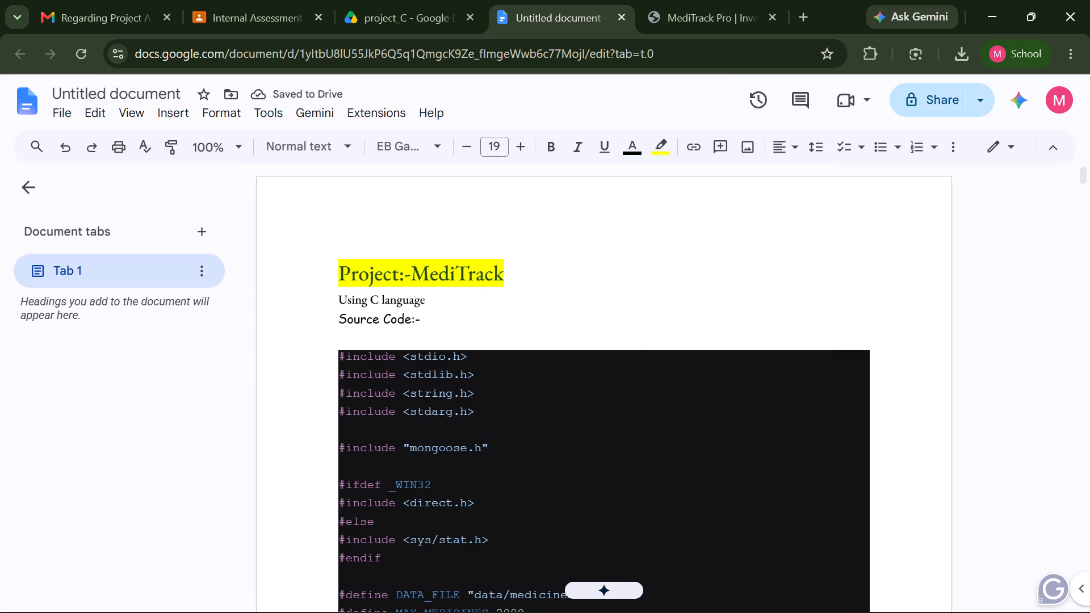
# Set the text colour of the "Project:-MediTrack" title to dark red.
pyautogui.moveTo(536, 275); pyautogui.dragTo(337, 280)
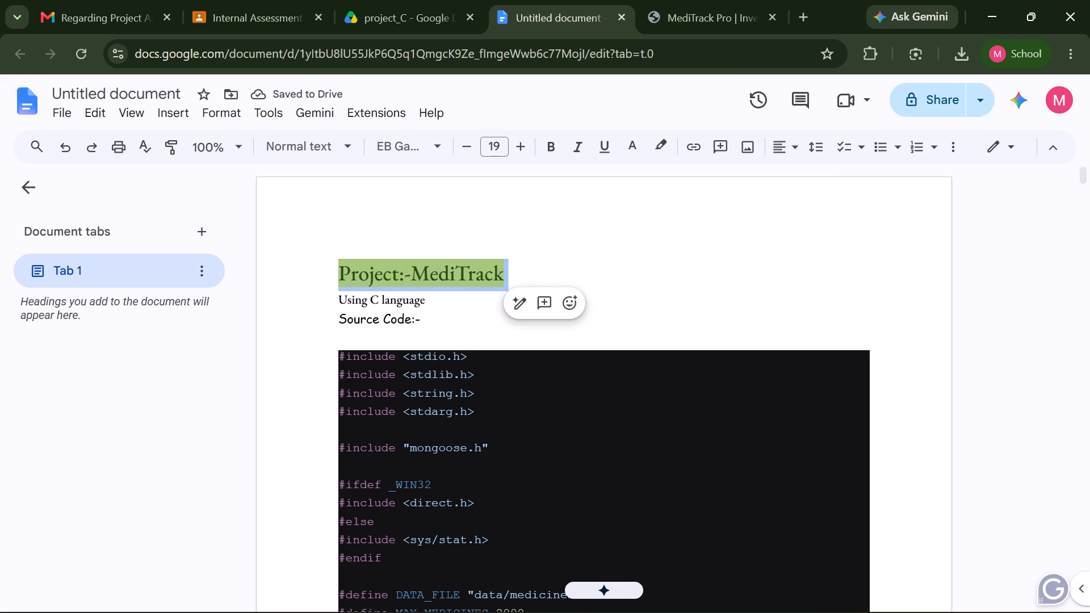
pyautogui.click(632, 144)
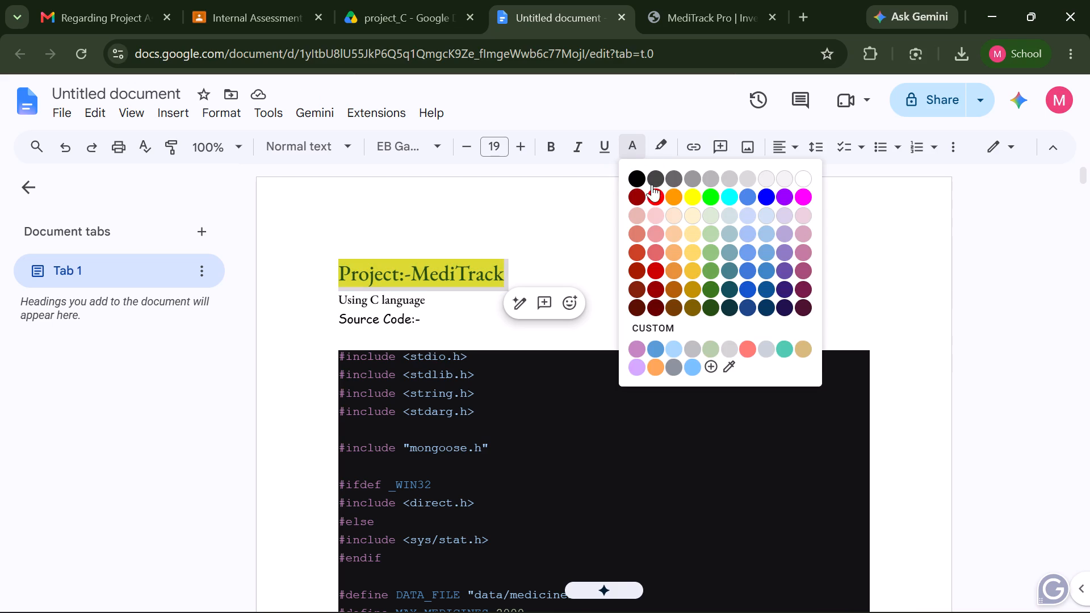
pyautogui.click(657, 285)
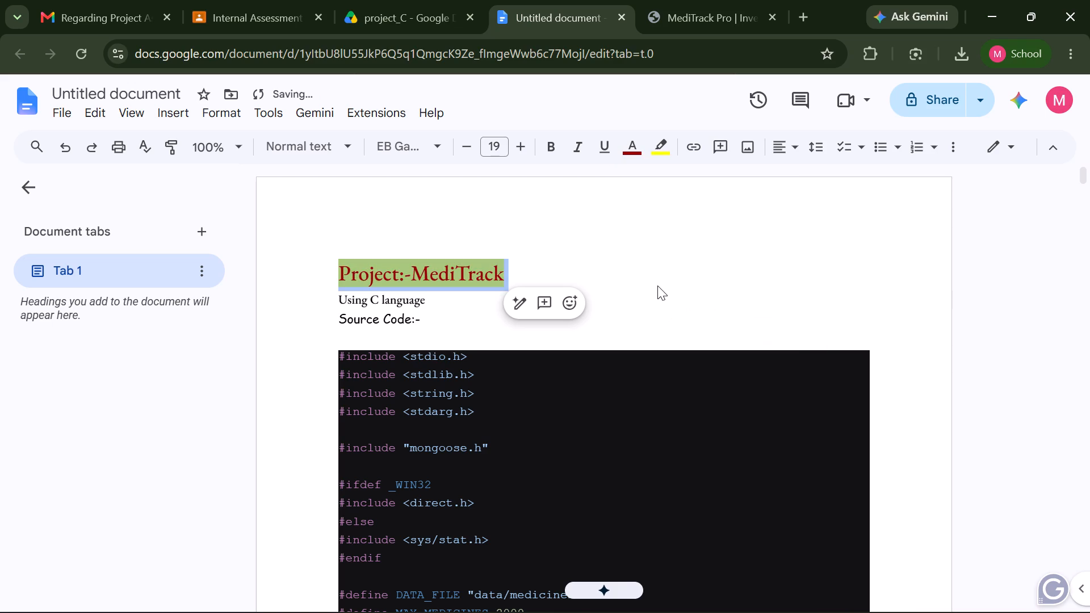
pyautogui.click(635, 266)
# Hide the document tabs and outline pane beside the page.
pyautogui.scroll(-1, 636, 300)
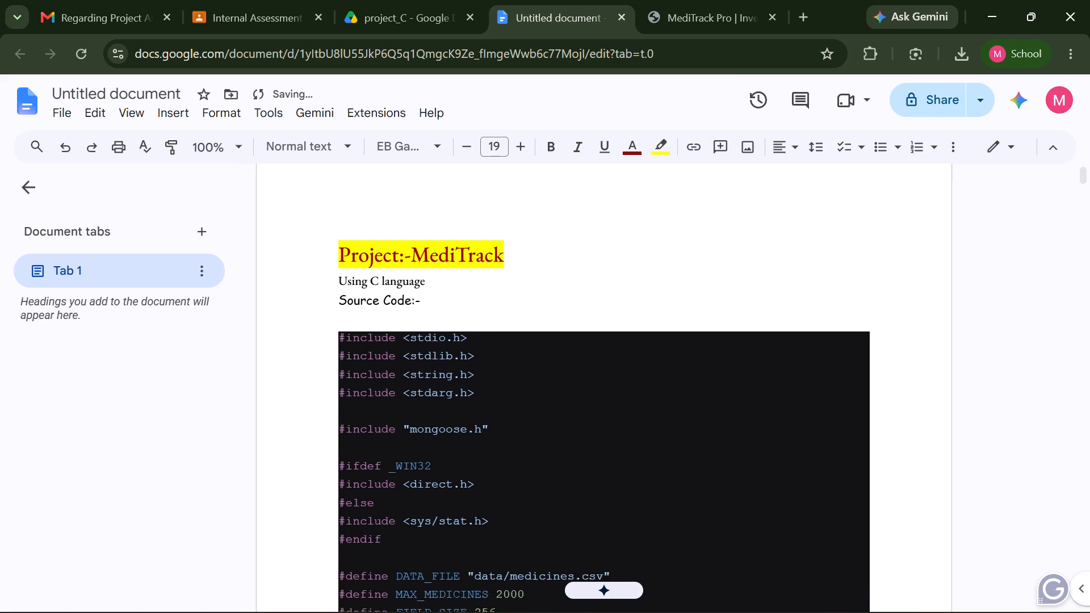
pyautogui.scroll(-1, 636, 300)
pyautogui.scroll(1, 636, 300)
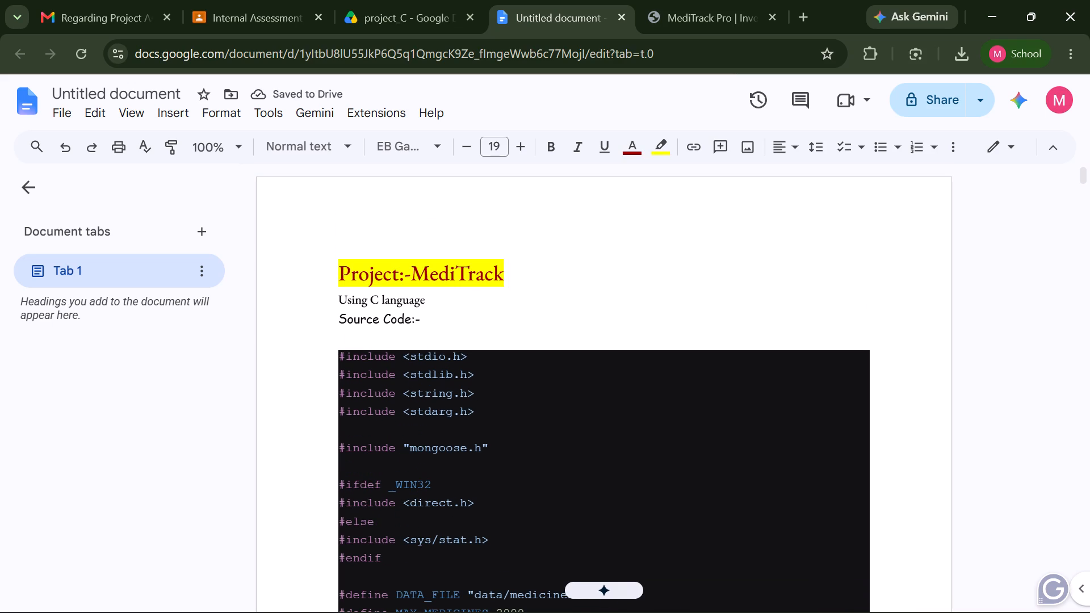
pyautogui.scroll(-1, 611, 282)
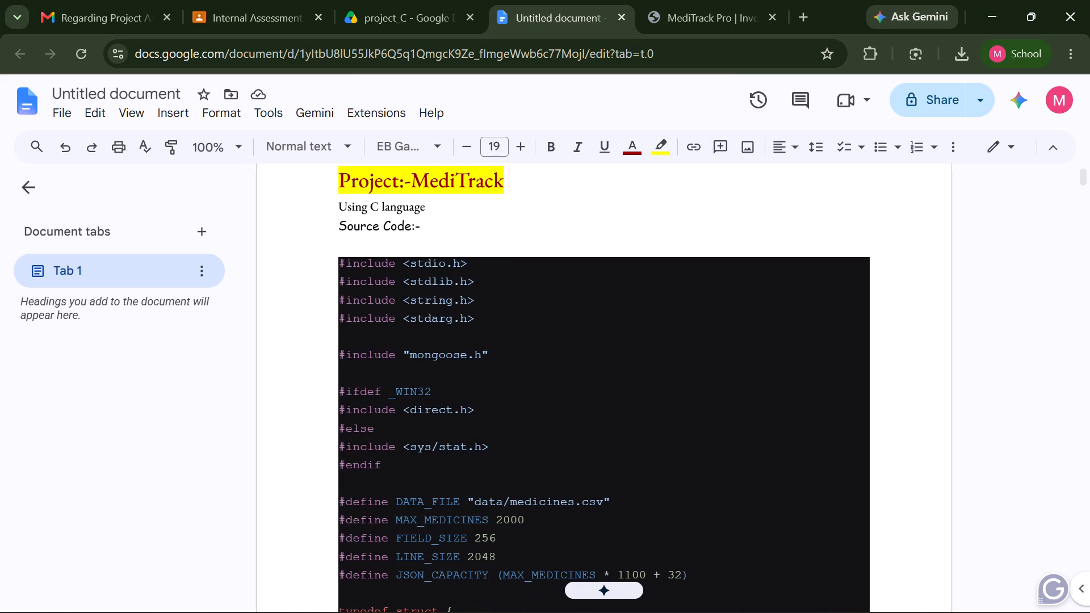
pyautogui.click(37, 182)
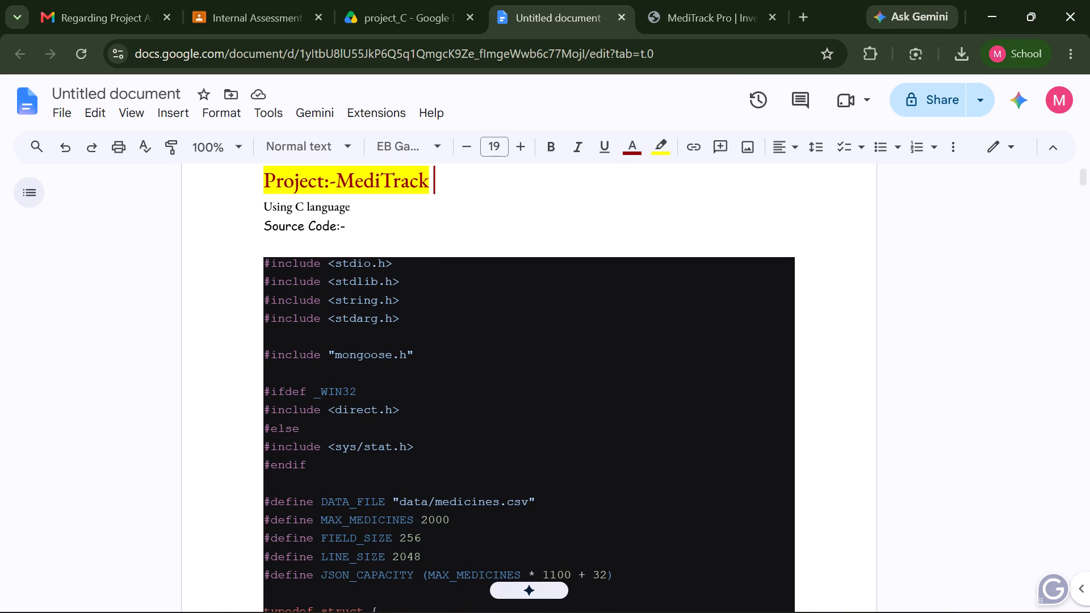
# Review the source code pages of the document from the first page onward.
pyautogui.scroll(2, 572, 291)
pyautogui.scroll(-7, 572, 291)
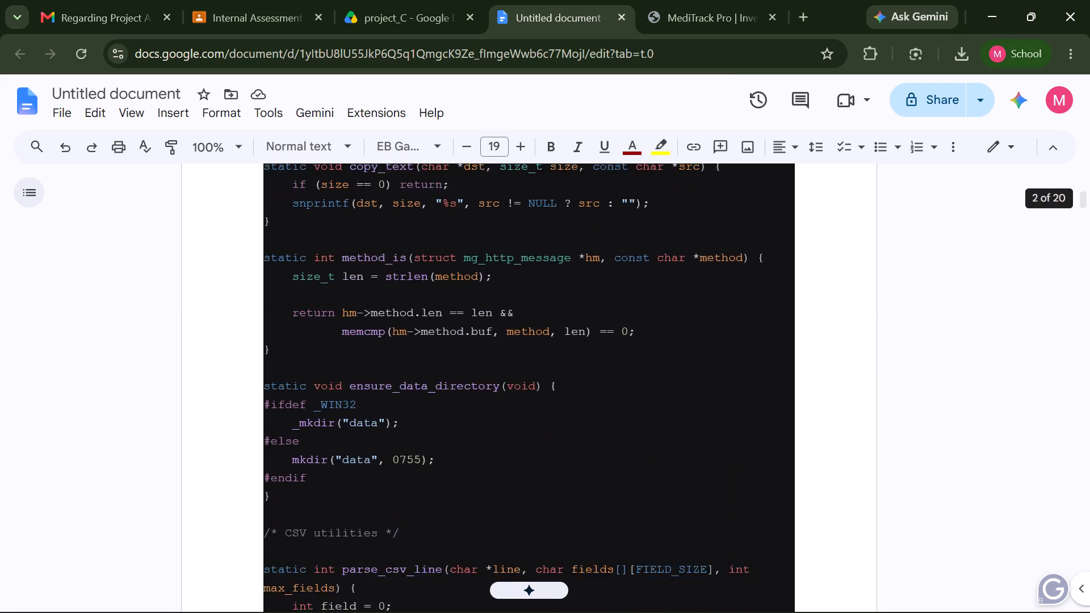
pyautogui.scroll(-9, 572, 291)
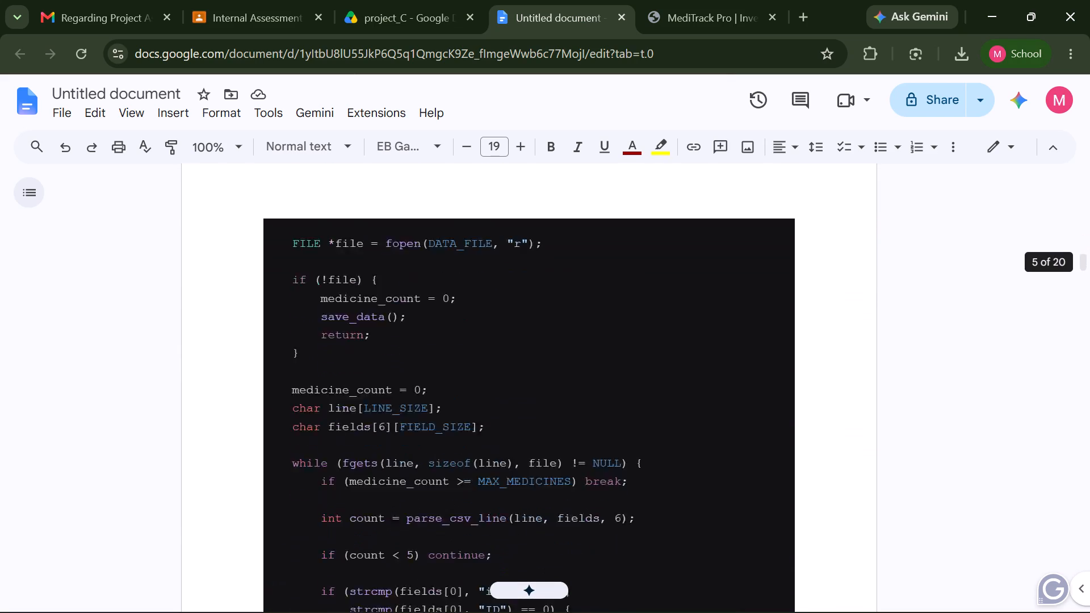
pyautogui.scroll(-9, 573, 289)
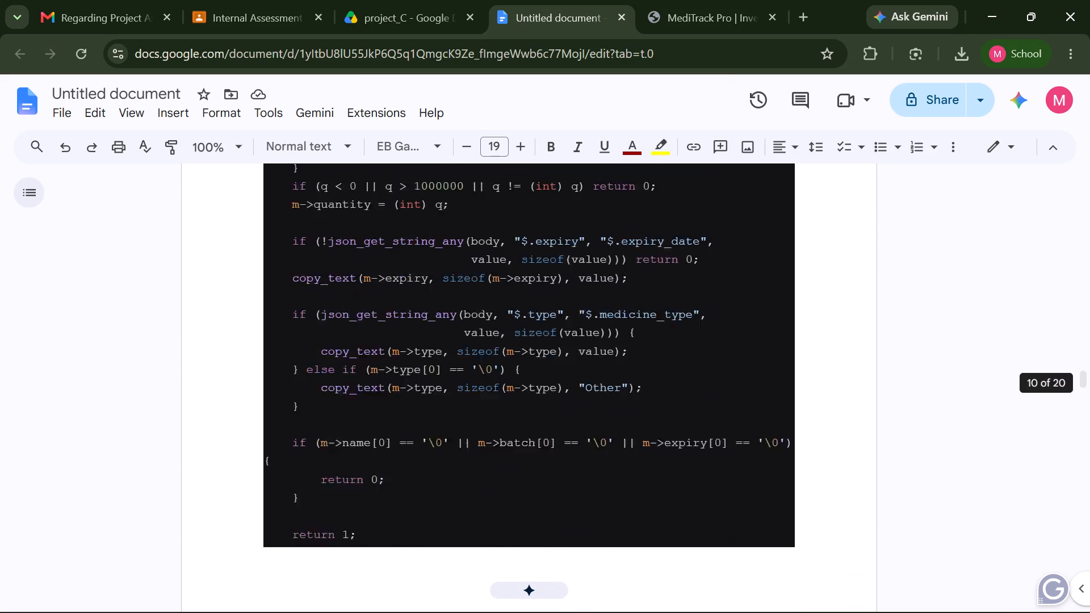
pyautogui.scroll(-5, 573, 289)
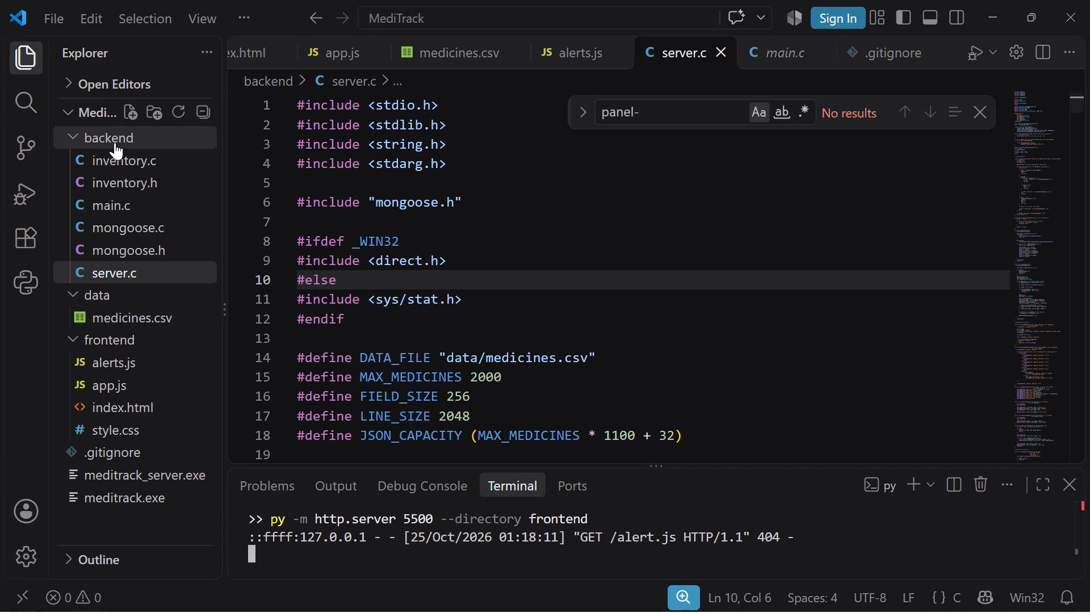
# Switch to Visual Studio Code and collapse the backend and frontend folders of the MediTrack project.
pyautogui.click(113, 140)
pyautogui.click(129, 200)
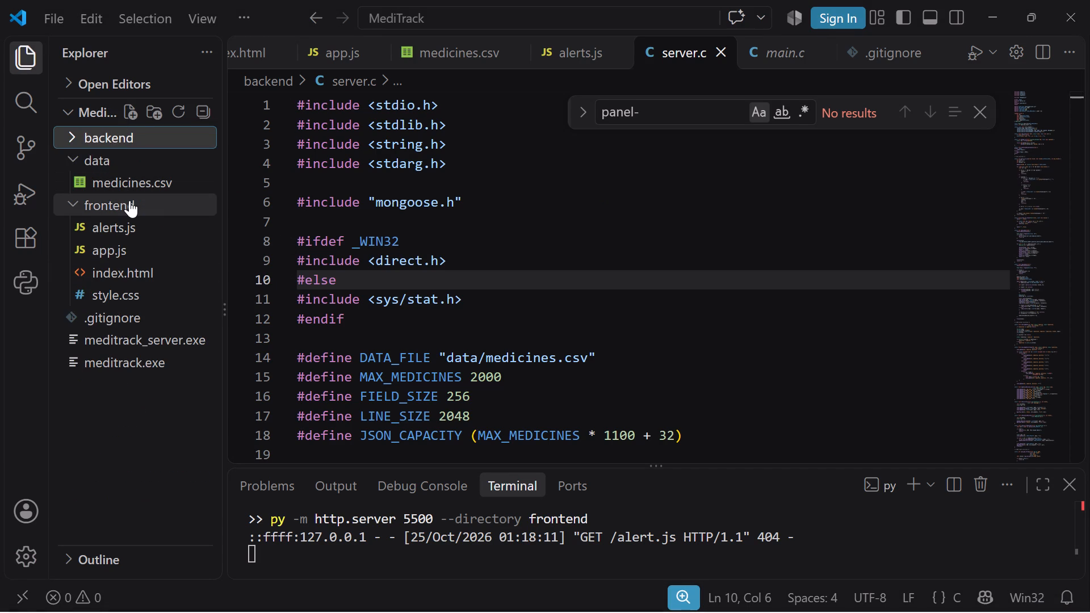
pyautogui.click(123, 397)
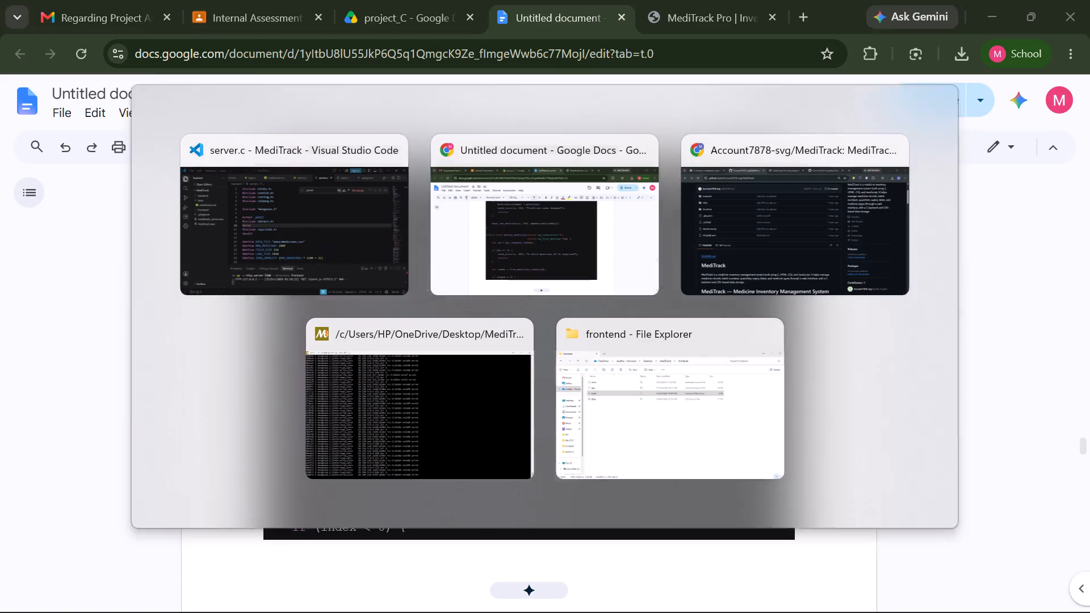
# Return to the document and review the remaining source code and the output screenshots through the last page.
pyautogui.scroll(-12, 438, 352)
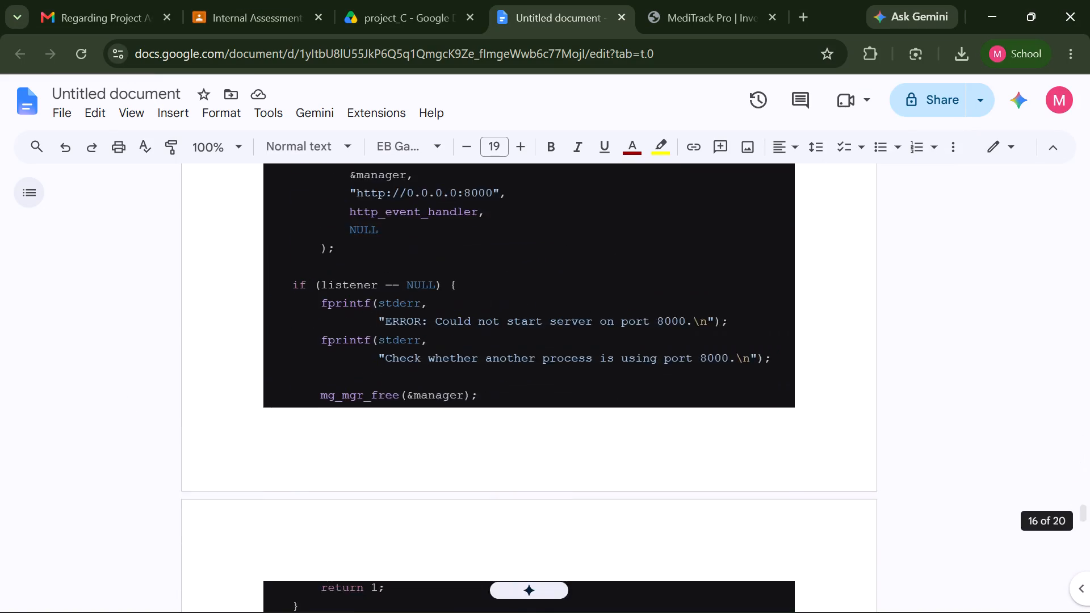
pyautogui.scroll(-3, 438, 352)
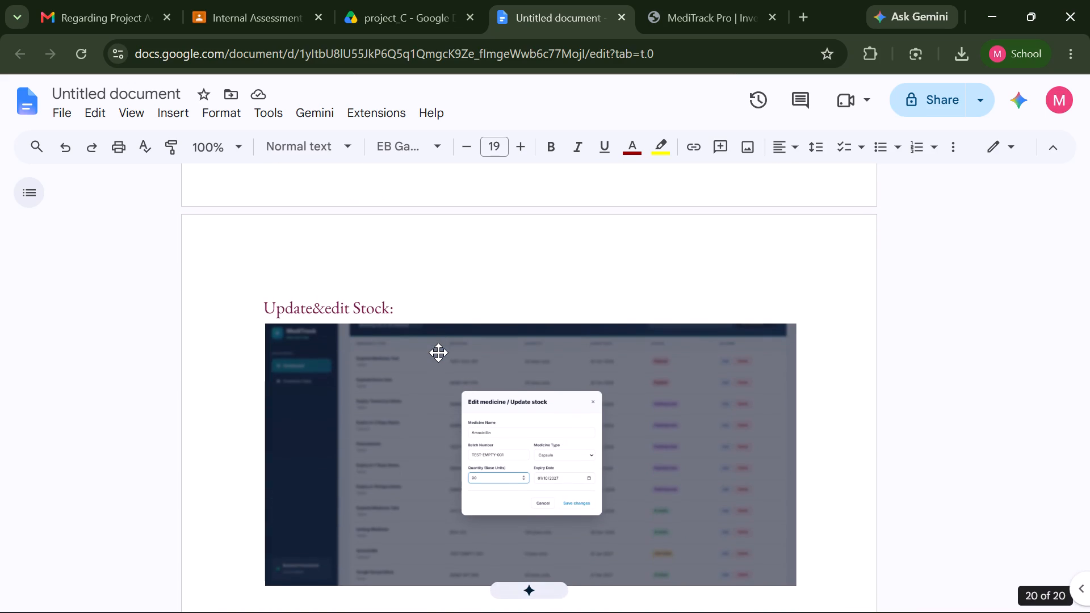
pyautogui.scroll(-8, 438, 352)
pyautogui.scroll(3, 438, 352)
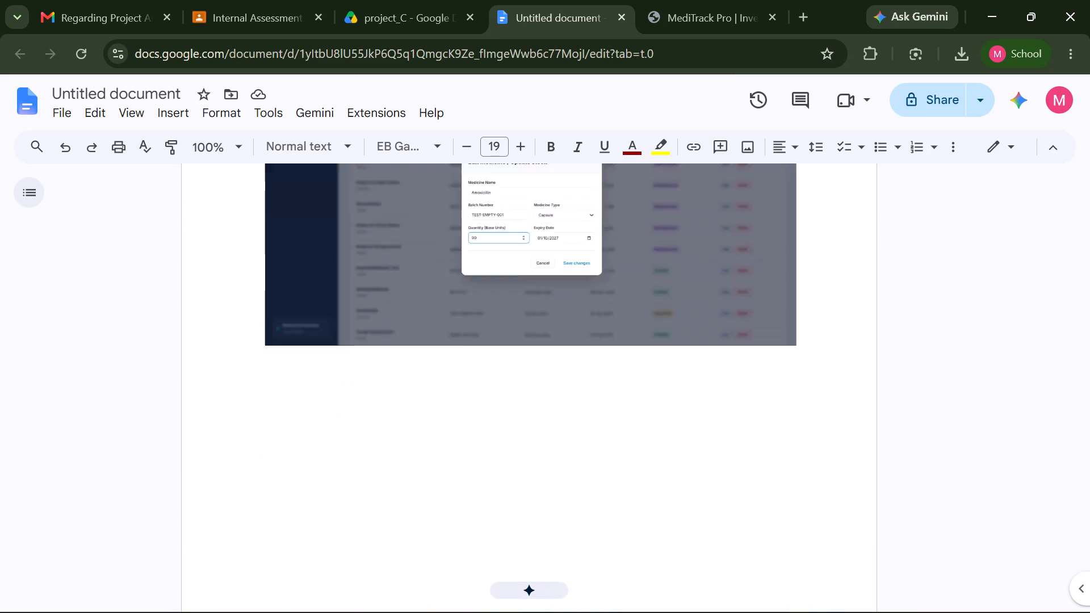
pyautogui.scroll(7, 438, 352)
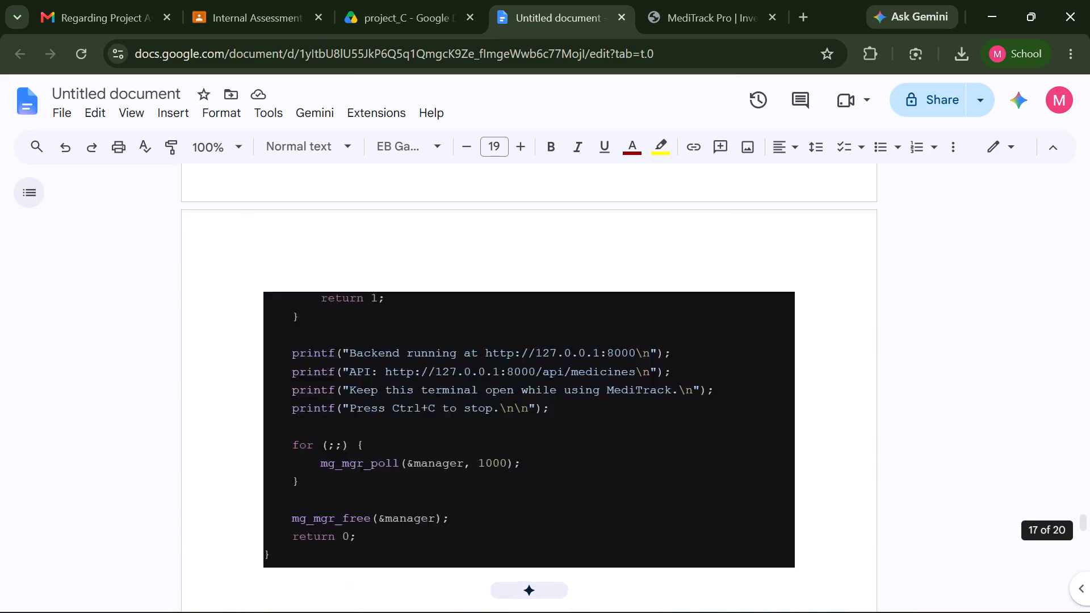
pyautogui.scroll(1, 438, 352)
# Highlight the "Output:-" heading above the Interface screenshot in cyan.
pyautogui.scroll(-5, 438, 352)
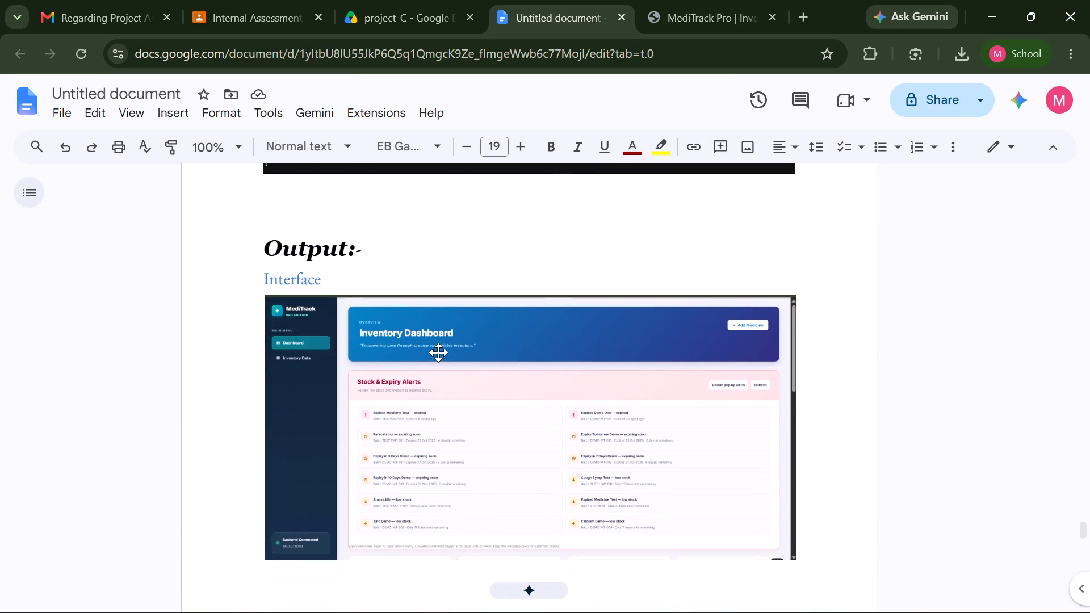
pyautogui.scroll(-1, 438, 352)
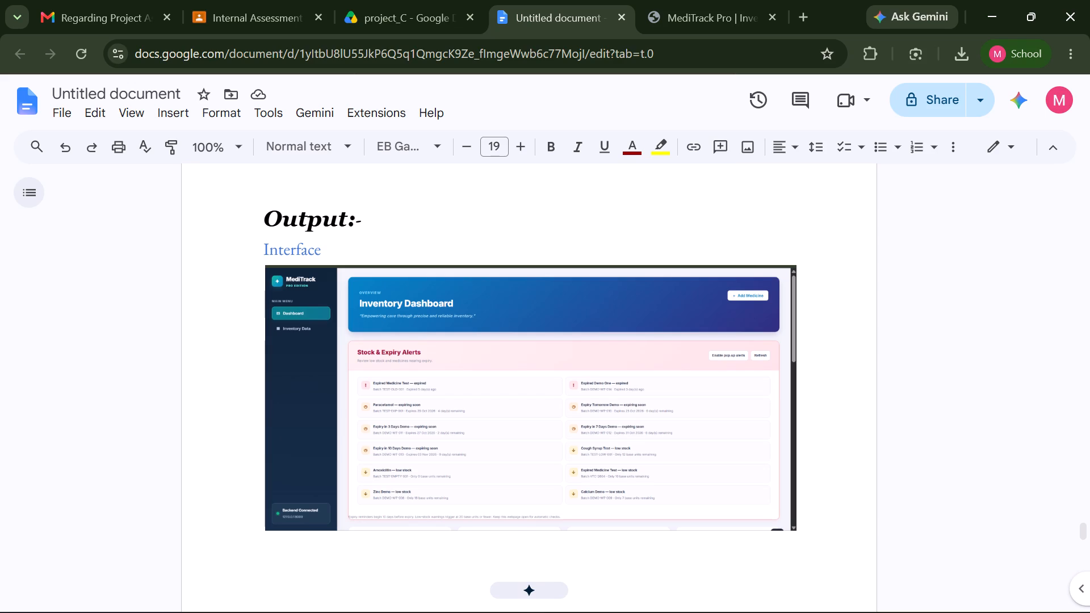
pyautogui.moveTo(376, 223); pyautogui.dragTo(261, 221)
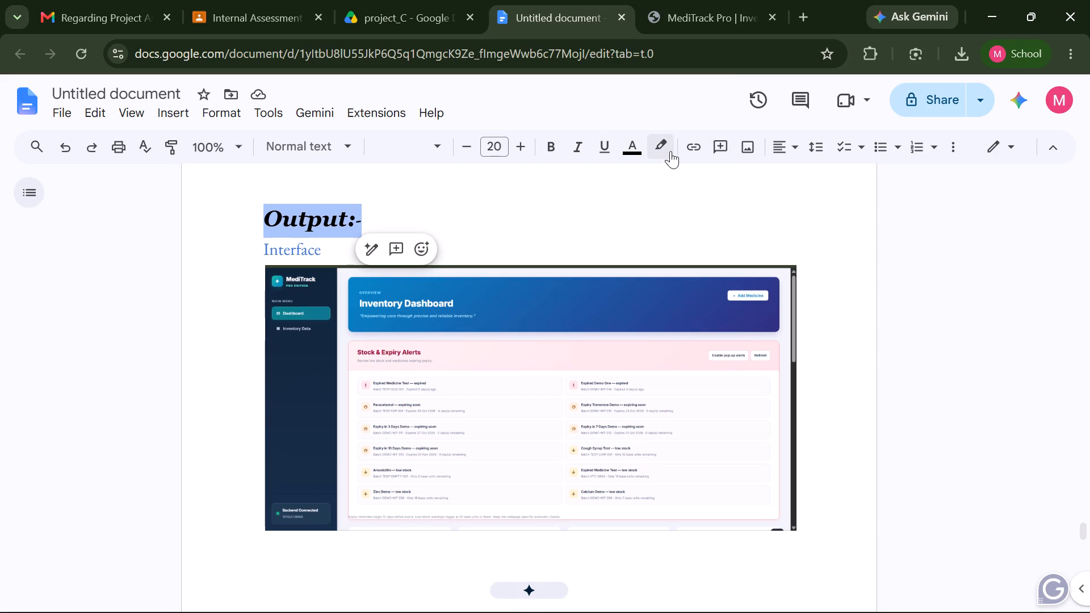
pyautogui.click(670, 151)
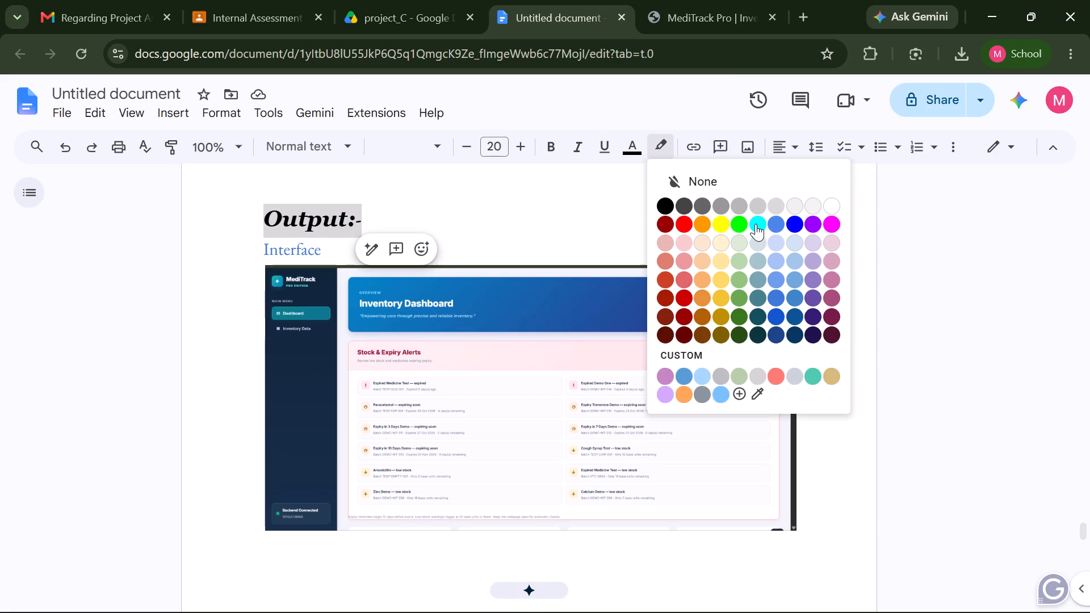
pyautogui.click(755, 224)
pyautogui.click(647, 212)
# Format the "Source Code:-" heading on the first page as bold italic EB Garamond at size 16.
pyautogui.scroll(2, 647, 212)
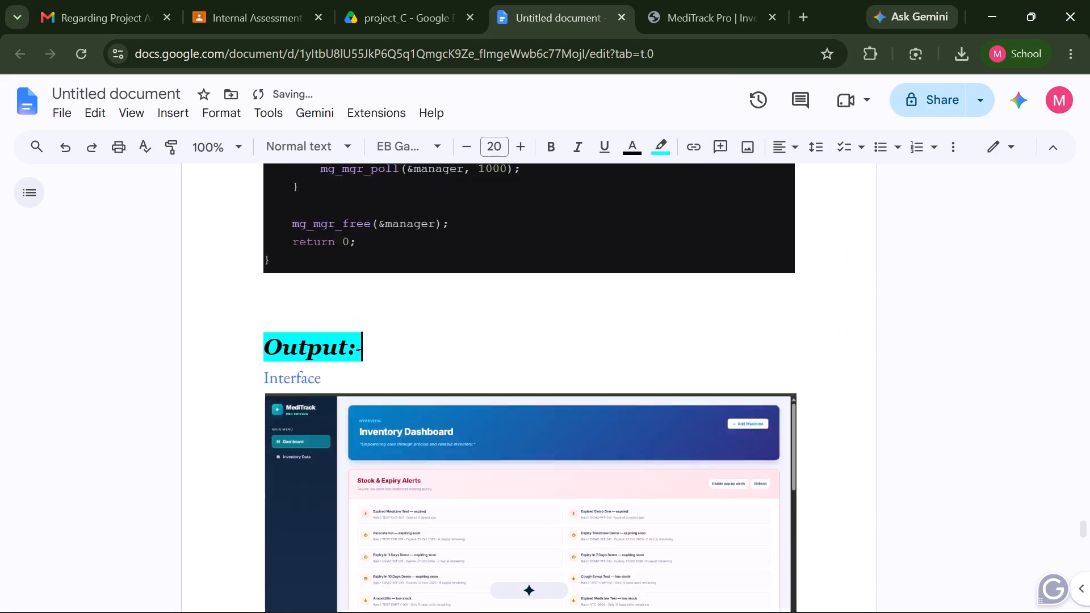
pyautogui.scroll(16, 647, 212)
pyautogui.scroll(15, 647, 212)
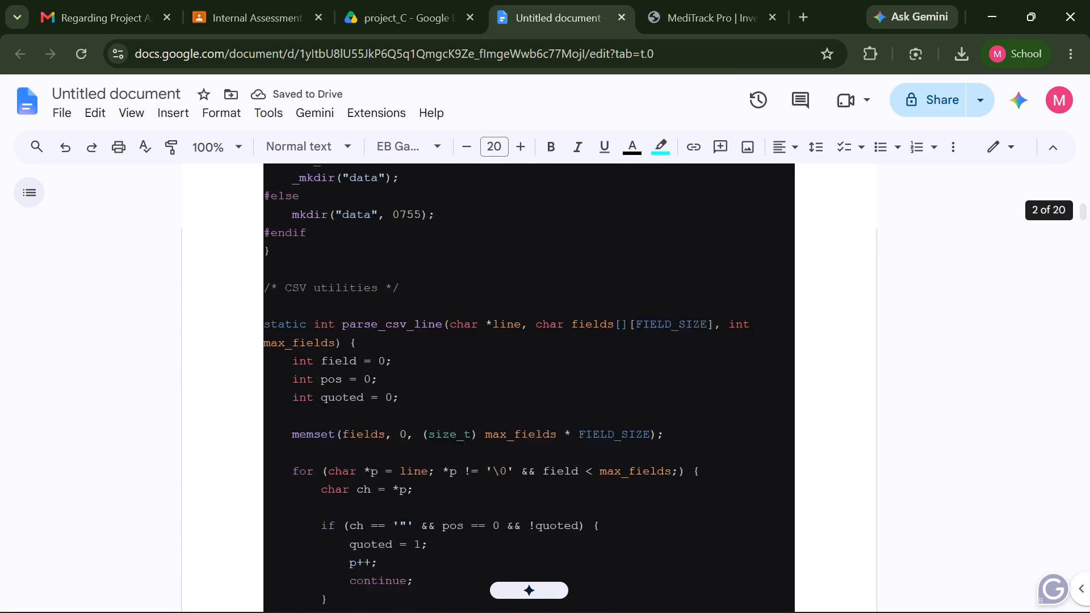
pyautogui.scroll(4, 647, 212)
pyautogui.moveTo(345, 317); pyautogui.dragTo(262, 317)
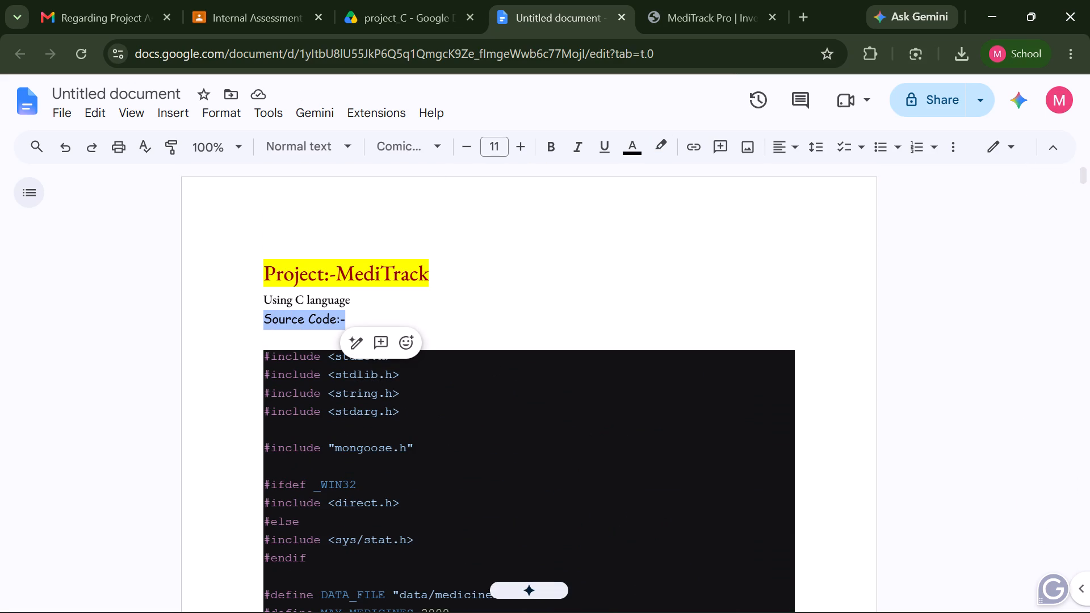
pyautogui.click(525, 146)
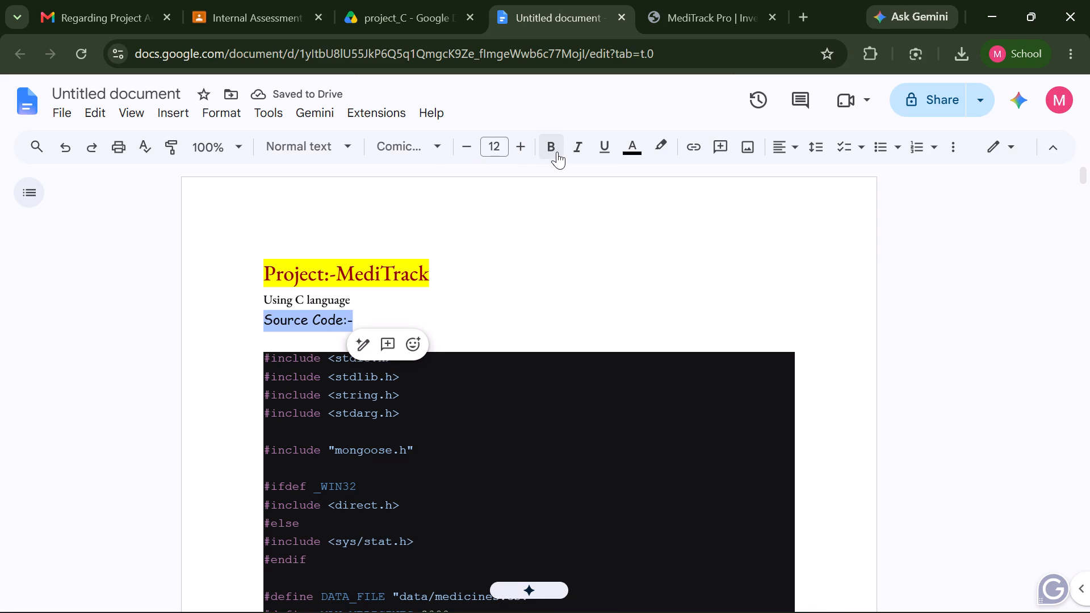
pyautogui.click(575, 152)
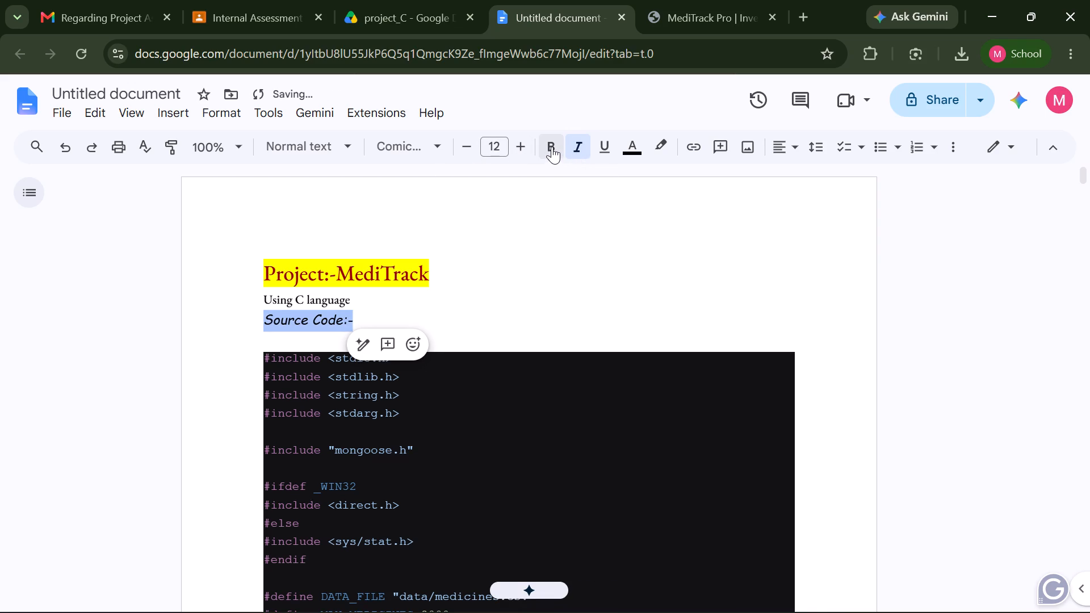
pyautogui.click(552, 146)
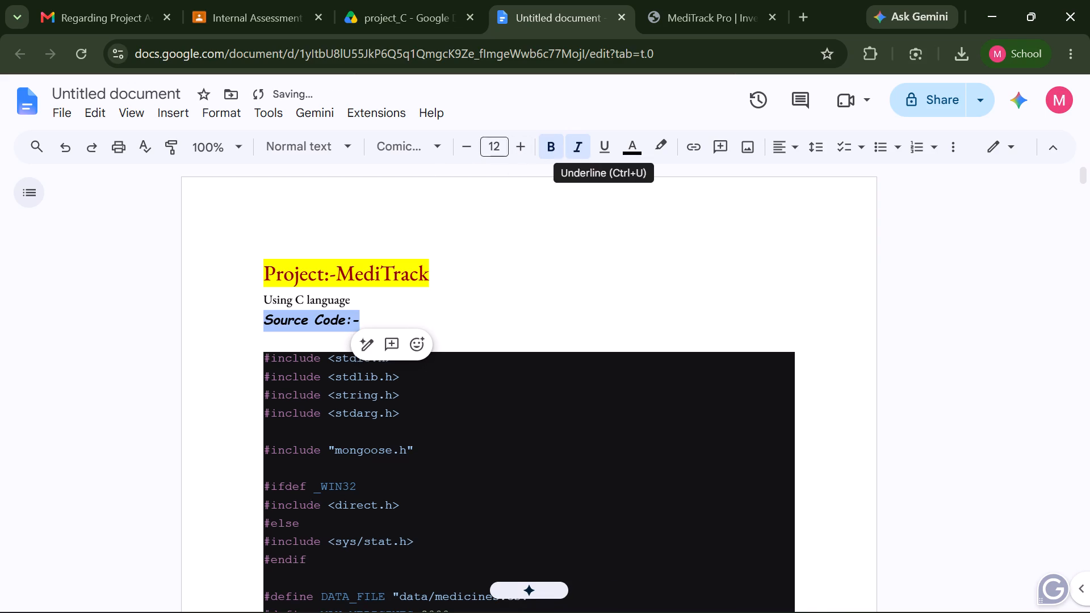
pyautogui.click(431, 137)
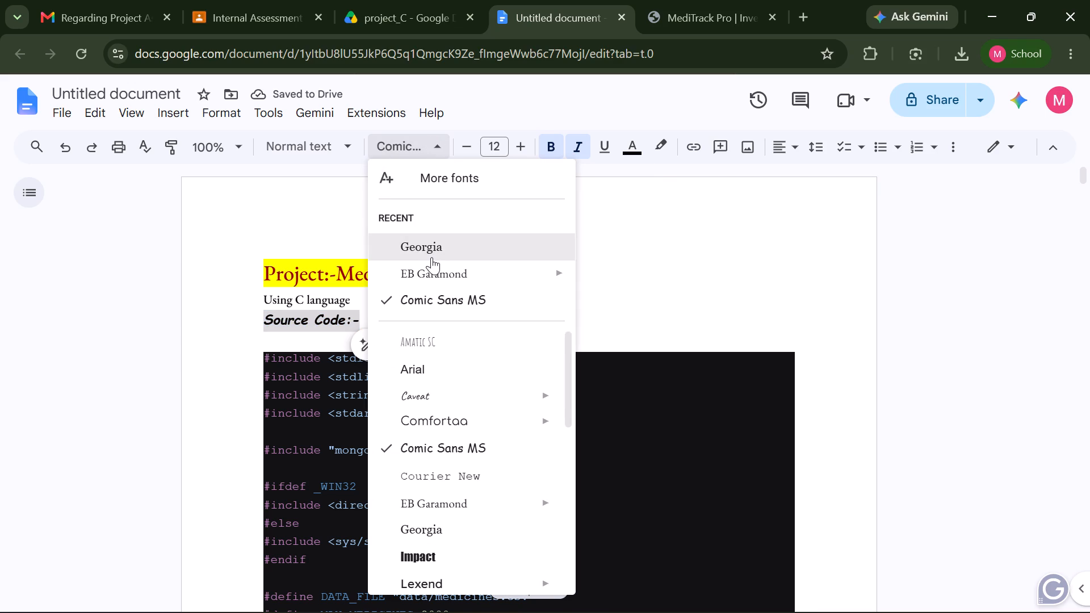
pyautogui.click(432, 272)
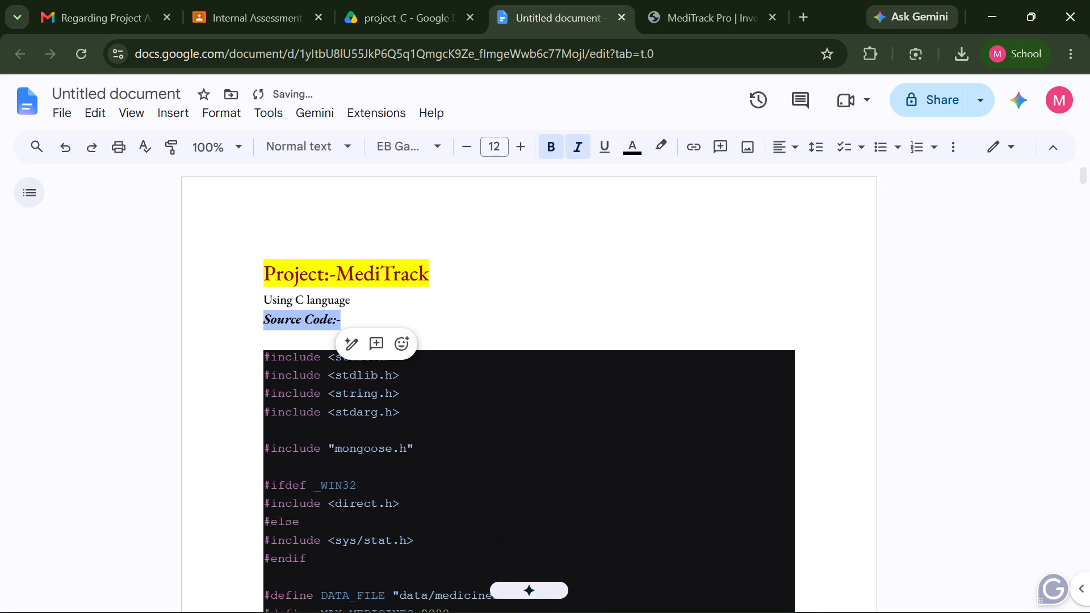
pyautogui.tripleClick(517, 152)
pyautogui.click(517, 152)
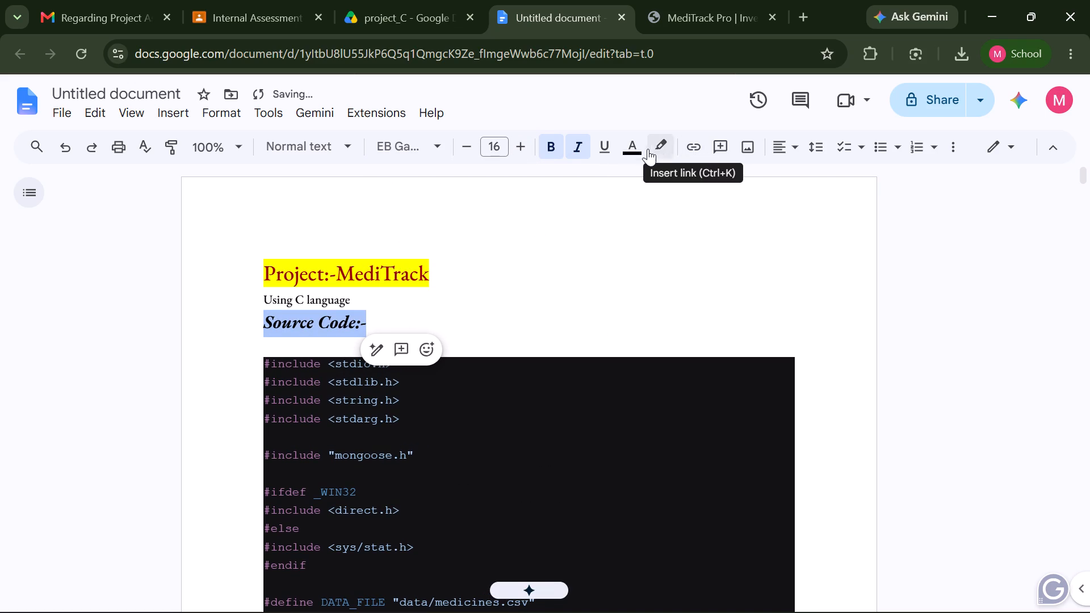
# Highlight the "Source Code:-" heading in light red.
pyautogui.click(669, 144)
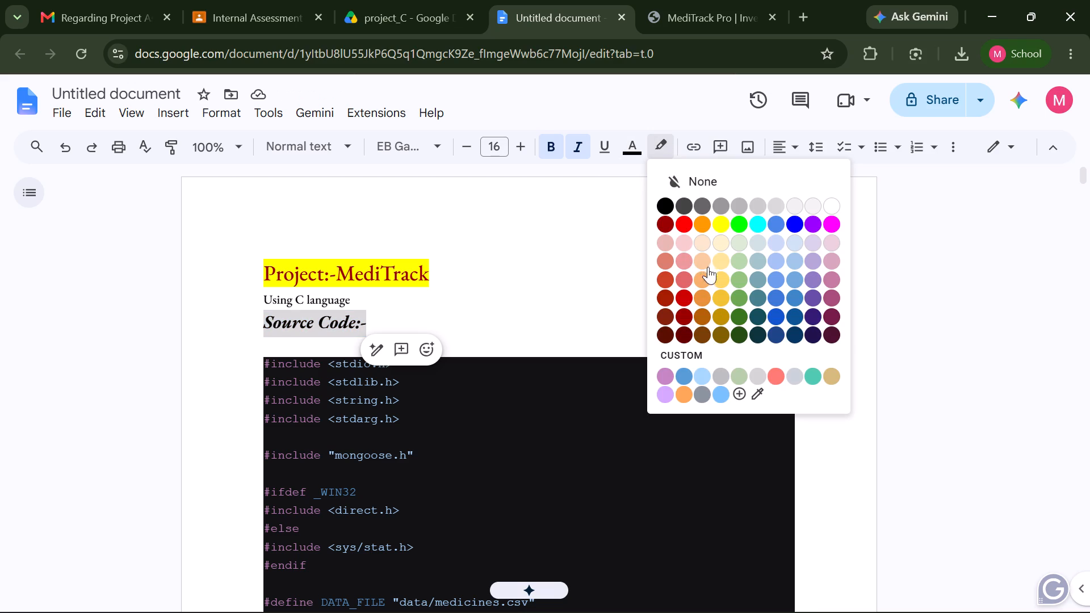
pyautogui.click(688, 259)
pyautogui.click(606, 320)
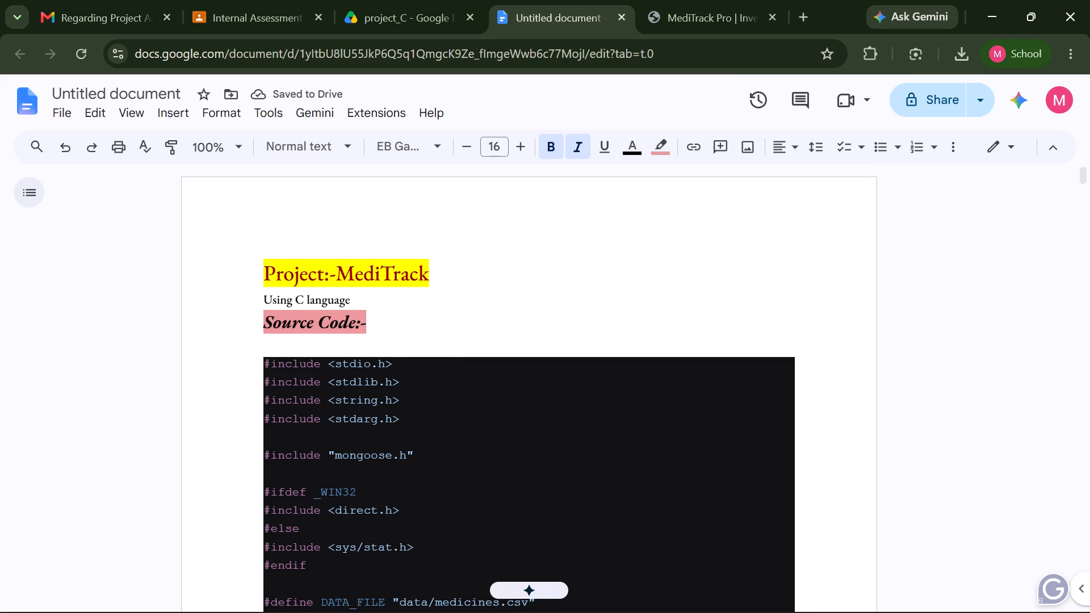
# Delete the "Using C language" line and its empty paragraph beneath the project title on the first page.
pyautogui.scroll(-2, 487, 329)
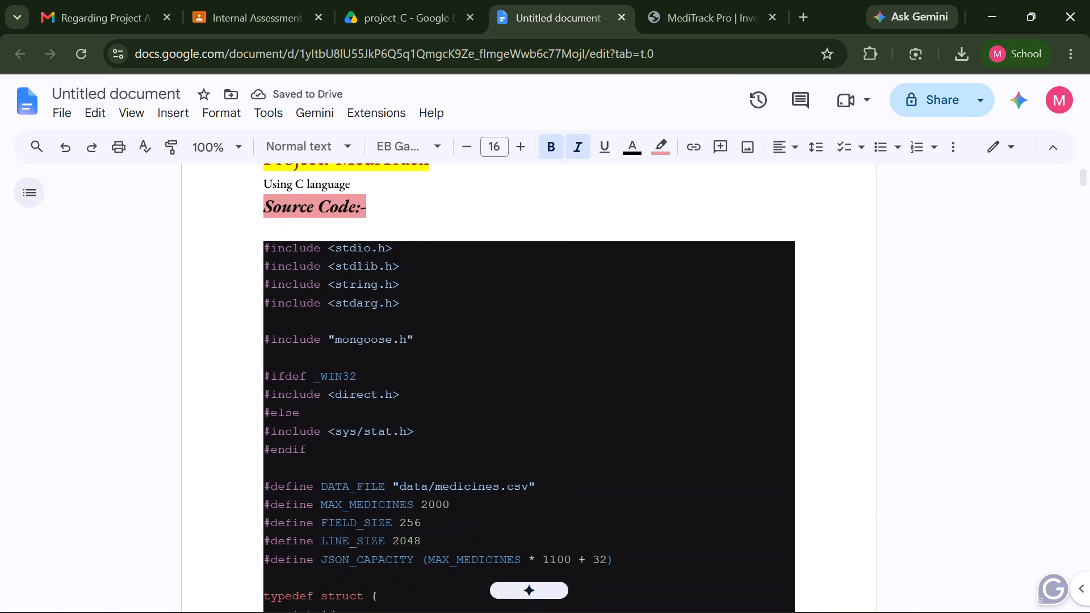
pyautogui.scroll(1, 487, 329)
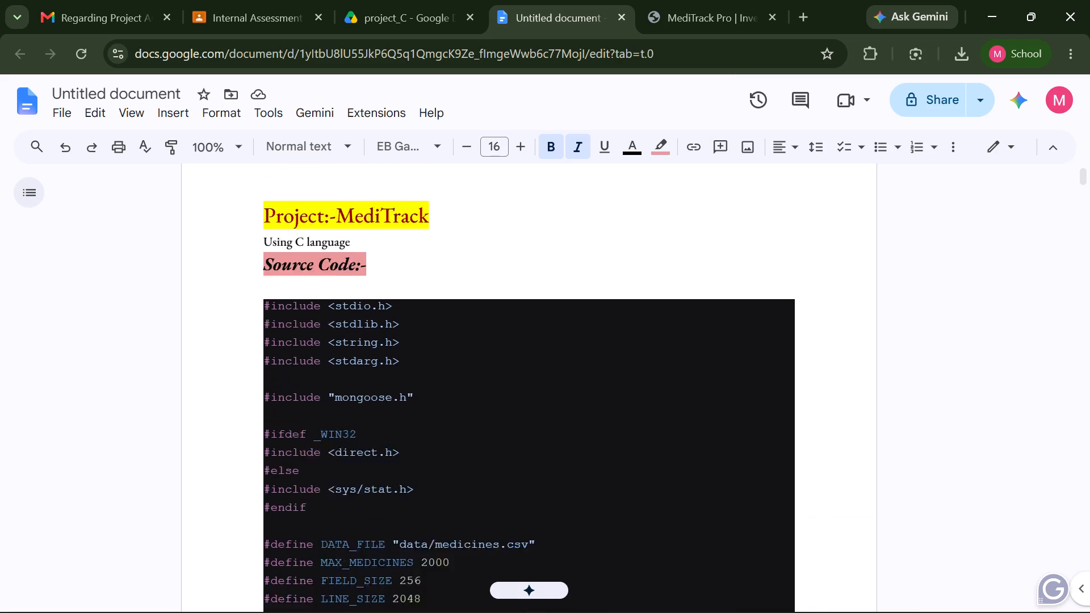
pyautogui.moveTo(359, 301); pyautogui.dragTo(269, 296)
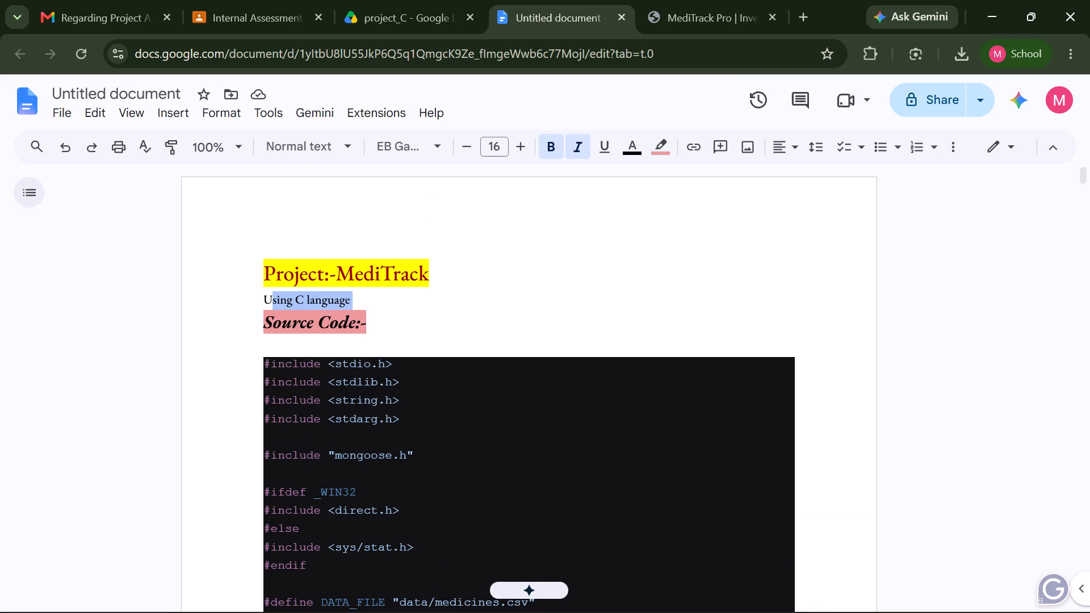
pyautogui.moveTo(269, 296); pyautogui.dragTo(262, 296)
pyautogui.press('BackSpace')
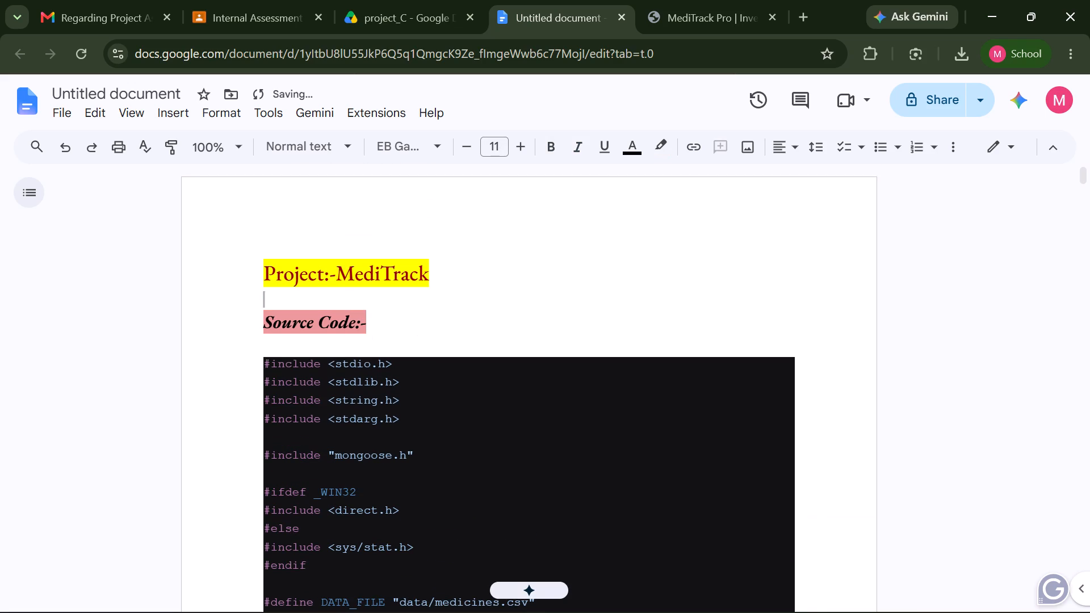
pyautogui.press('BackSpace')
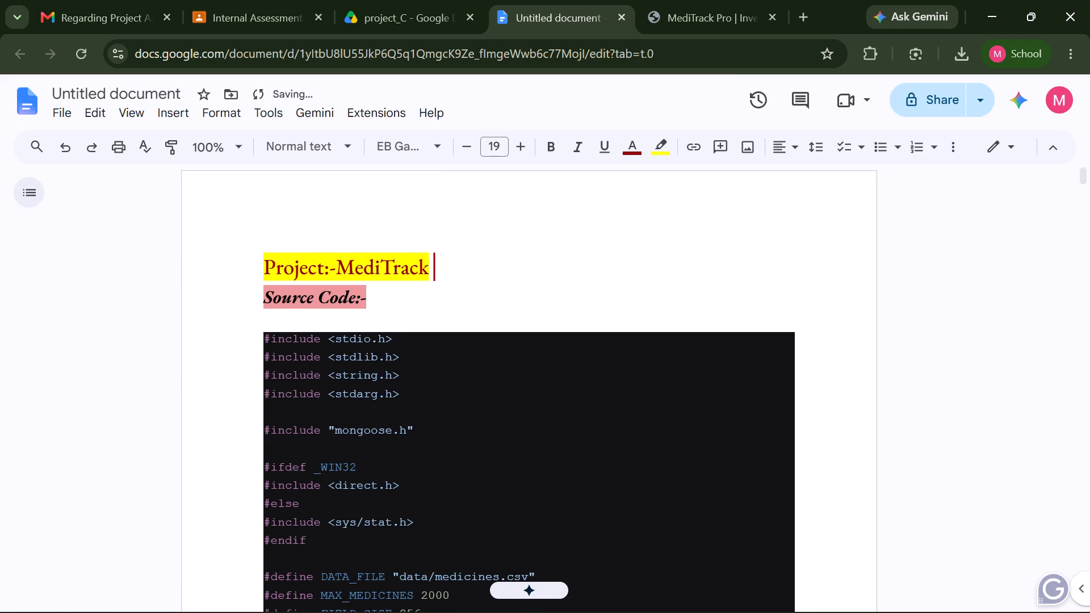
# Underline the "Interface" caption below the "Output:-" heading.
pyautogui.scroll(-5, 479, 325)
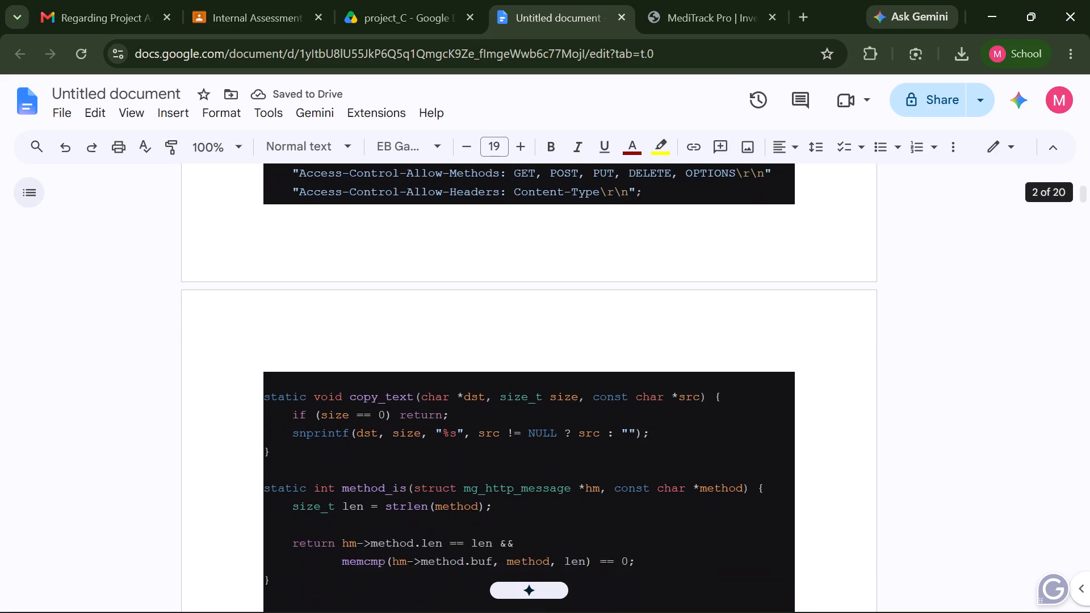
pyautogui.scroll(-9, 479, 325)
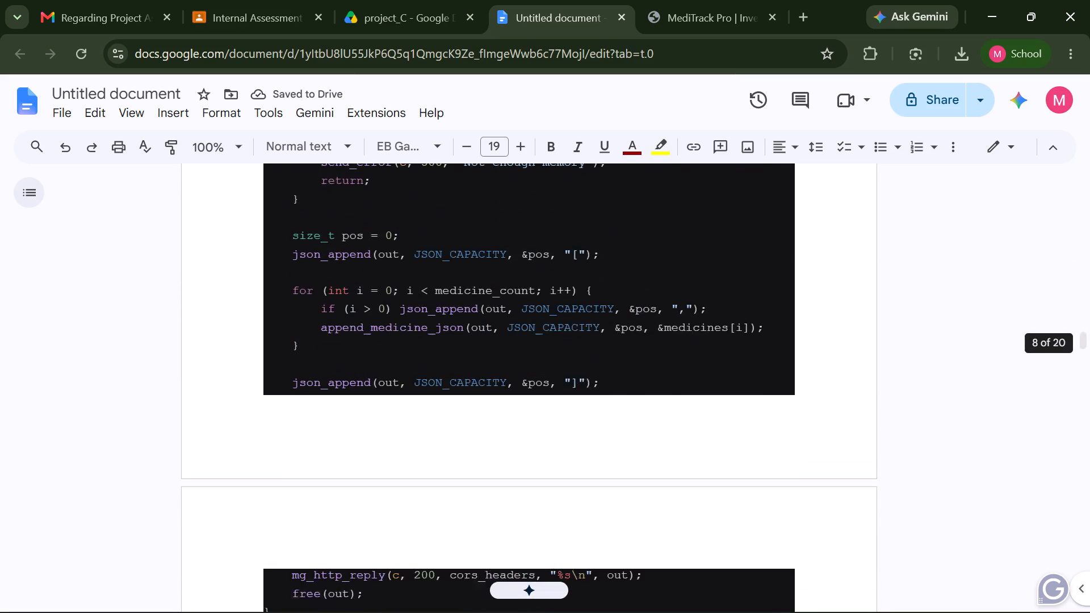
pyautogui.scroll(-6, 479, 325)
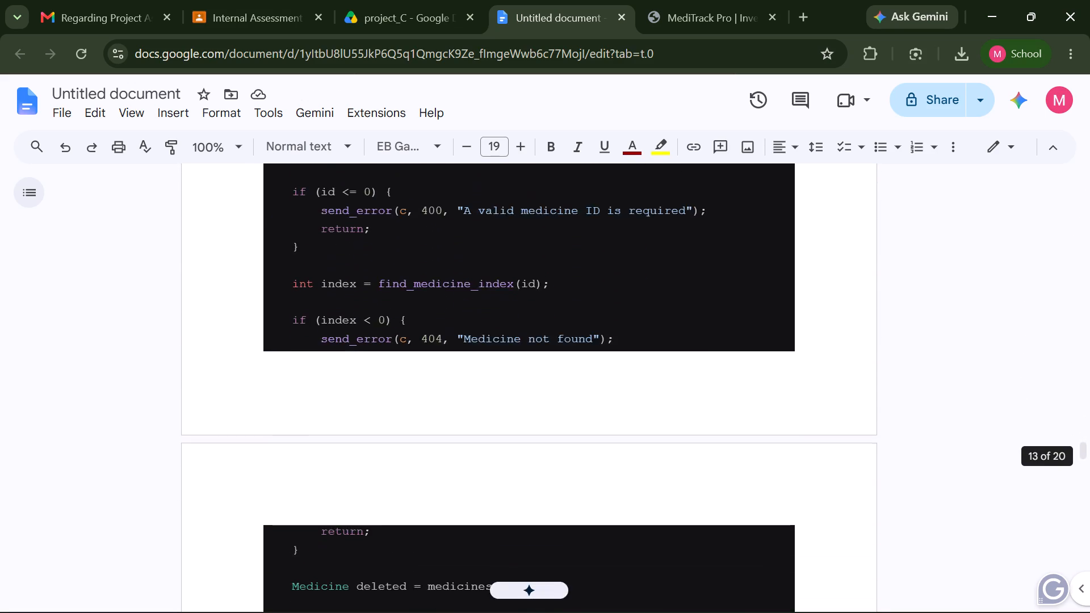
pyautogui.scroll(-8, 479, 325)
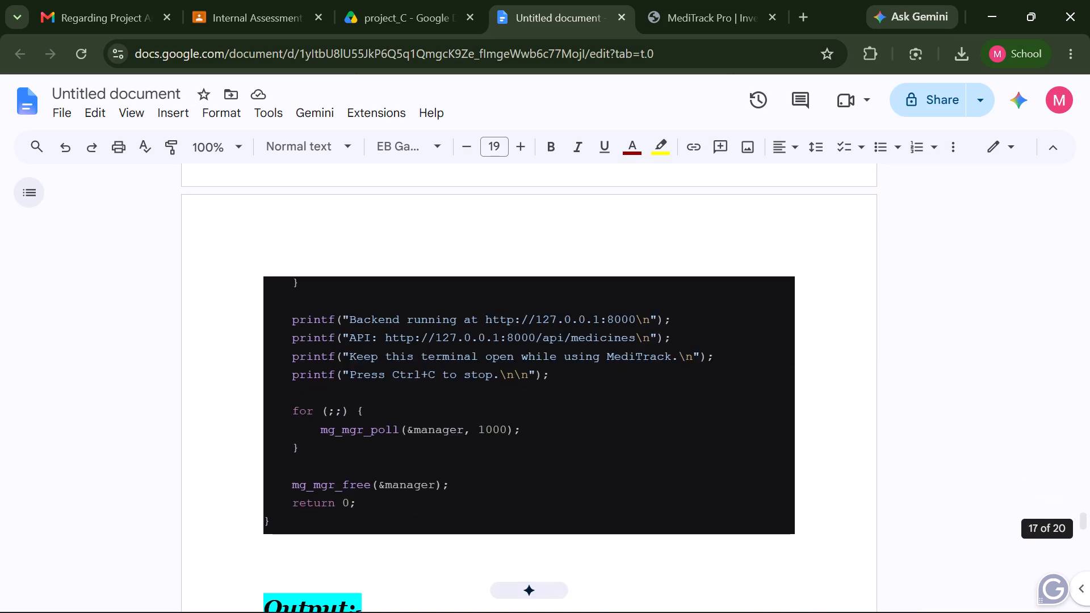
pyautogui.scroll(-1, 479, 325)
pyautogui.scroll(5, 479, 325)
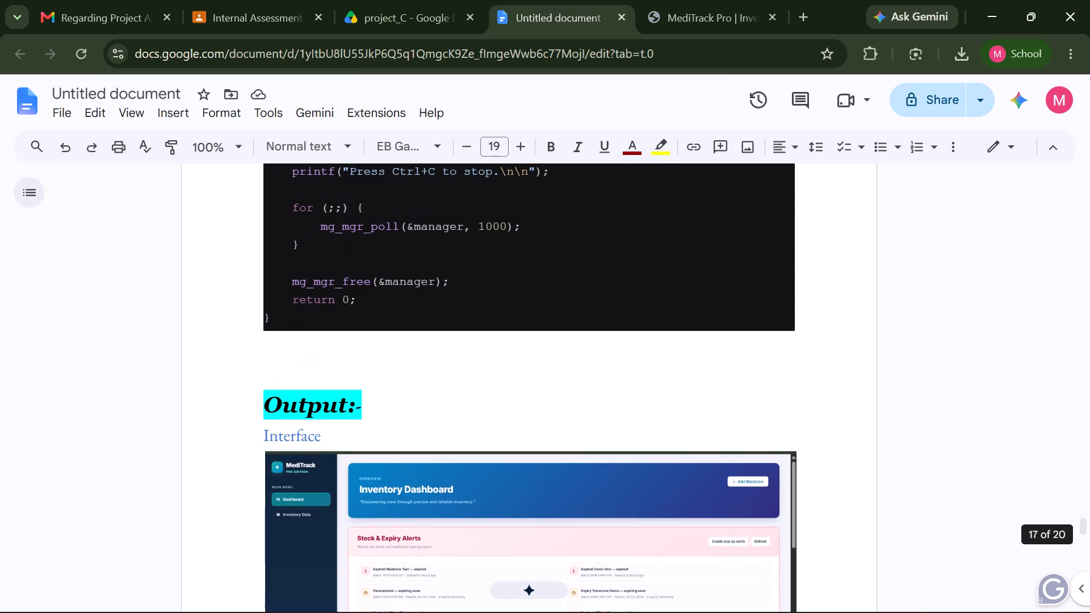
pyautogui.scroll(-1, 418, 399)
pyautogui.moveTo(344, 386); pyautogui.dragTo(253, 383)
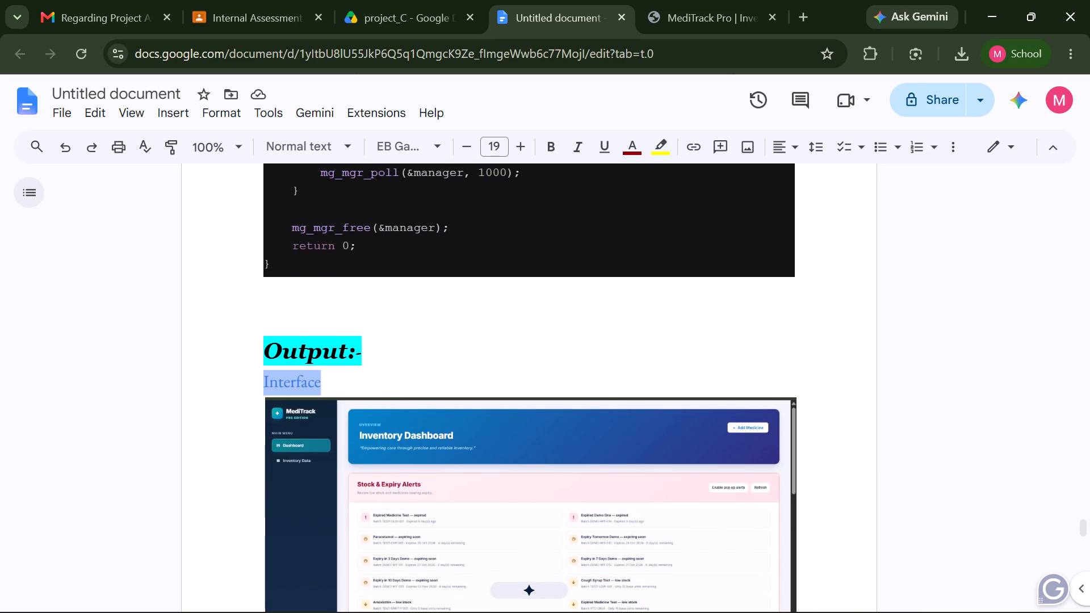
pyautogui.moveTo(253, 383); pyautogui.dragTo(252, 383)
pyautogui.click(599, 149)
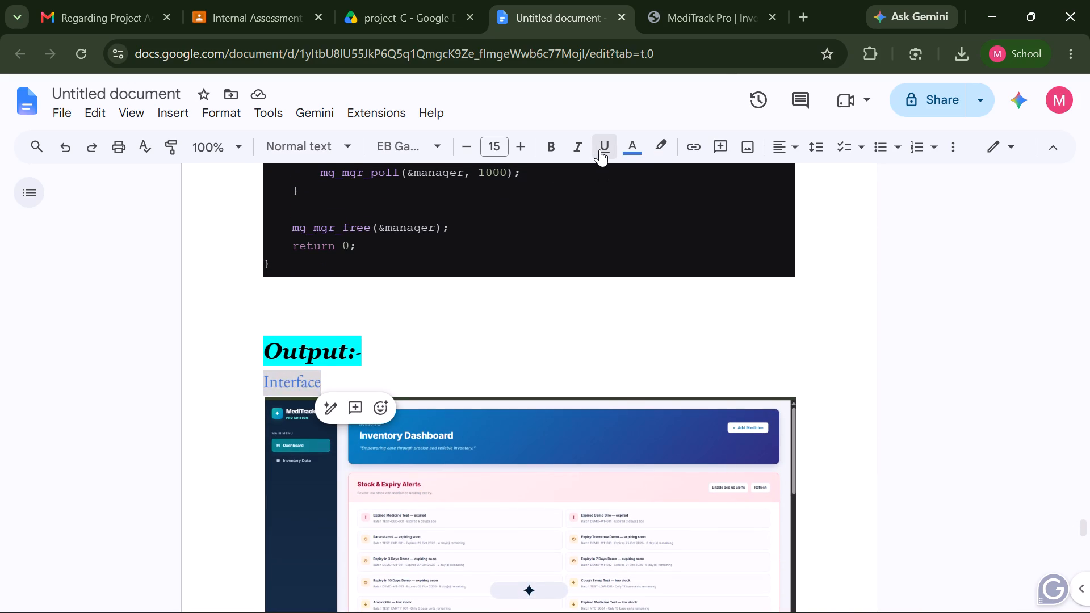
pyautogui.click(514, 355)
pyautogui.scroll(-1, 514, 355)
pyautogui.scroll(1, 514, 355)
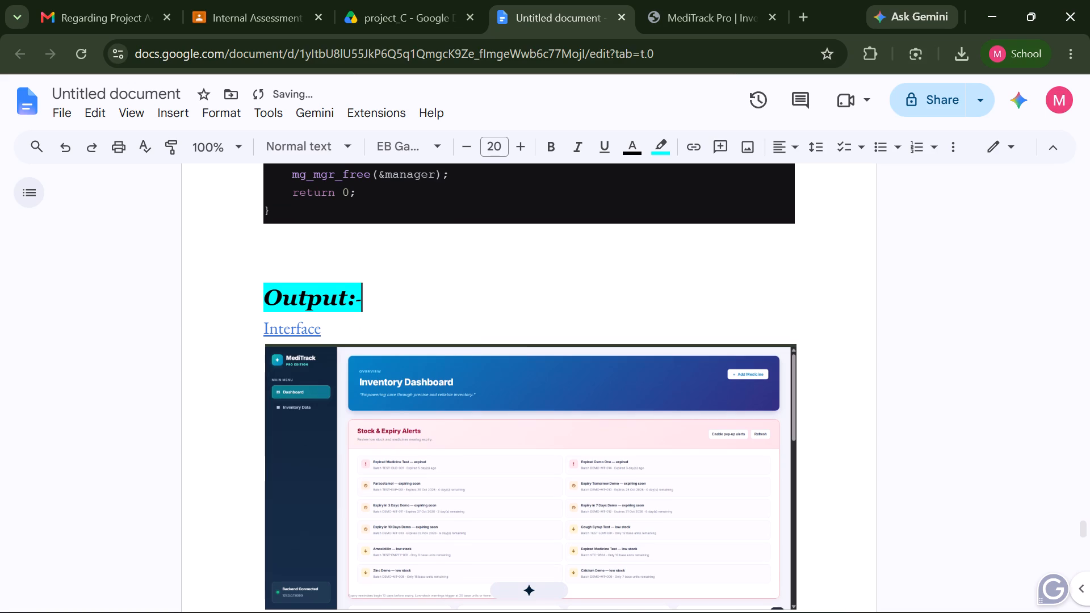
# Change the "Interface" caption's text color to dark blue.
pyautogui.moveTo(329, 330); pyautogui.dragTo(256, 333)
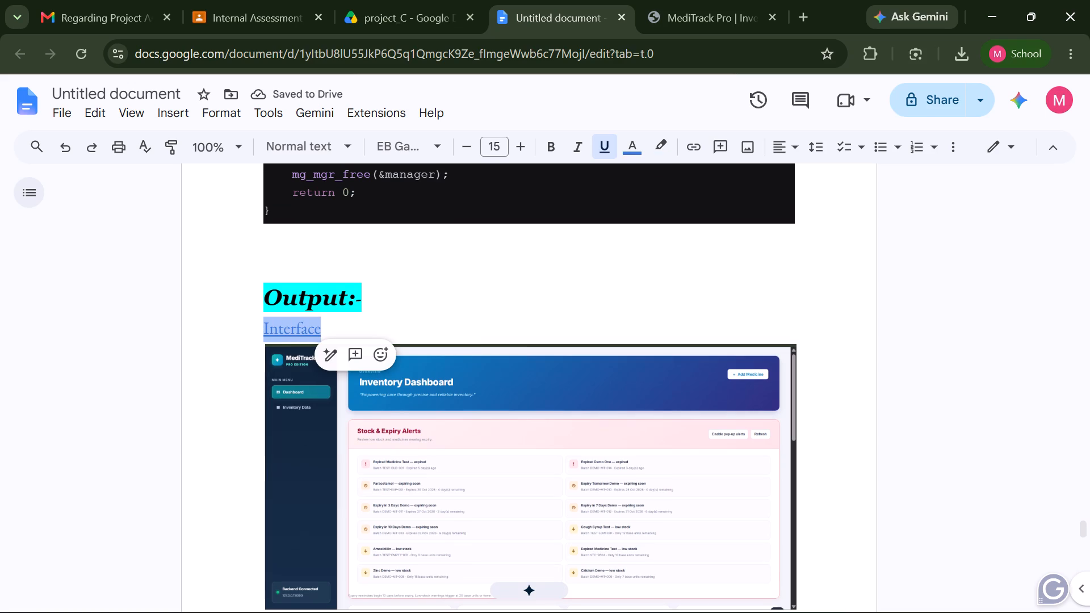
pyautogui.click(638, 144)
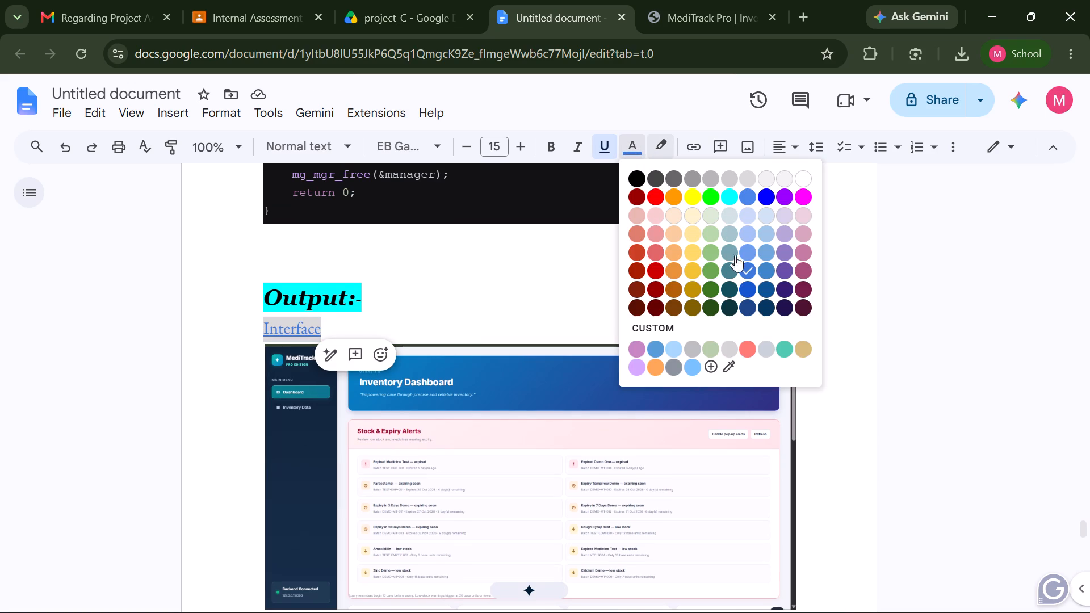
pyautogui.click(749, 304)
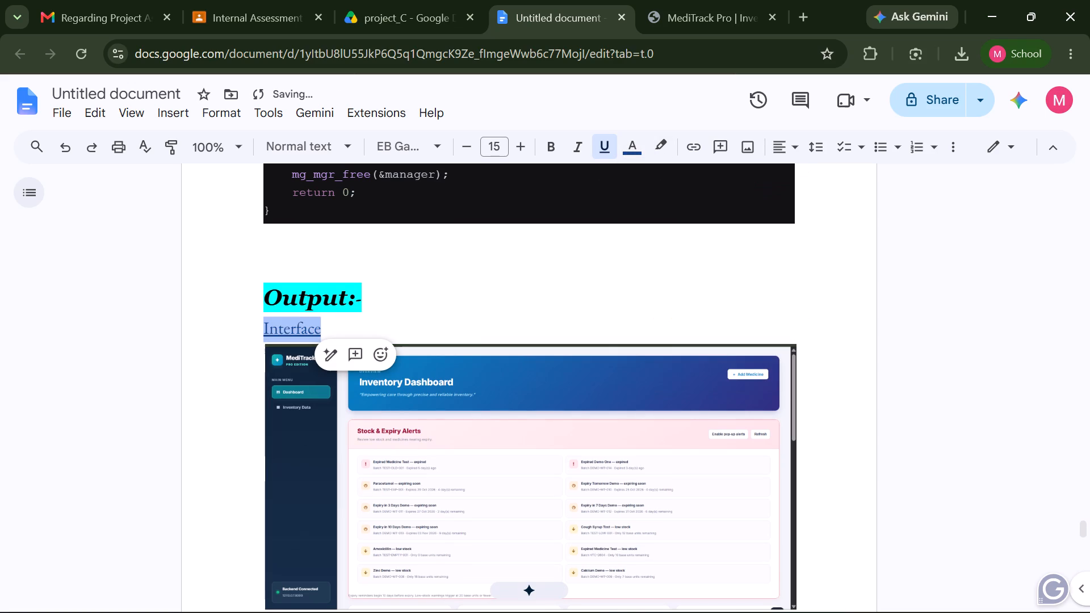
pyautogui.click(653, 302)
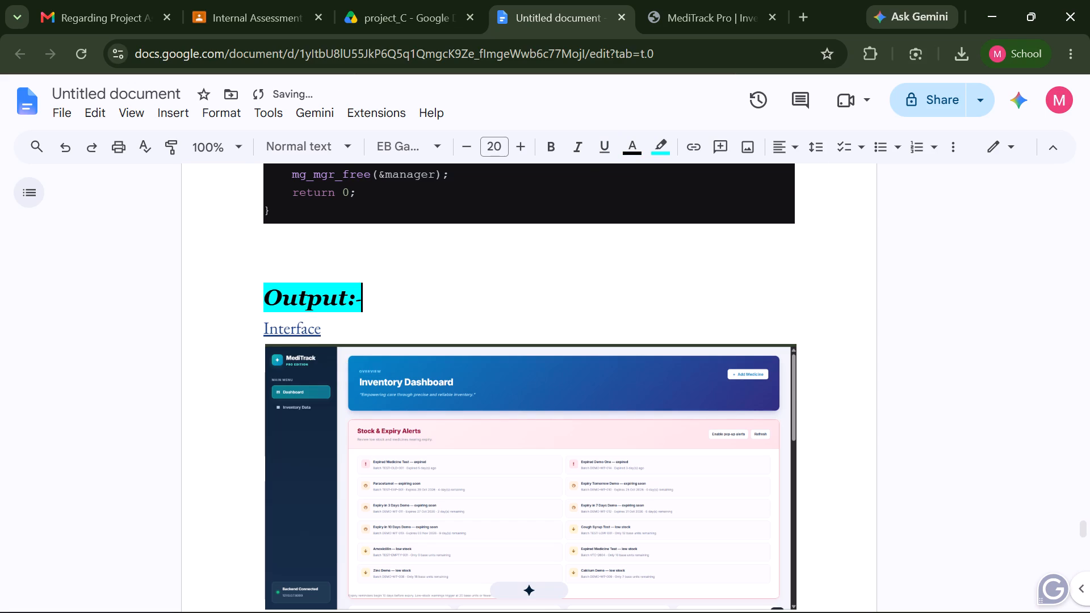
pyautogui.doubleClick(315, 330)
pyautogui.click(331, 331)
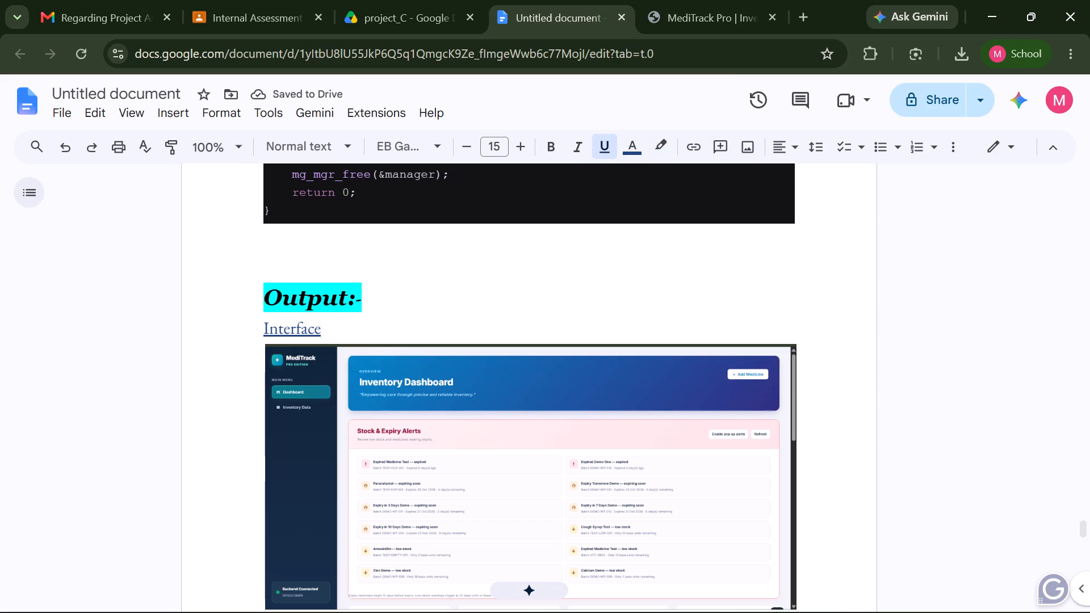
# Set the "Adding Medicine:" caption's text color to dark blue and underline it.
pyautogui.scroll(-3, 491, 284)
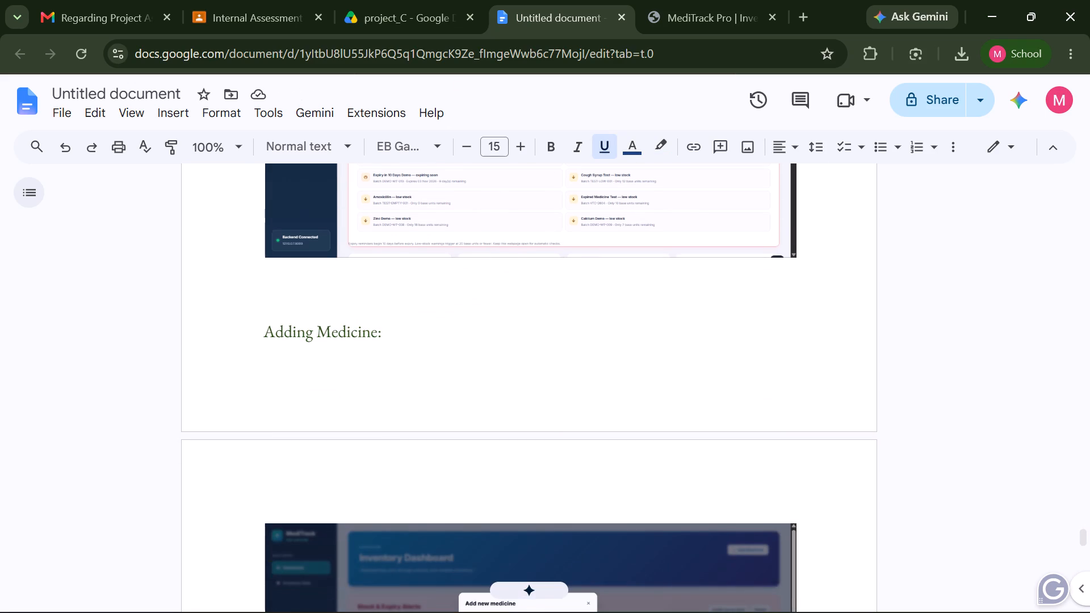
pyautogui.moveTo(412, 329); pyautogui.dragTo(259, 329)
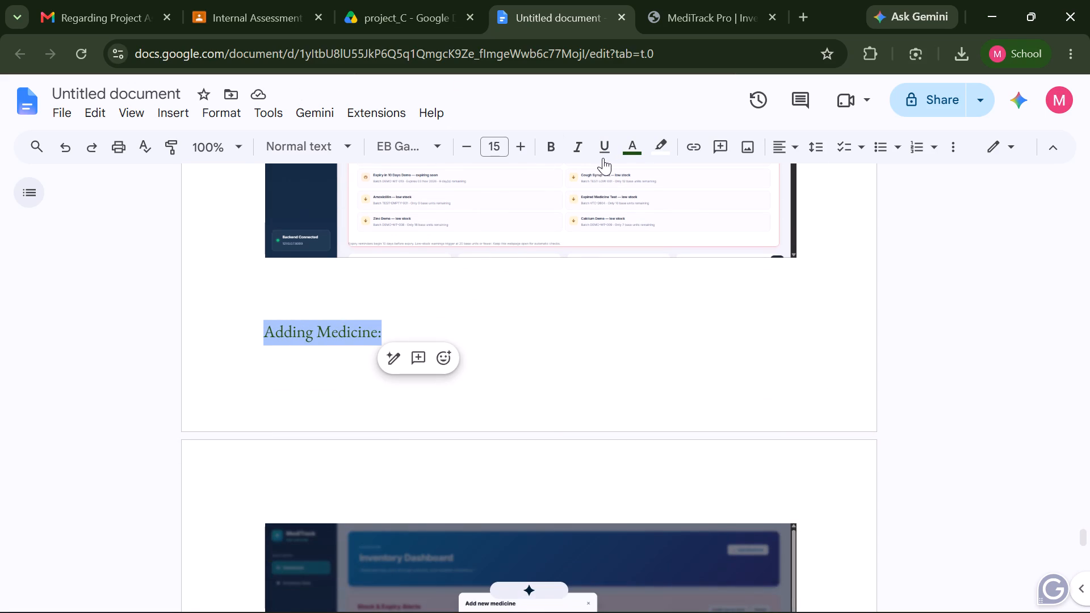
pyautogui.click(627, 148)
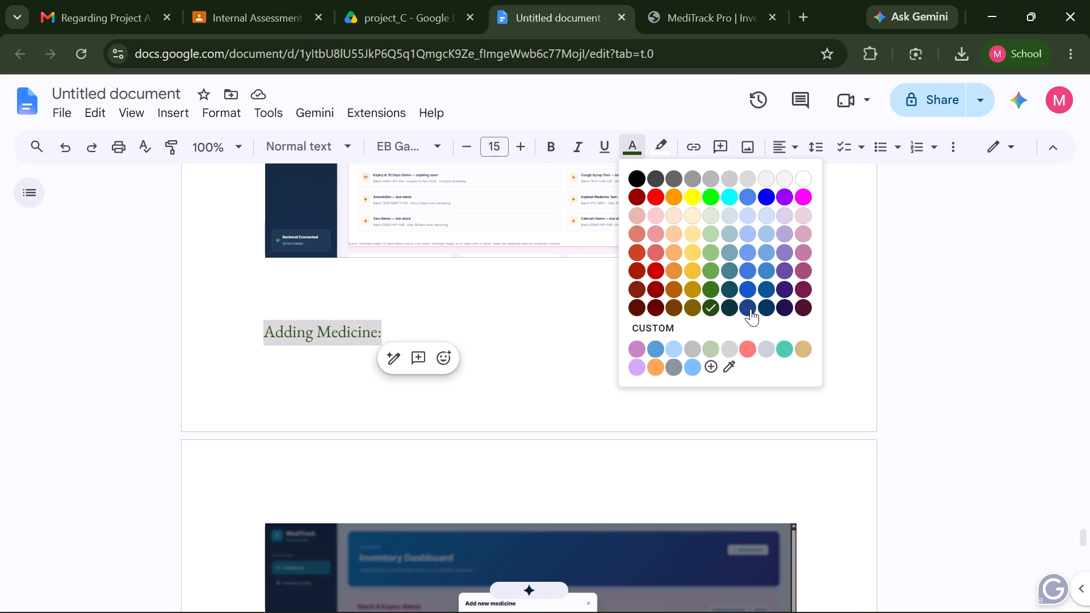
pyautogui.click(751, 309)
pyautogui.click(603, 138)
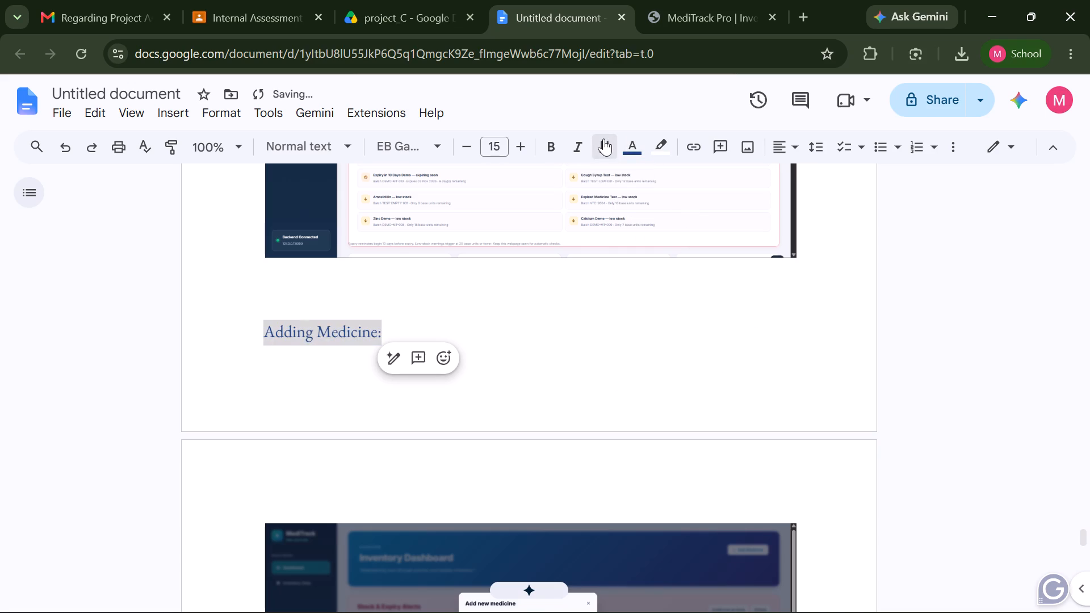
pyautogui.click(523, 303)
# Underline the "Medicine Database:" caption and set its text color to dark blue.
pyautogui.scroll(-4, 438, 440)
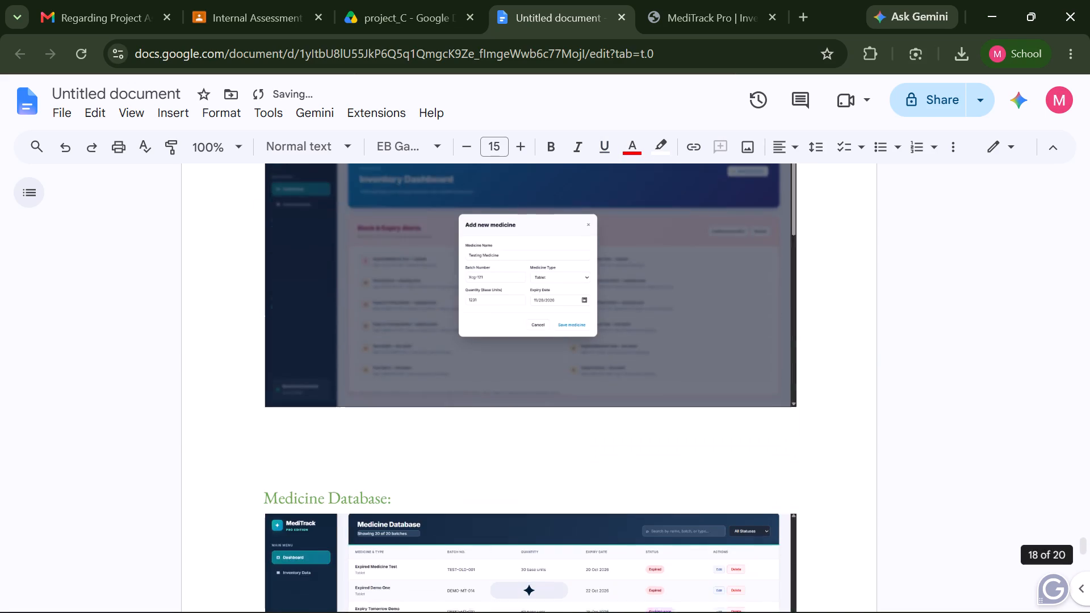
pyautogui.scroll(-1, 438, 440)
pyautogui.moveTo(399, 338); pyautogui.dragTo(350, 329)
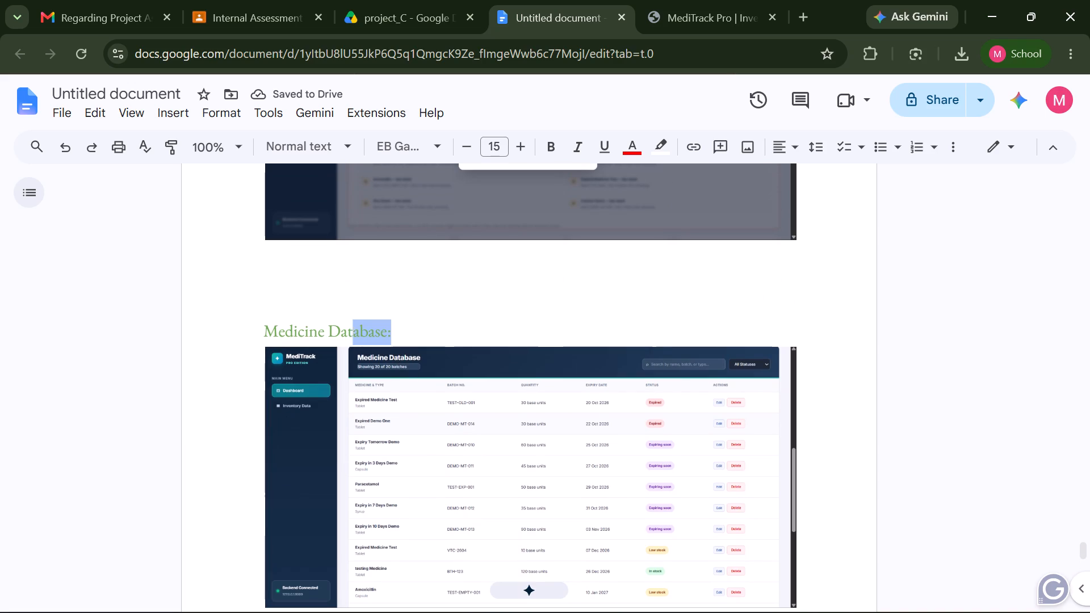
pyautogui.moveTo(350, 329); pyautogui.dragTo(270, 322)
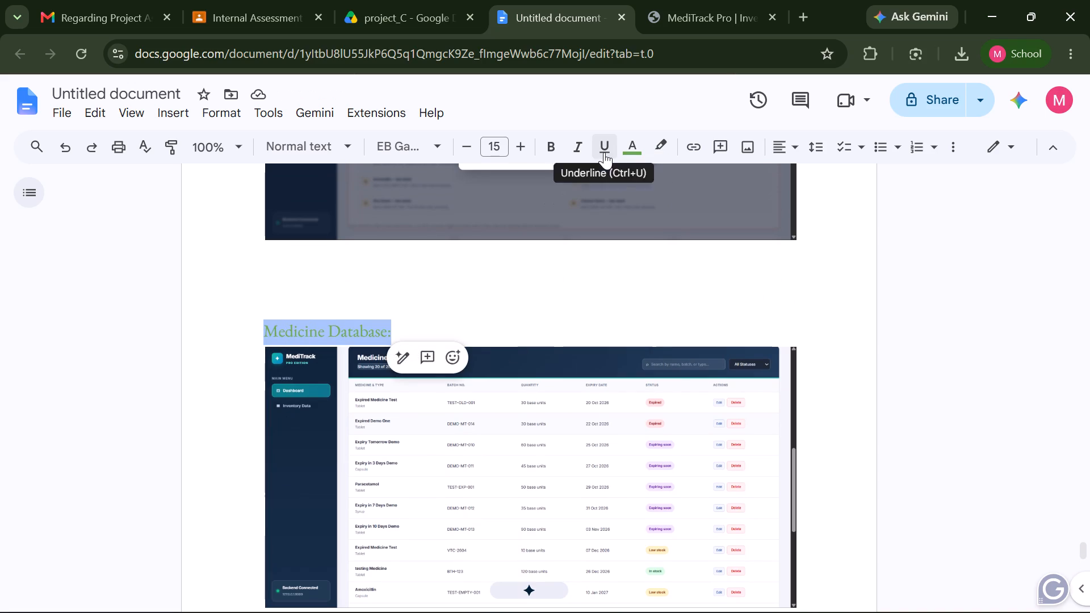
pyautogui.click(604, 152)
pyautogui.click(630, 148)
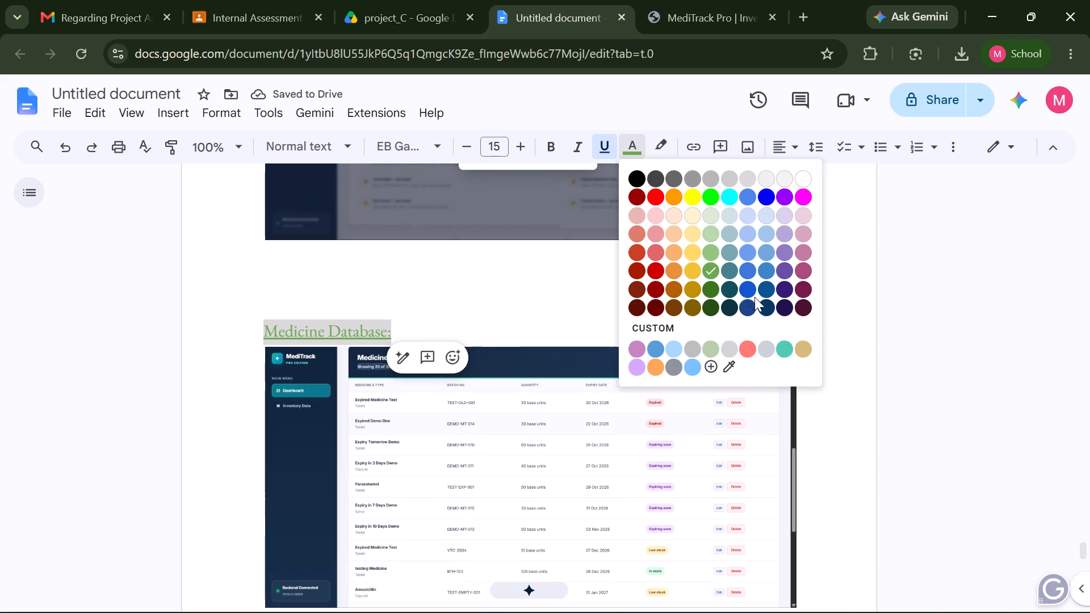
pyautogui.click(765, 284)
pyautogui.click(684, 303)
# Underline the "Deleting Medicine in Inventory:-" caption and set its text color to dark blue.
pyautogui.scroll(-4, 684, 303)
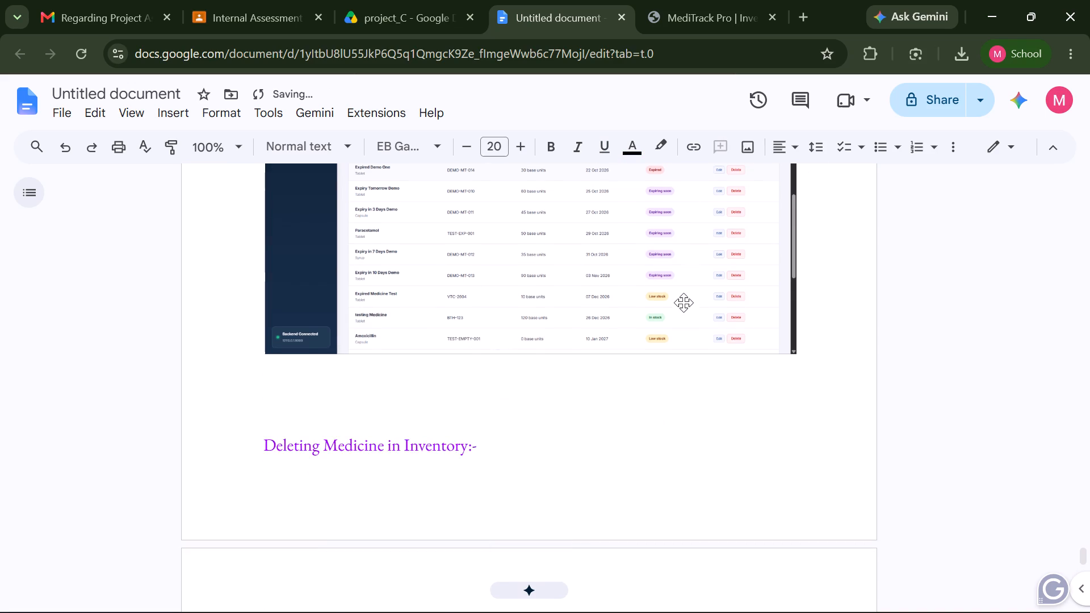
pyautogui.scroll(-1, 684, 303)
pyautogui.moveTo(508, 279); pyautogui.dragTo(266, 283)
pyautogui.click(606, 152)
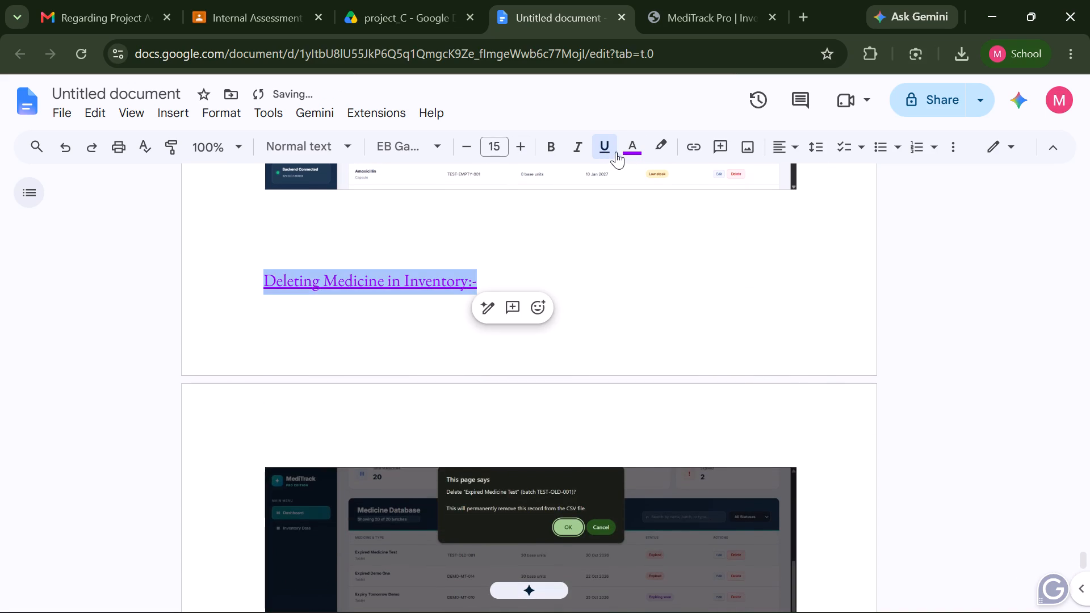
pyautogui.click(628, 148)
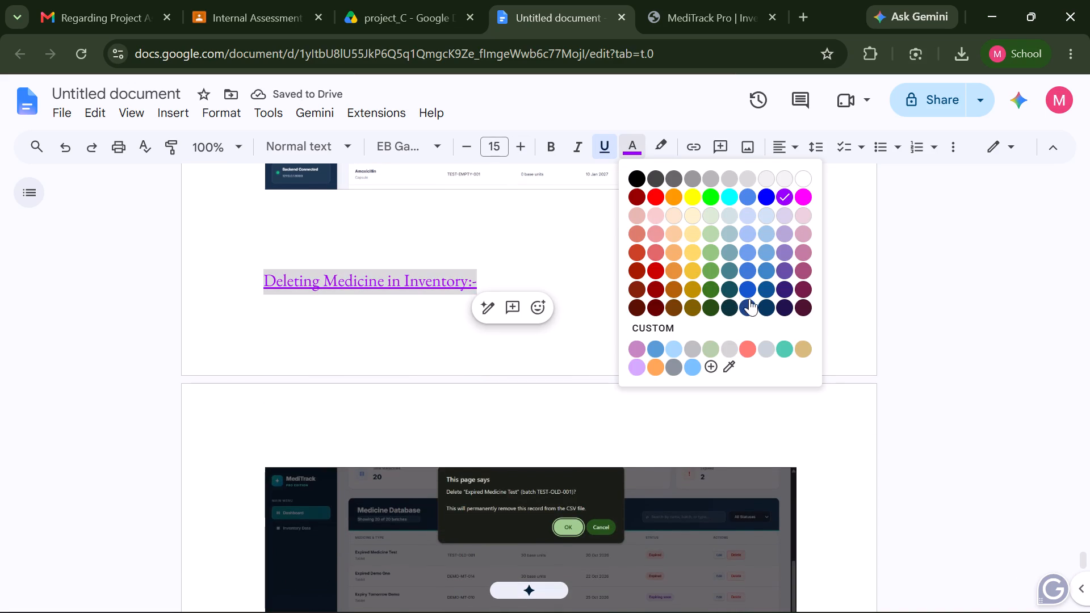
pyautogui.click(751, 304)
pyautogui.click(704, 314)
pyautogui.scroll(-2, 704, 314)
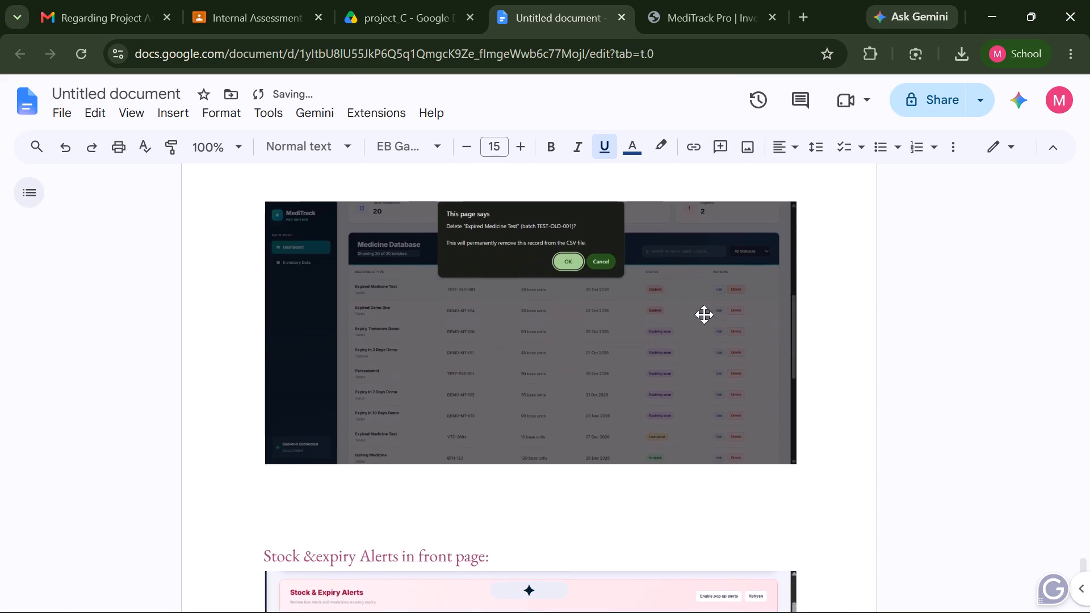
pyautogui.scroll(-1, 704, 314)
pyautogui.tripleClick(510, 381)
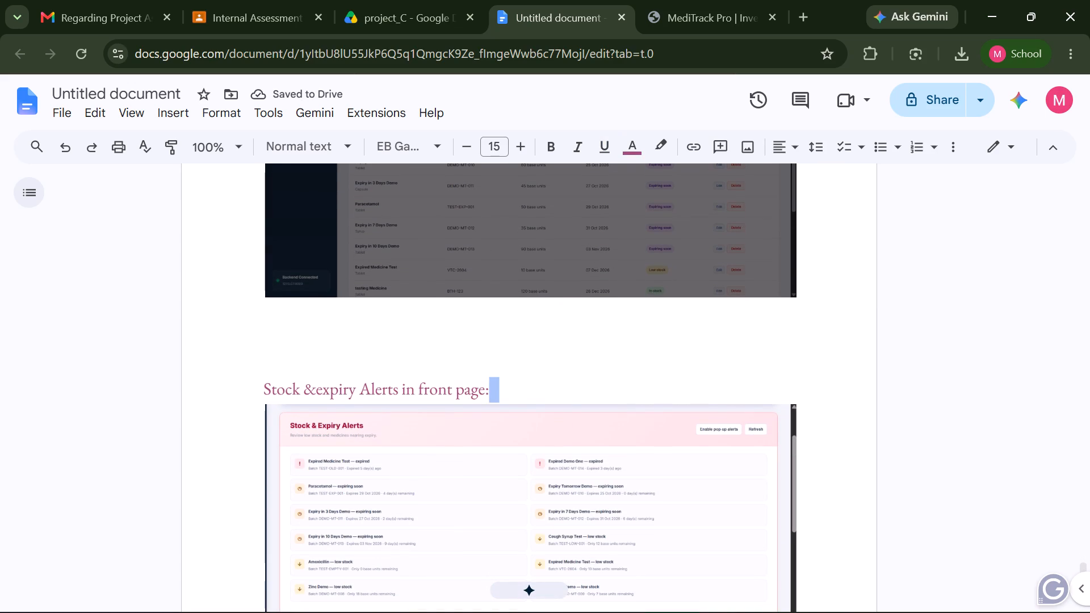
pyautogui.click(612, 143)
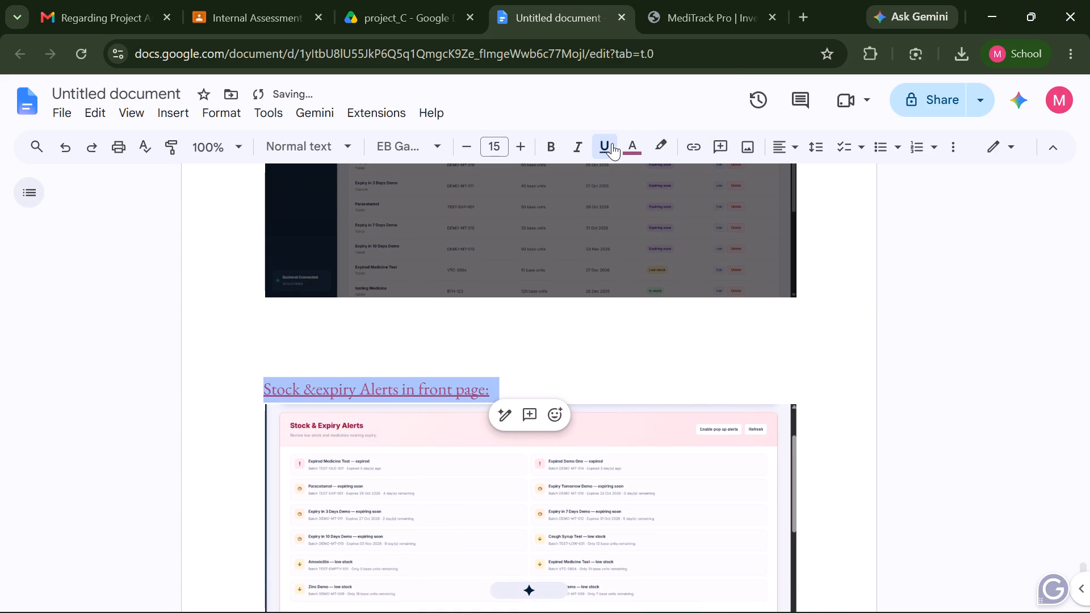
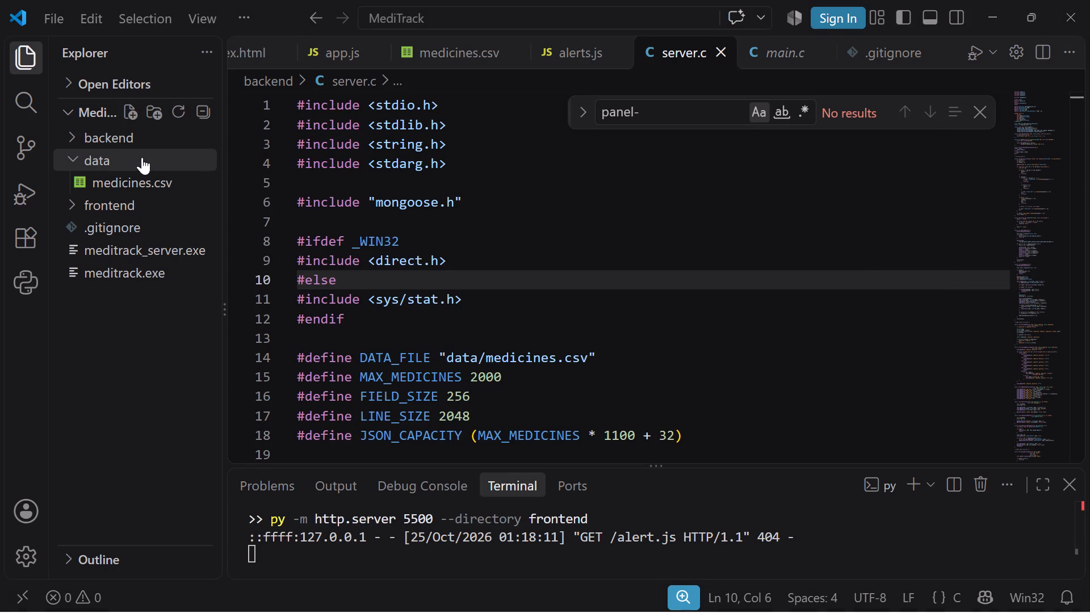
# In VS Code, show the MediTrack project with its backend, data and frontend folders expanded, the find bar closed and the interface zoomed out.
pyautogui.click(142, 157)
pyautogui.click(142, 157)
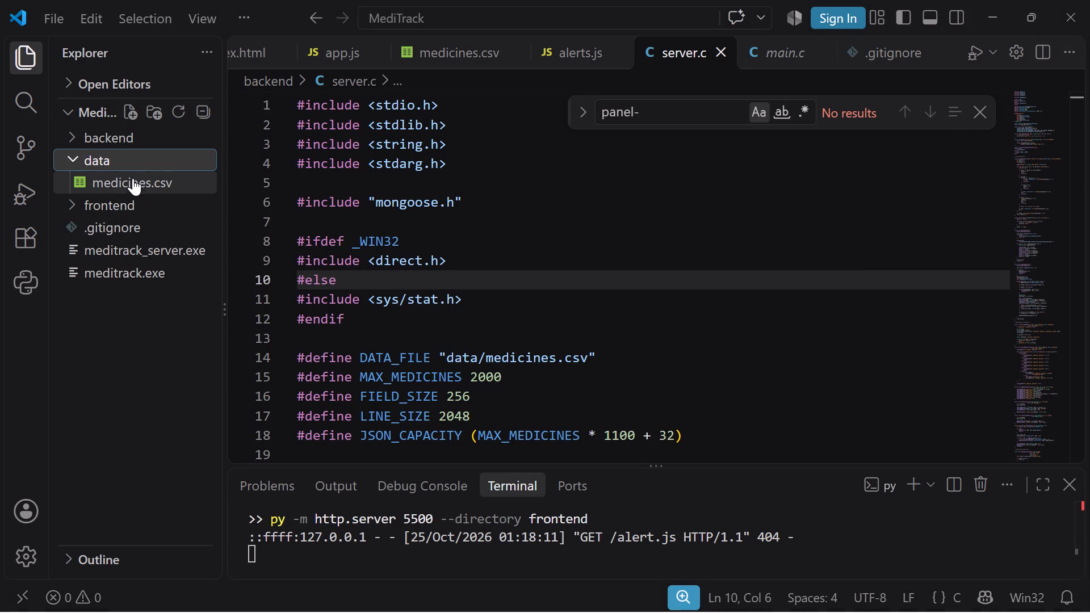
pyautogui.click(123, 133)
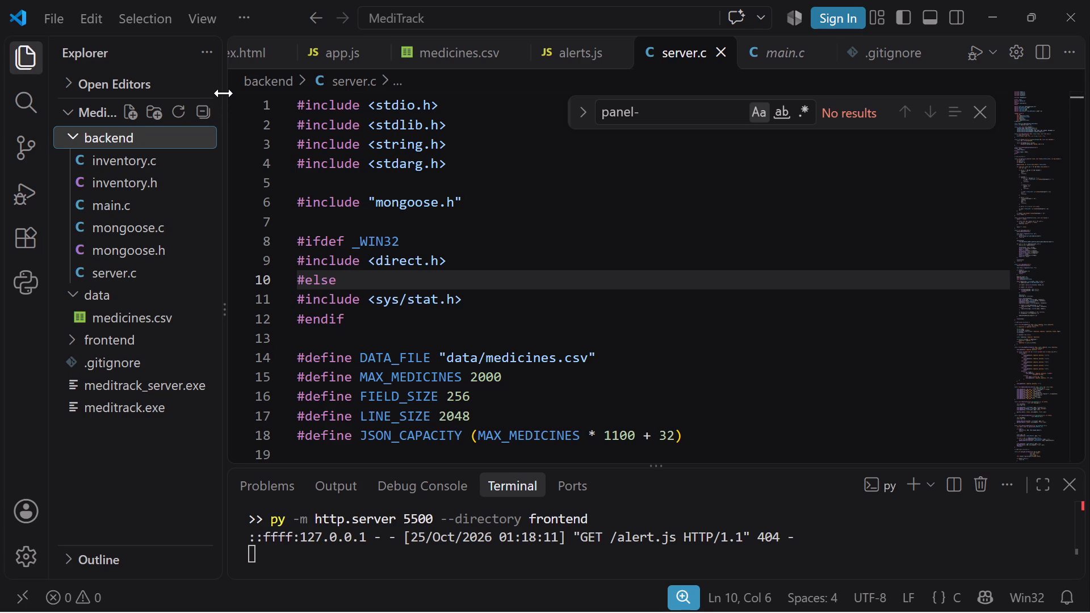
pyautogui.moveTo(224, 93); pyautogui.dragTo(302, 32)
pyautogui.scroll(-1, 510, 245)
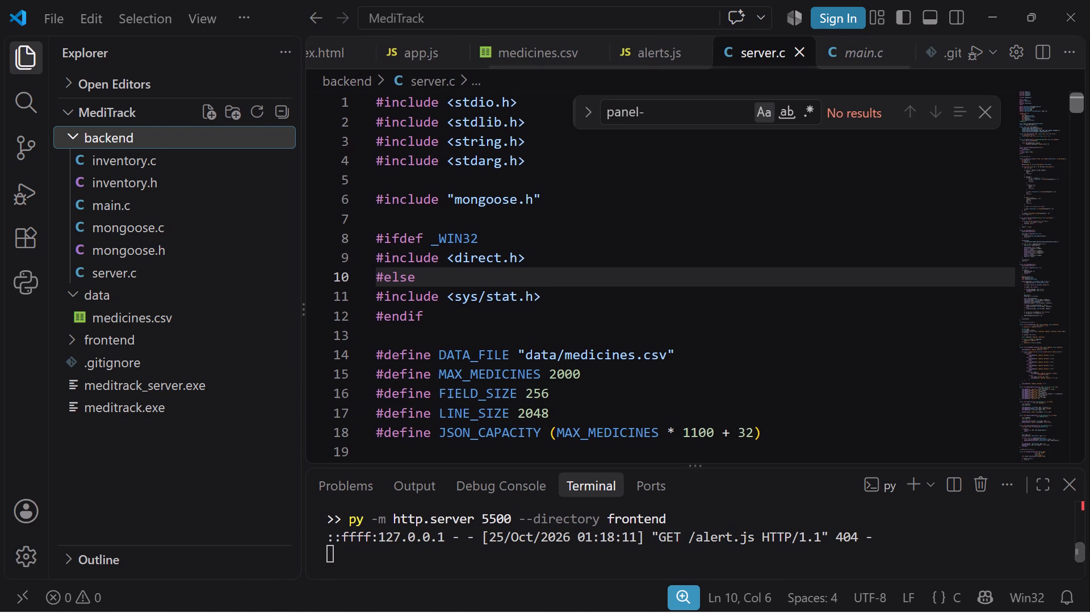
pyautogui.scroll(-1, 510, 245)
pyautogui.click(992, 115)
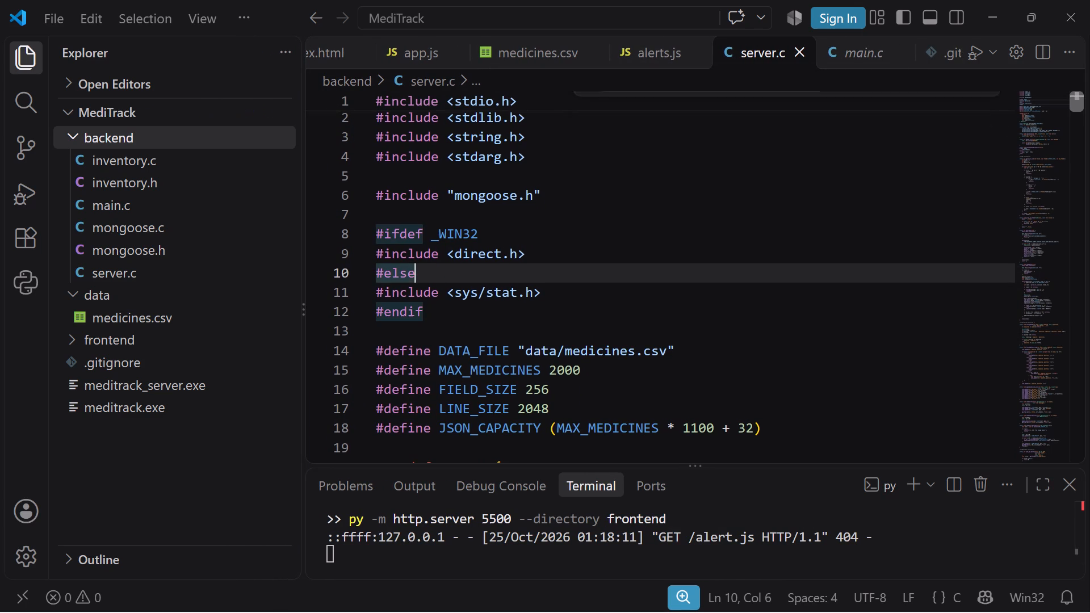
pyautogui.hotkey('ctrl', '-')
pyautogui.hotkey('ctrl', '-')
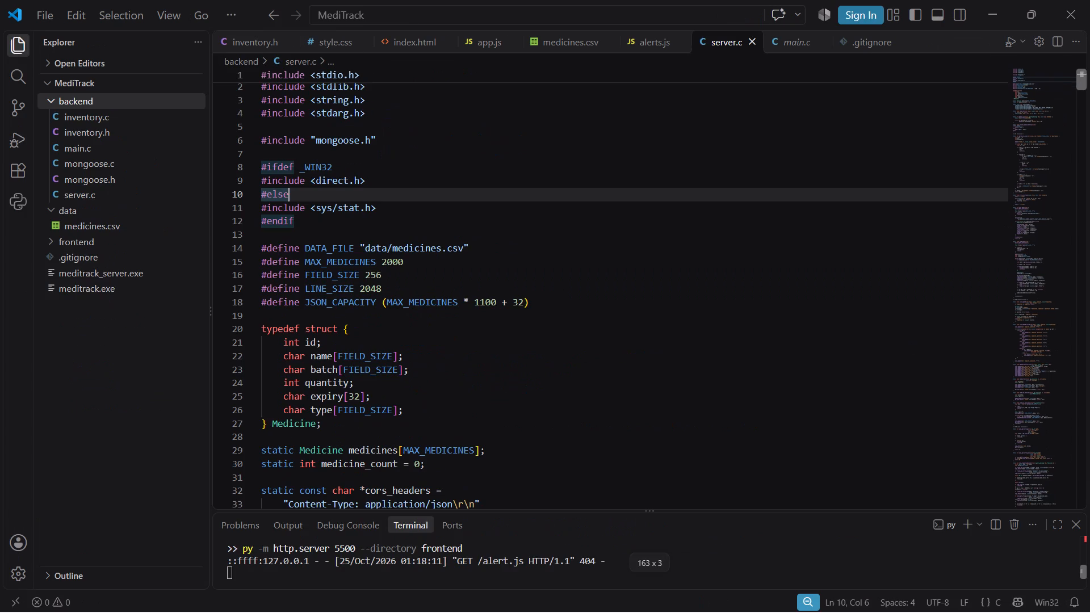
pyautogui.click(114, 242)
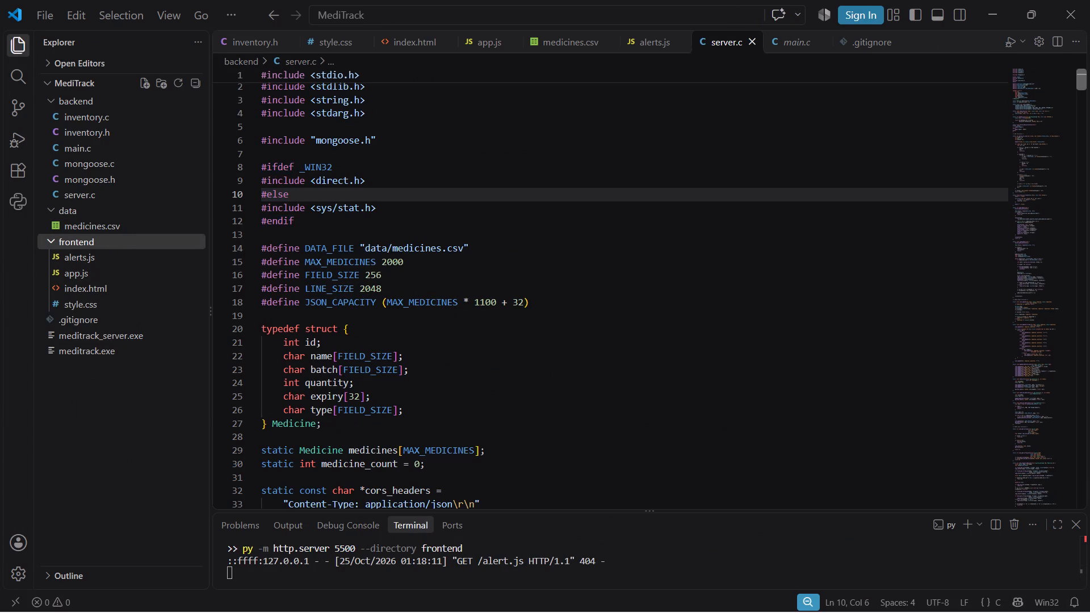
# Capture a full-screen screenshot of the VS Code window showing the project's folder structure.
pyautogui.press('shift+super+s')
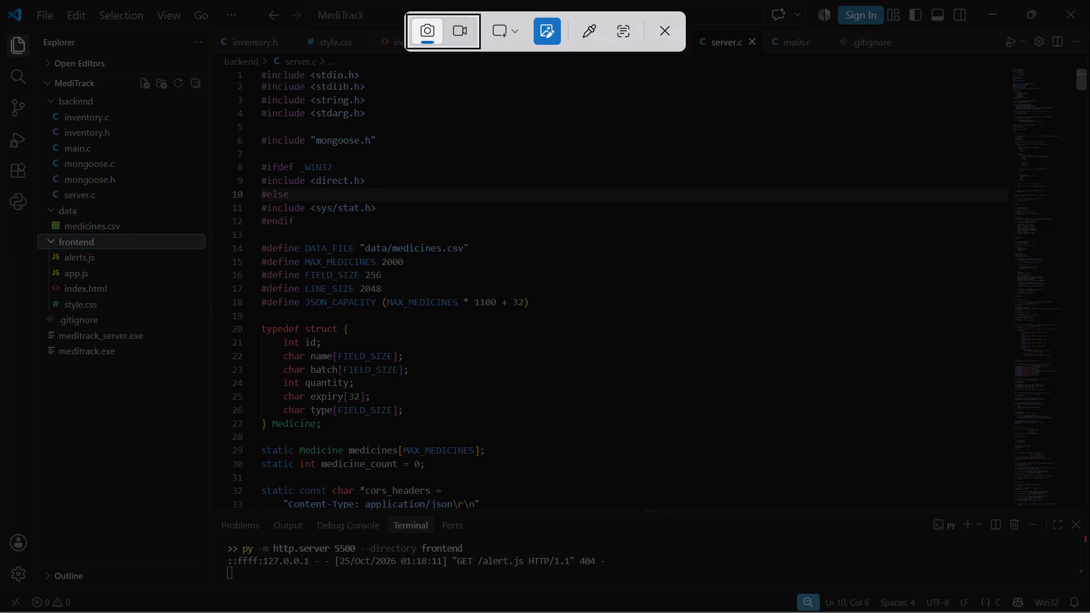
pyautogui.moveTo(0, 0); pyautogui.dragTo(1089, 612)
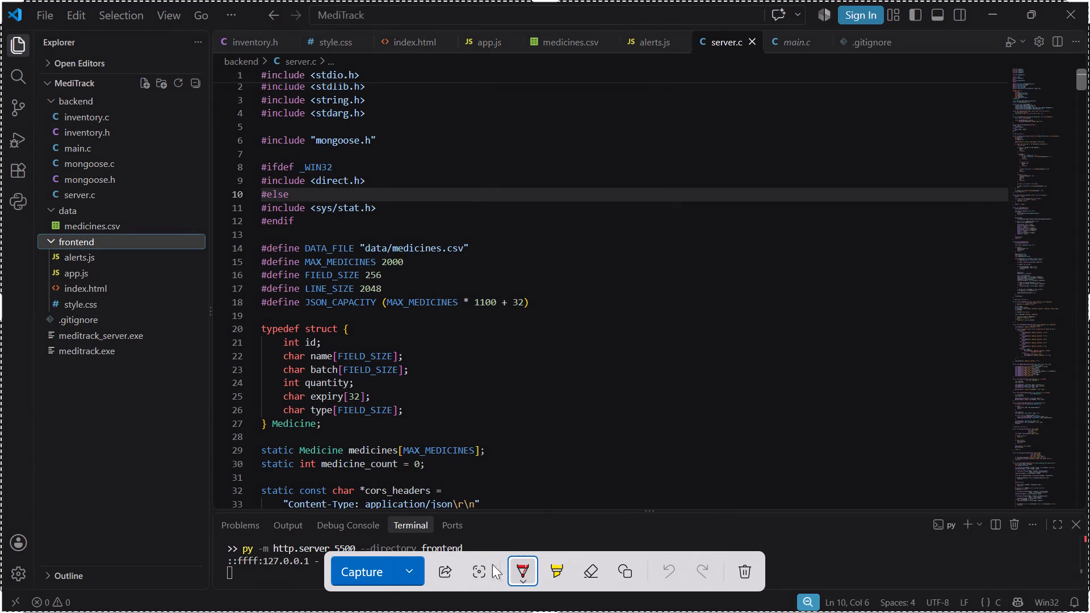
pyautogui.click(375, 570)
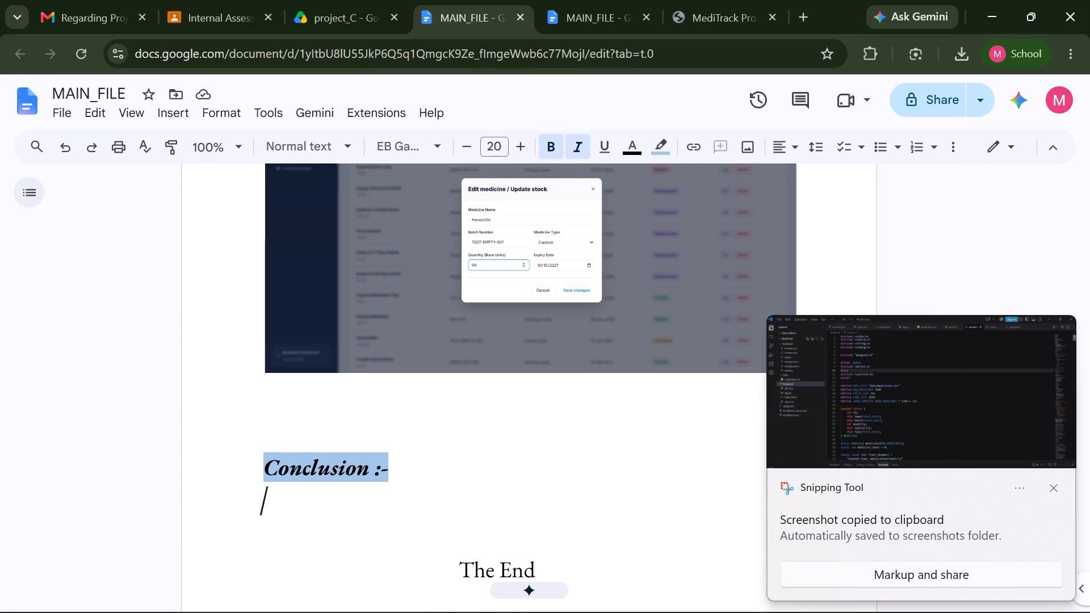
# In the MAIN_FILE document, add the caption "Project Structure:-" below the edit-medicine screenshot and paste the VS Code capture under it.
pyautogui.click(312, 383)
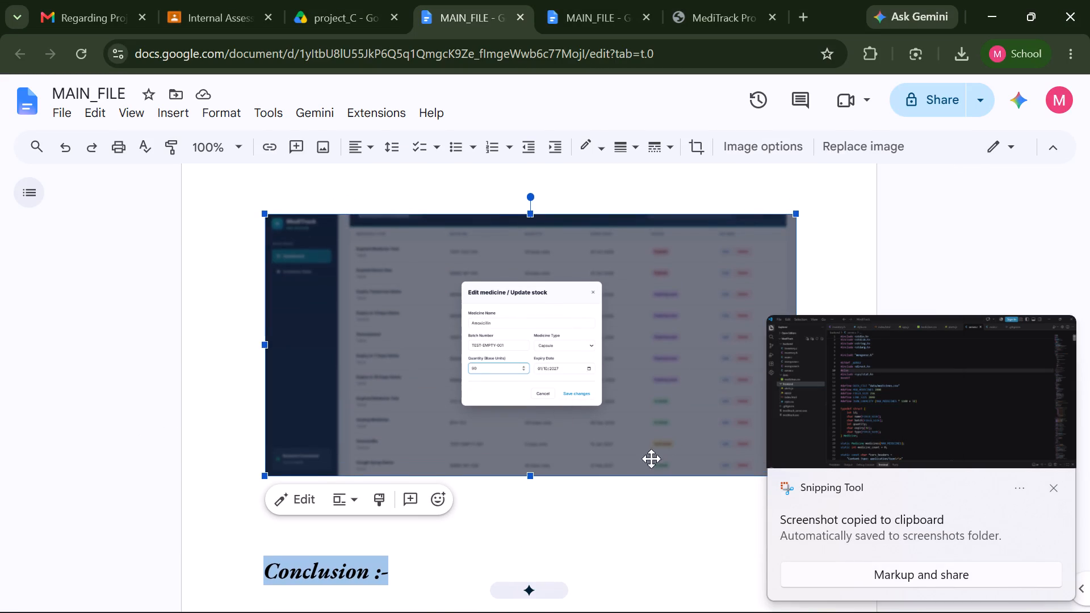
pyautogui.click(478, 511)
pyautogui.click(501, 507)
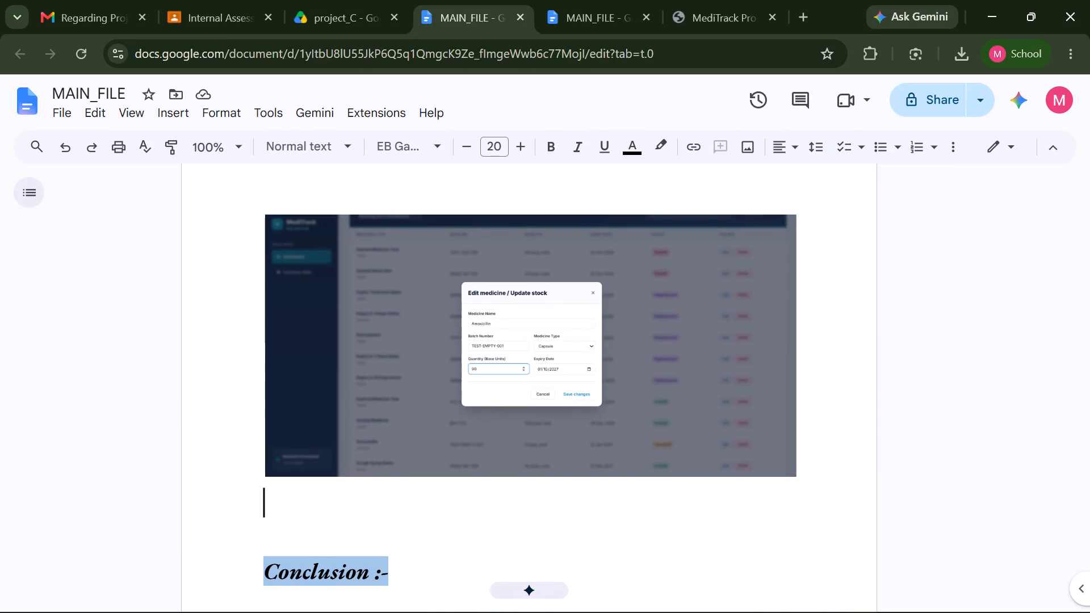
pyautogui.write('project')
pyautogui.press('space')
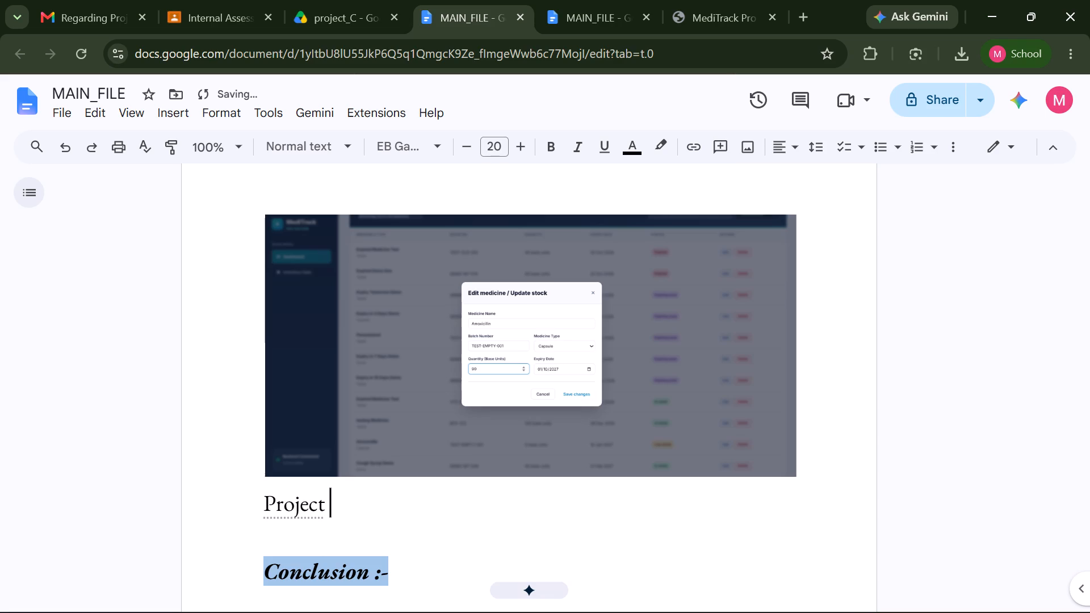
pyautogui.write('Struc')
pyautogui.write('ture')
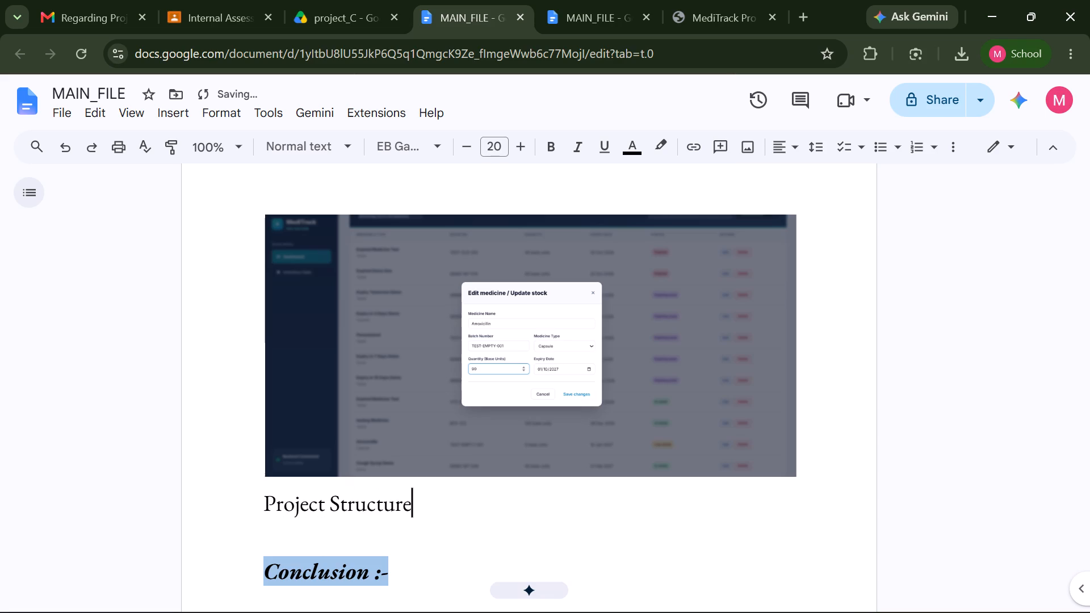
pyautogui.write(':-')
pyautogui.press('Return')
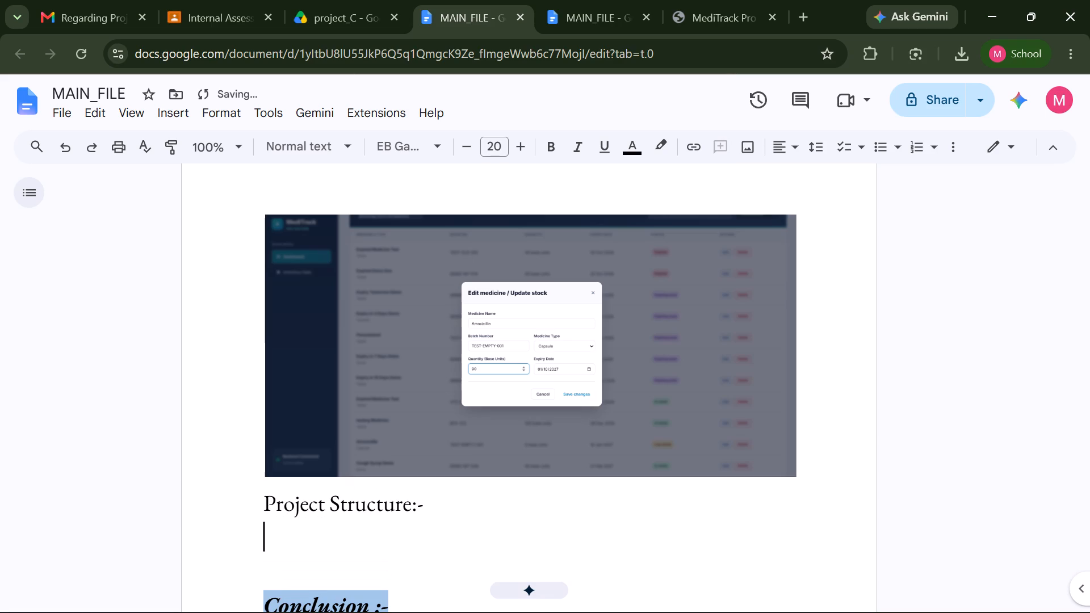
pyautogui.hotkey('ctrl', 'v')
# Insert a blank line between the edit-medicine screenshot and the "Project Structure:-" caption.
pyautogui.moveTo(443, 250); pyautogui.dragTo(423, 246)
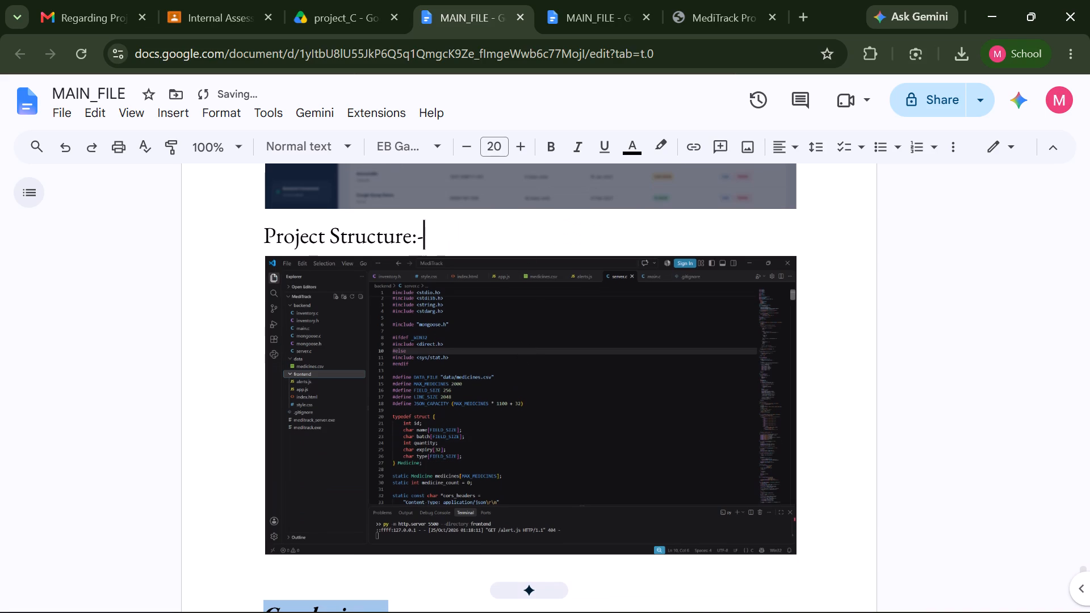
pyautogui.moveTo(423, 246); pyautogui.dragTo(431, 229)
pyautogui.click(828, 196)
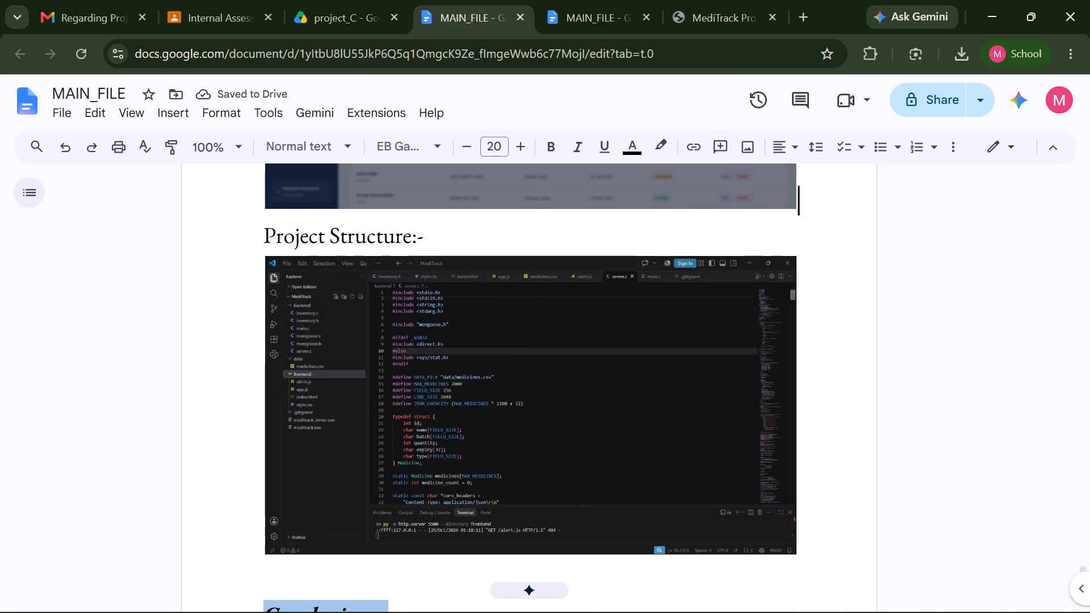
pyautogui.press('Return')
# Format the "Project Structure:-" caption with font size 15, underline and dark blue text.
pyautogui.moveTo(426, 272); pyautogui.dragTo(397, 271)
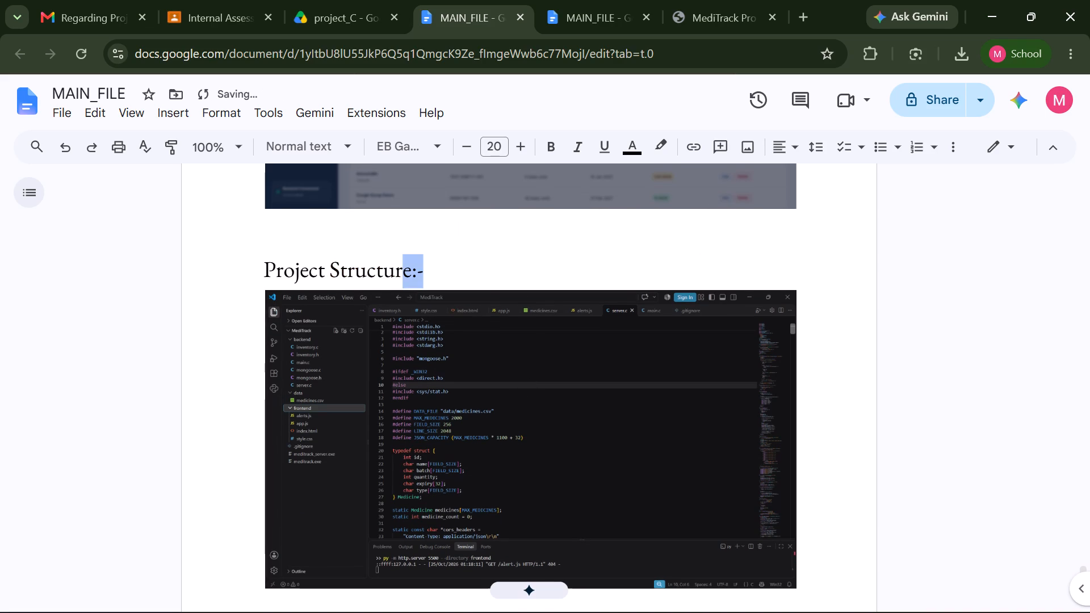
pyautogui.moveTo(397, 271); pyautogui.dragTo(261, 284)
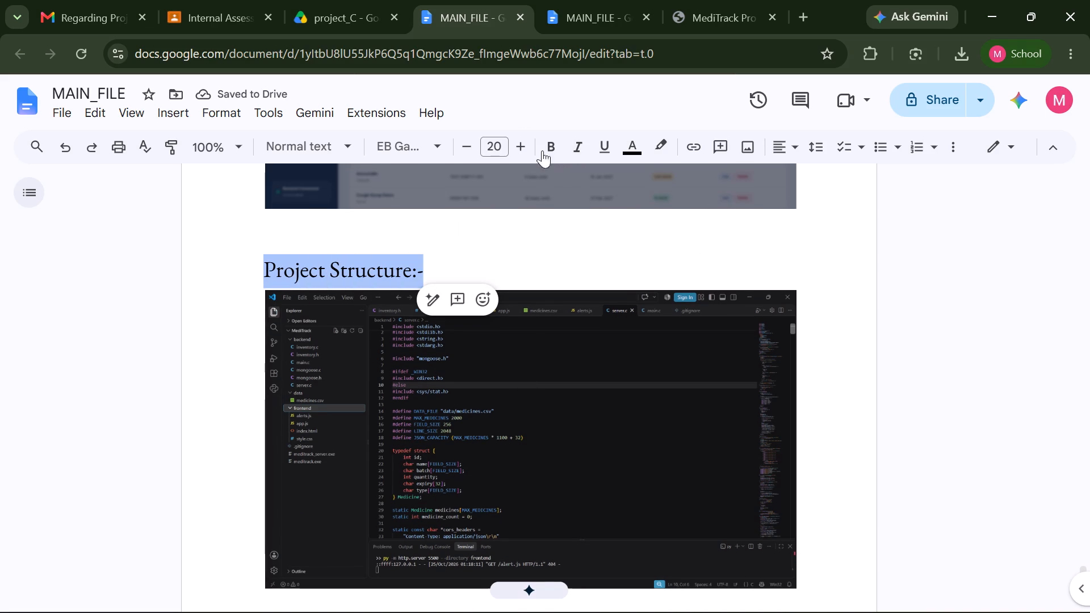
pyautogui.tripleClick(476, 146)
pyautogui.click(476, 146)
pyautogui.click(476, 146)
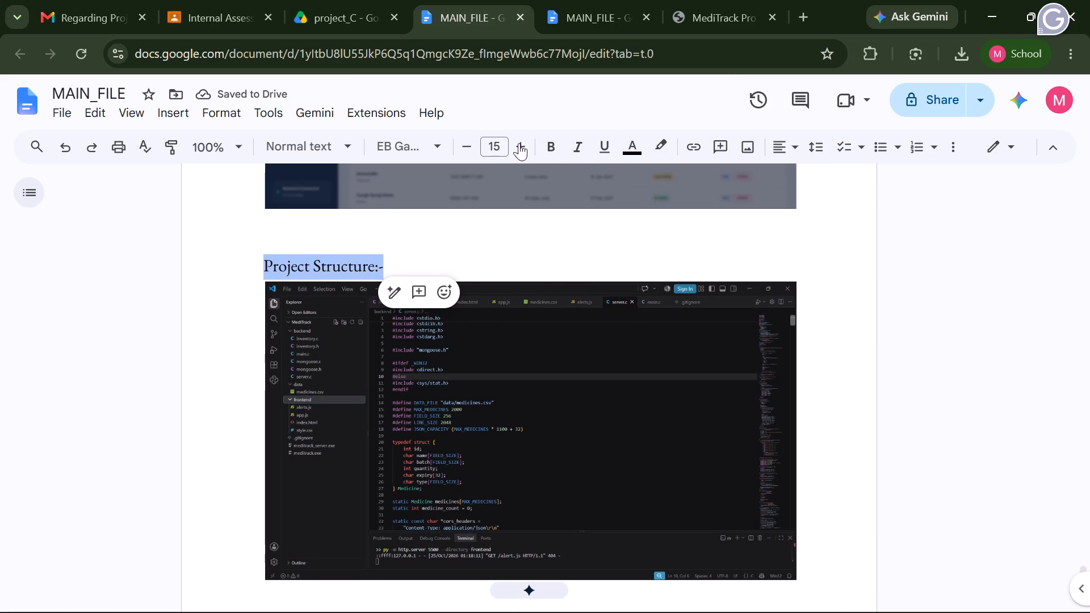
pyautogui.scroll(2, 515, 235)
pyautogui.hscroll(1, 515, 235)
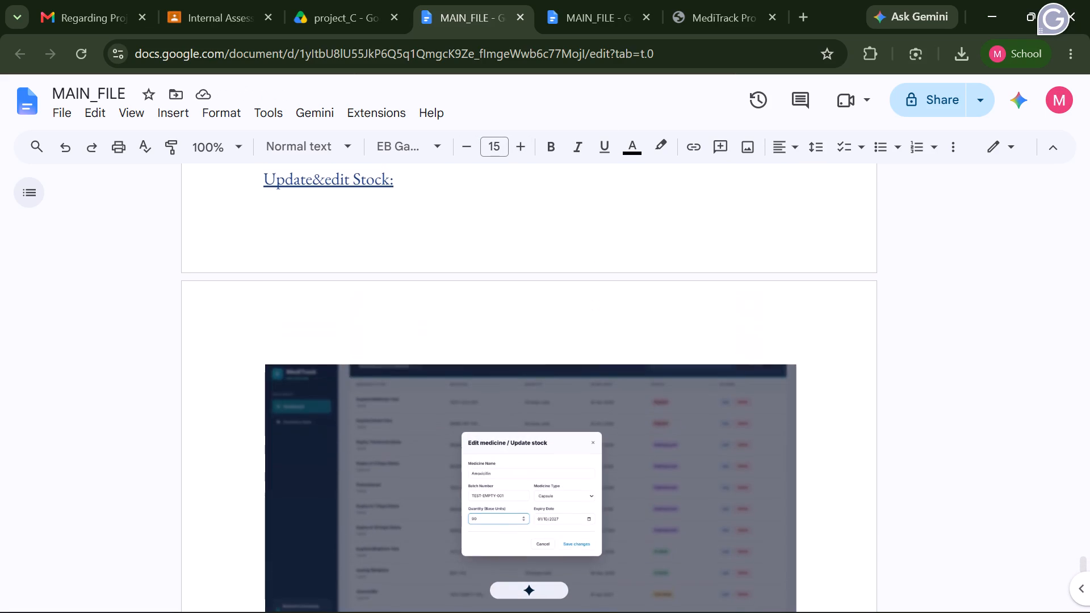
pyautogui.hscroll(1, 515, 235)
pyautogui.click(606, 151)
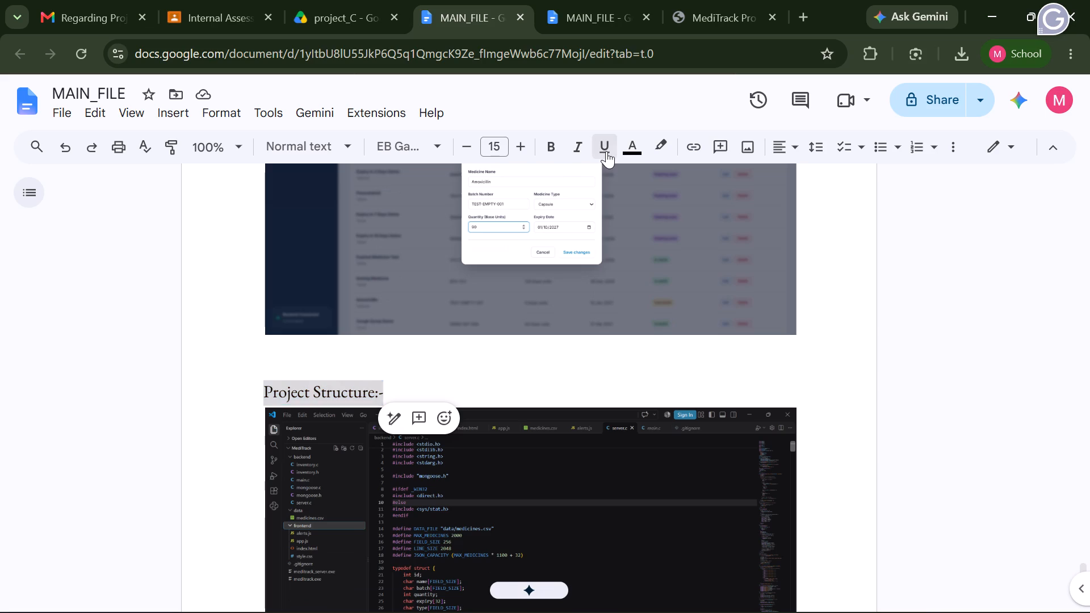
pyautogui.click(640, 152)
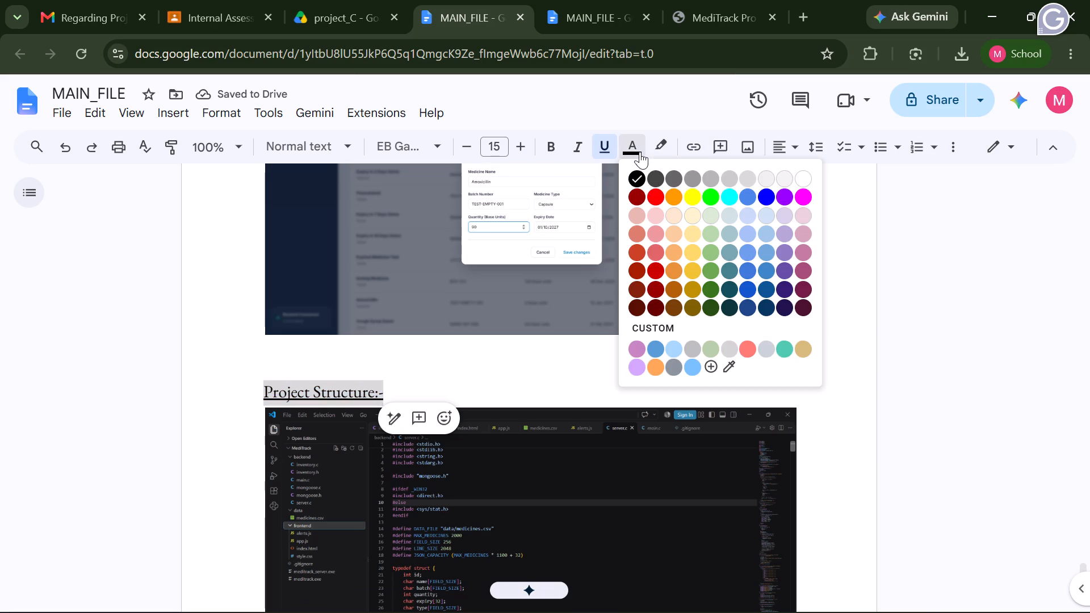
pyautogui.click(763, 291)
pyautogui.click(676, 354)
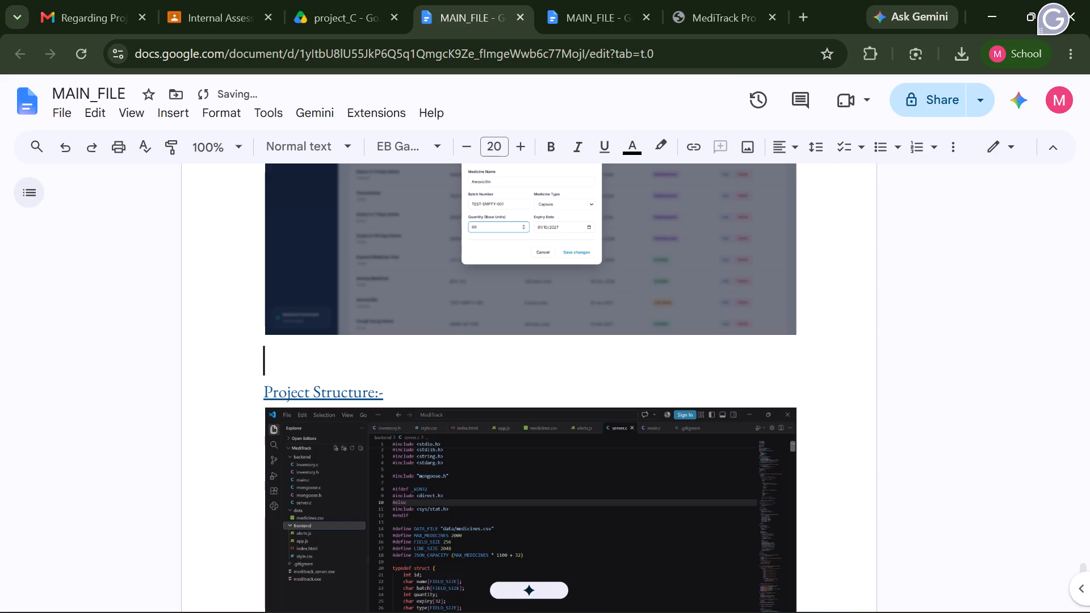
# Review the layout of the last pages, from the stock alerts screenshot to the Conclusion heading.
pyautogui.scroll(-3, 676, 354)
pyautogui.click(550, 435)
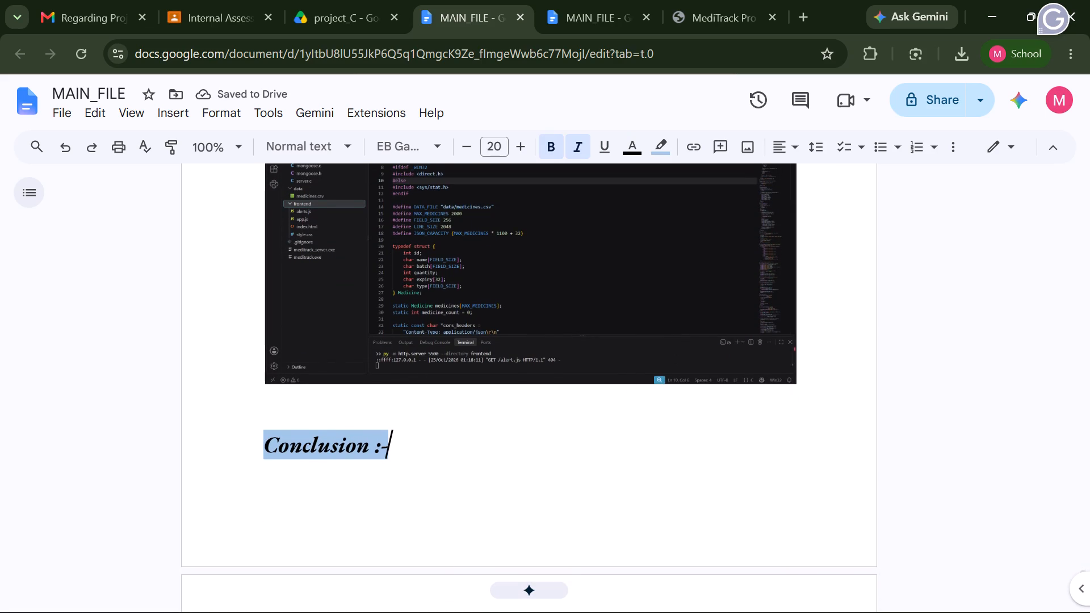
pyautogui.scroll(-3, 550, 435)
pyautogui.scroll(3, 550, 435)
pyautogui.scroll(1, 504, 451)
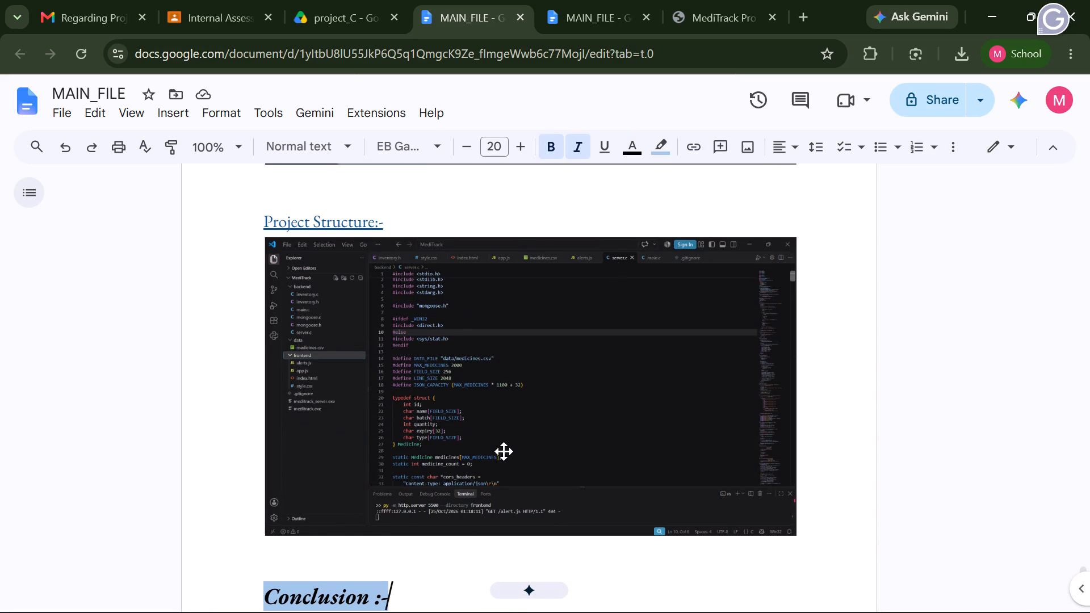
pyautogui.scroll(-2, 438, 348)
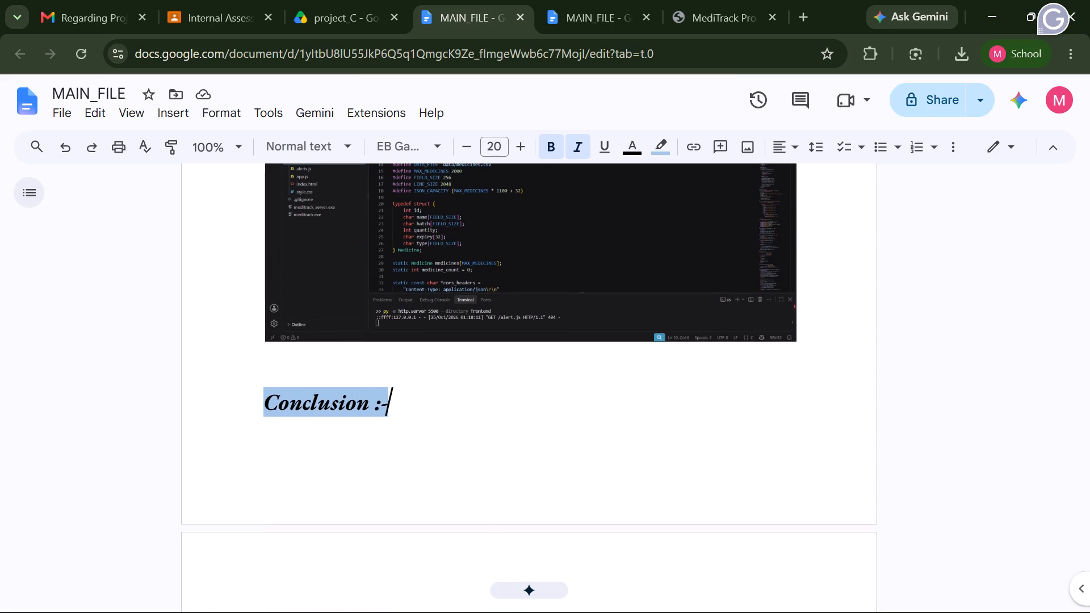
pyautogui.scroll(4, 405, 406)
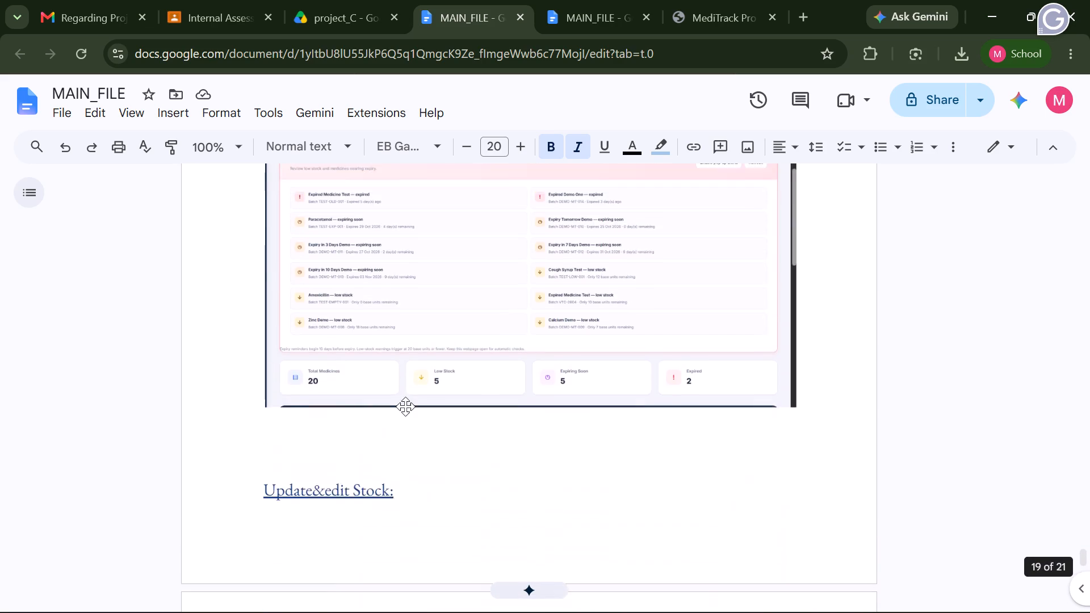
pyautogui.scroll(-3, 405, 406)
# Insert a line break before the "Update&edit Stock:" caption so it starts on the same page as its screenshot.
pyautogui.scroll(2, 372, 387)
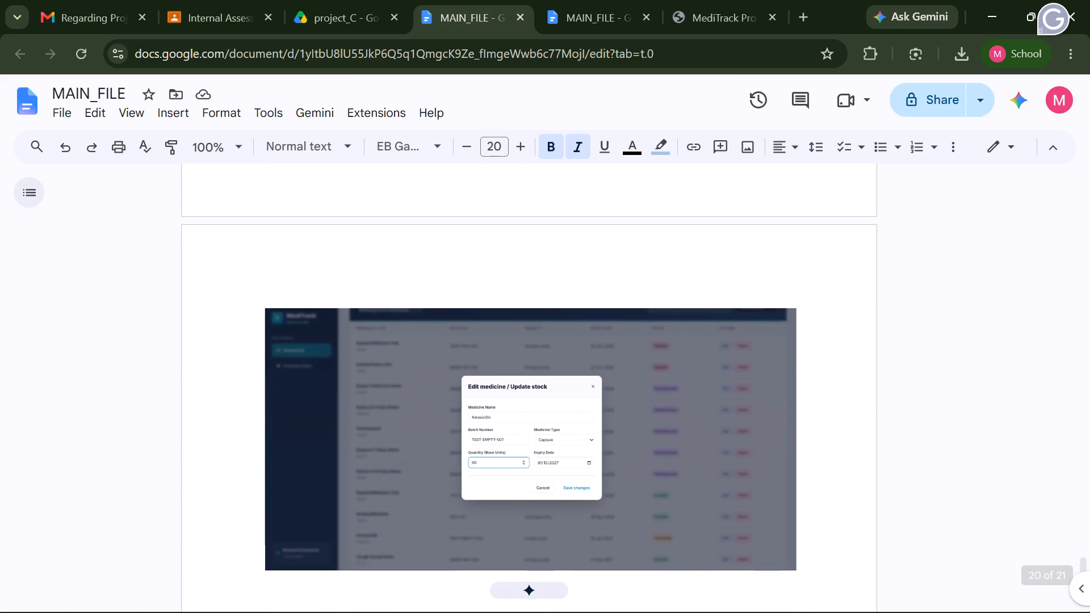
pyautogui.scroll(1, 295, 279)
pyautogui.click(261, 246)
pyautogui.press('Return')
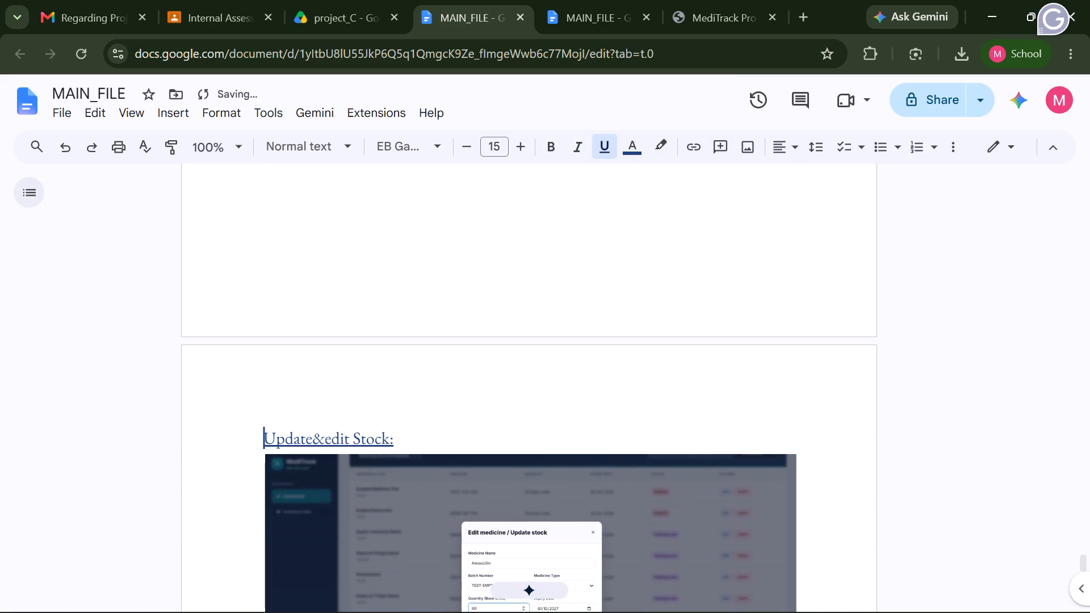
# Insert a blank line between the "Stock &expiry Alerts in front page:" caption and its screenshot.
pyautogui.scroll(3, 261, 246)
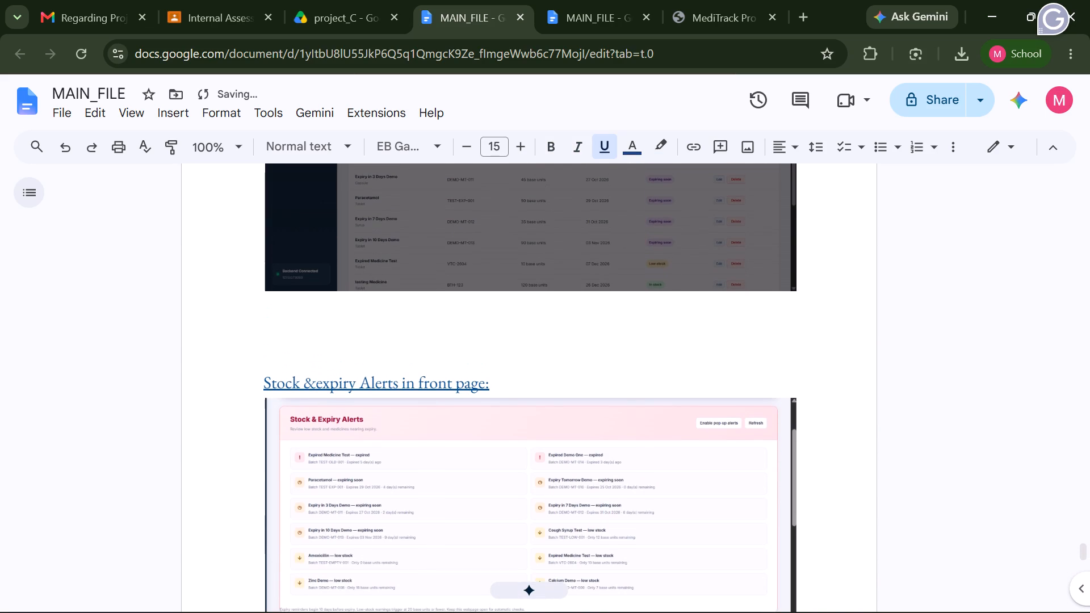
pyautogui.click(503, 376)
pyautogui.press('Return')
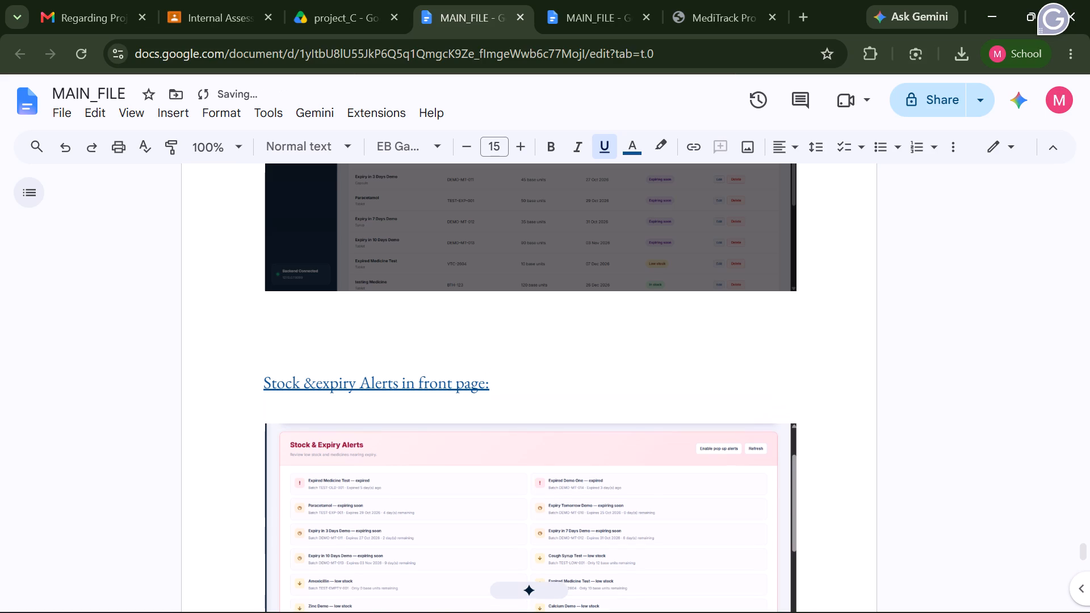
pyautogui.scroll(3, 391, 368)
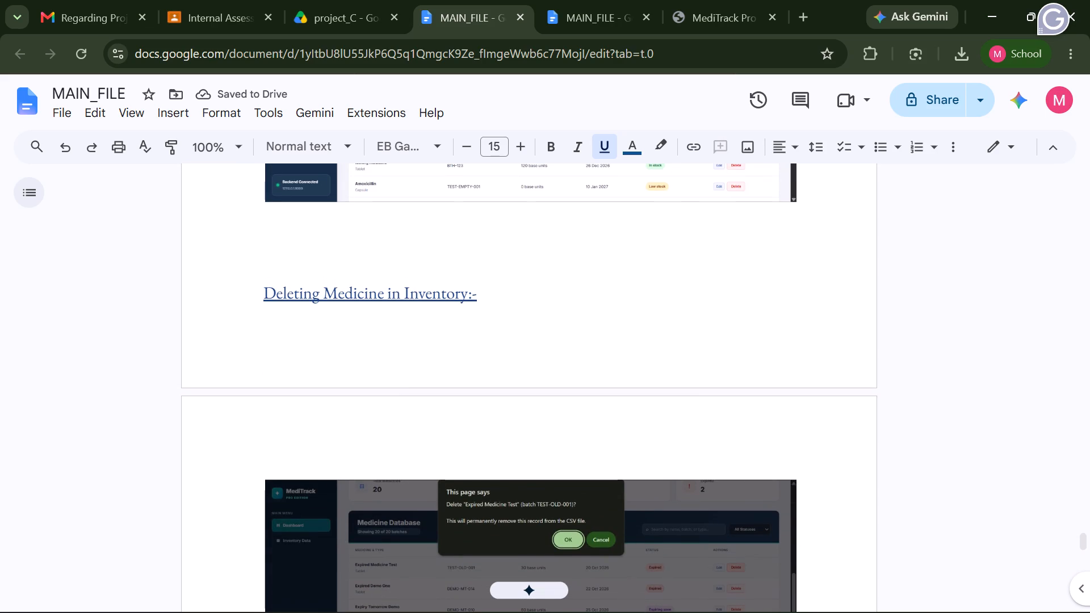
# Insert a line break before the "Deleting Medicine in Inventory:-" and "Adding Medicine:" captions so each starts on the same page as its screenshot.
pyautogui.click(261, 297)
pyautogui.press('Return')
pyautogui.scroll(4, 261, 297)
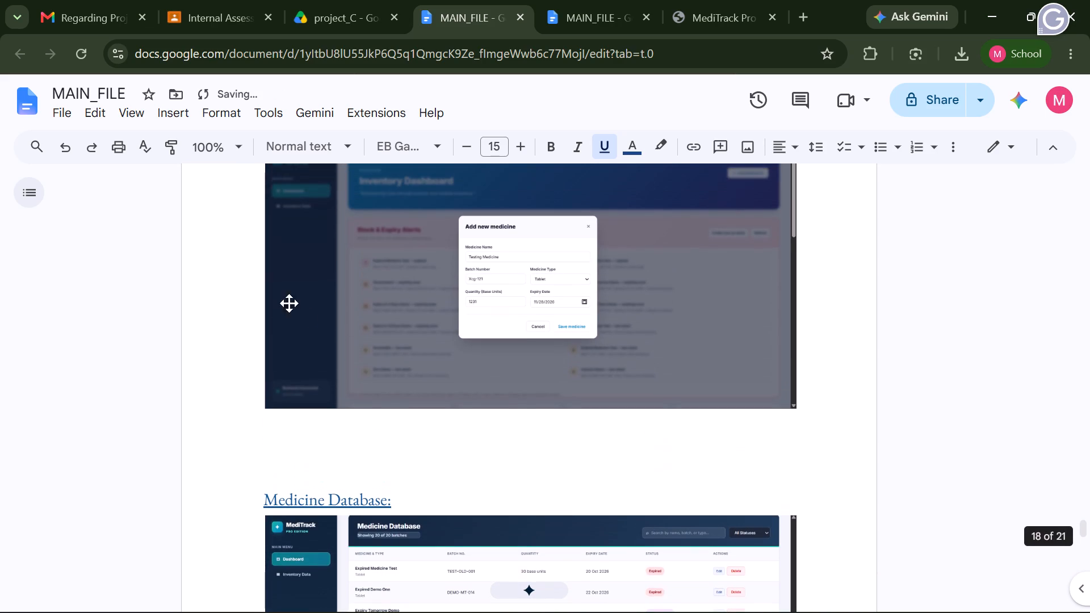
pyautogui.scroll(3, 291, 450)
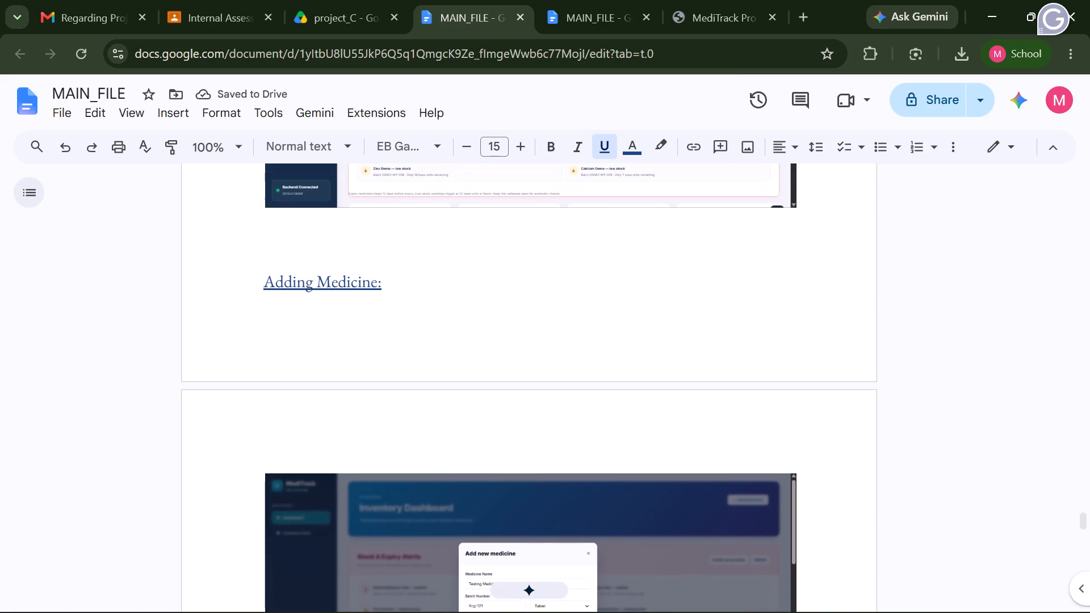
pyautogui.click(261, 292)
pyautogui.press('Return')
# Insert a blank line between the "Adding Medicine:" caption and its screenshot.
pyautogui.scroll(-3, 328, 316)
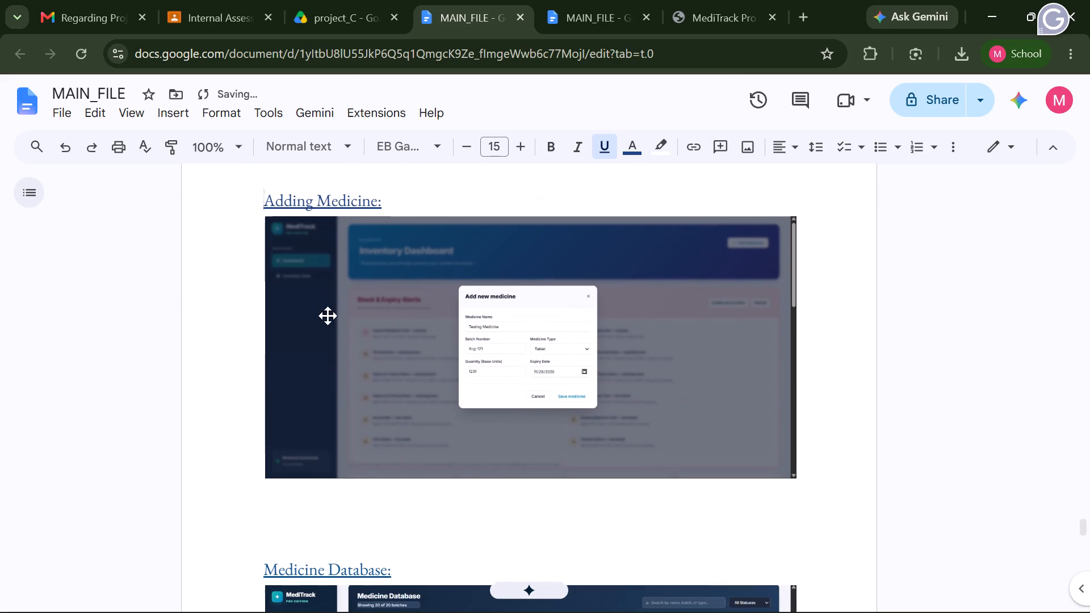
pyautogui.click(403, 201)
pyautogui.press('Return')
# Insert a blank line between the "Output:-" heading and the "Interface" caption.
pyautogui.scroll(-2, 432, 309)
pyautogui.scroll(5, 432, 309)
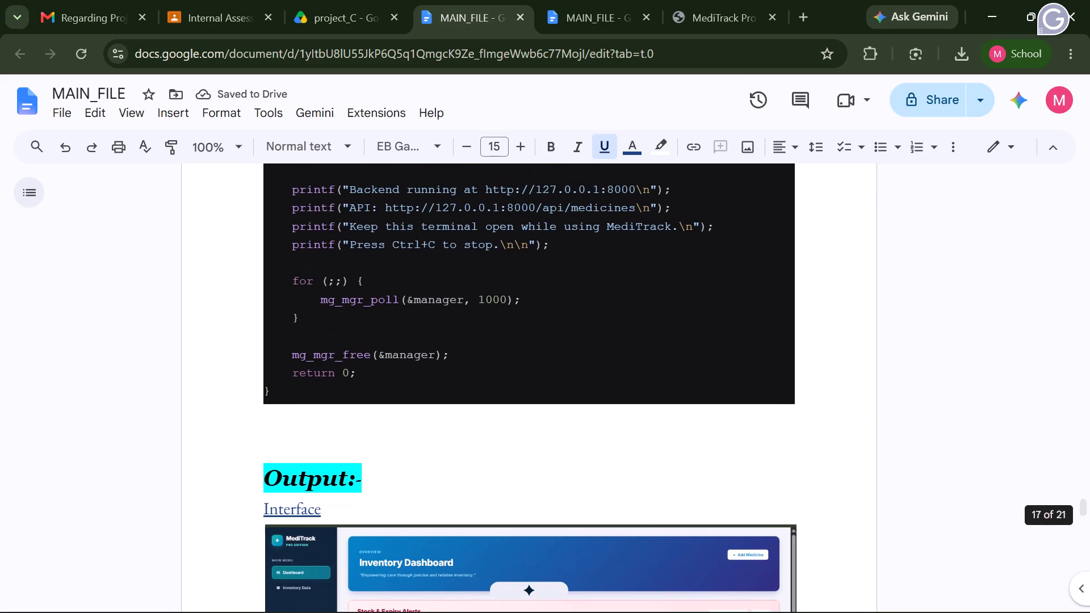
pyautogui.scroll(-1, 417, 392)
pyautogui.click(376, 380)
pyautogui.press('Return')
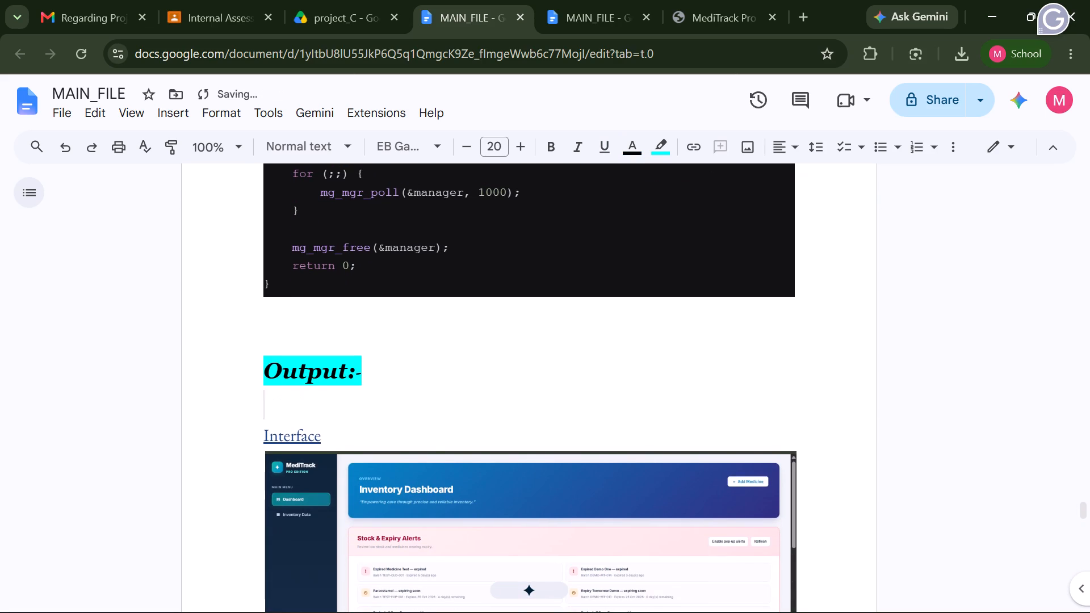
# Remove the break after the "Medicine Database:" caption so it sits directly above its screenshot on the same page.
pyautogui.scroll(-7, 431, 454)
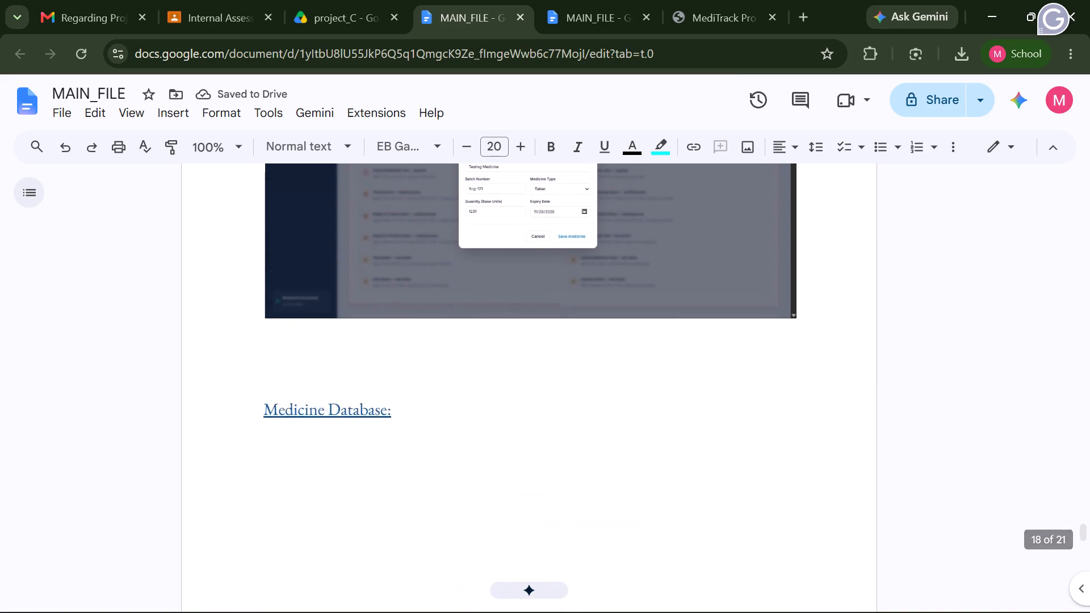
pyautogui.scroll(-1, 431, 454)
pyautogui.scroll(2, 418, 318)
pyautogui.click(410, 309)
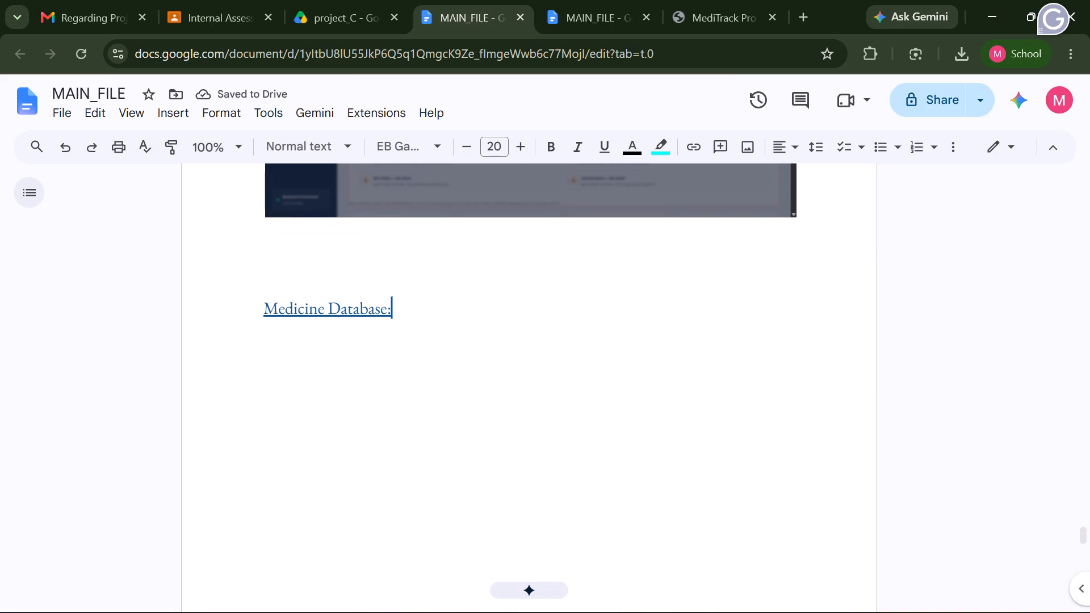
pyautogui.press('Delete')
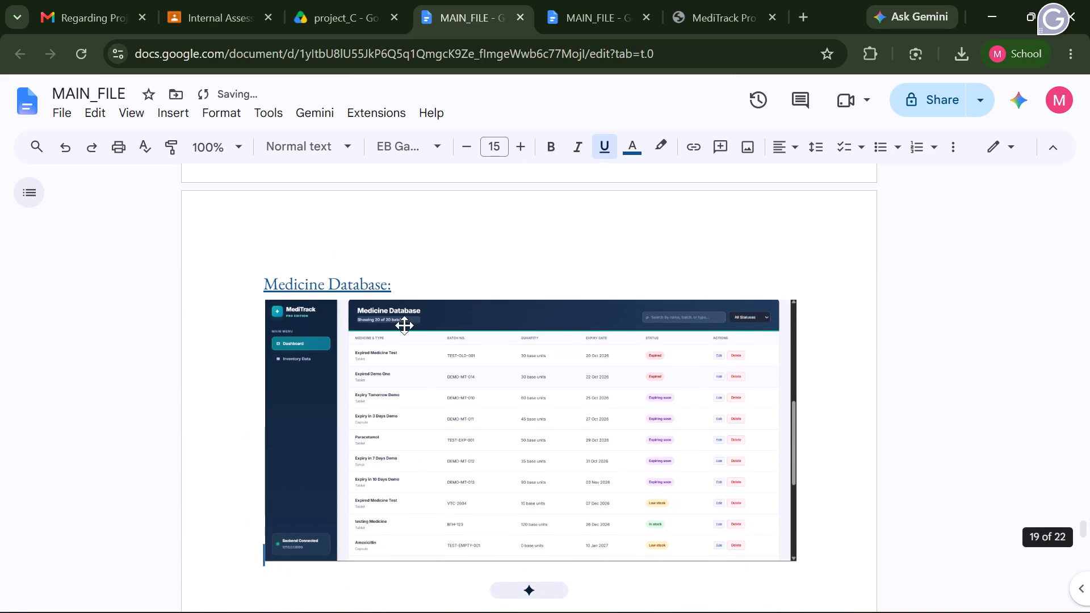
# Delete the blank space above the "Adding Medicine:" caption at the start of its page.
pyautogui.scroll(7, 401, 339)
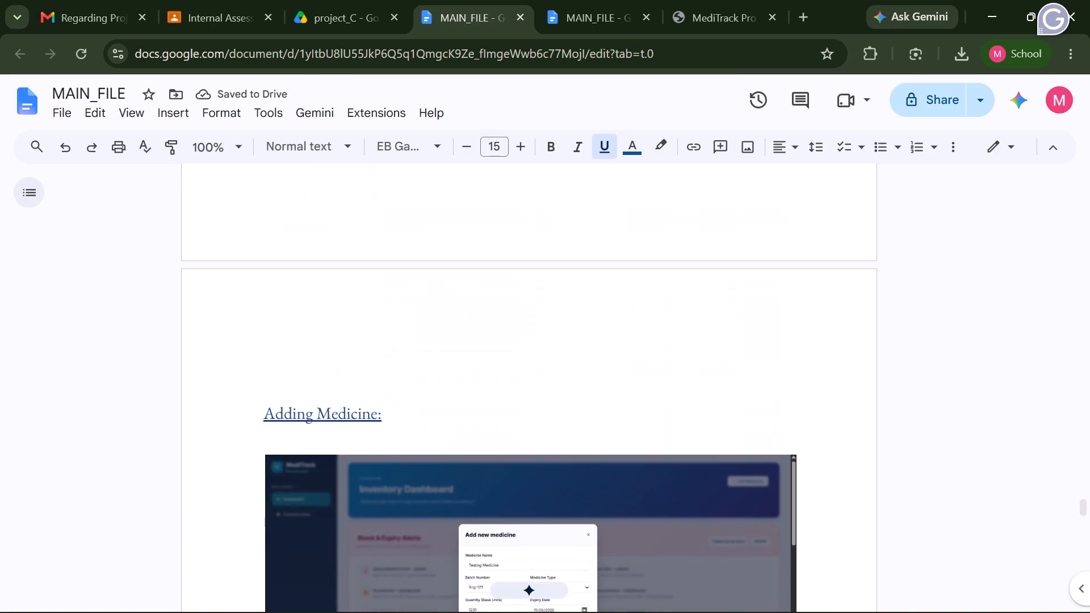
pyautogui.scroll(3, 401, 339)
pyautogui.scroll(-2, 401, 339)
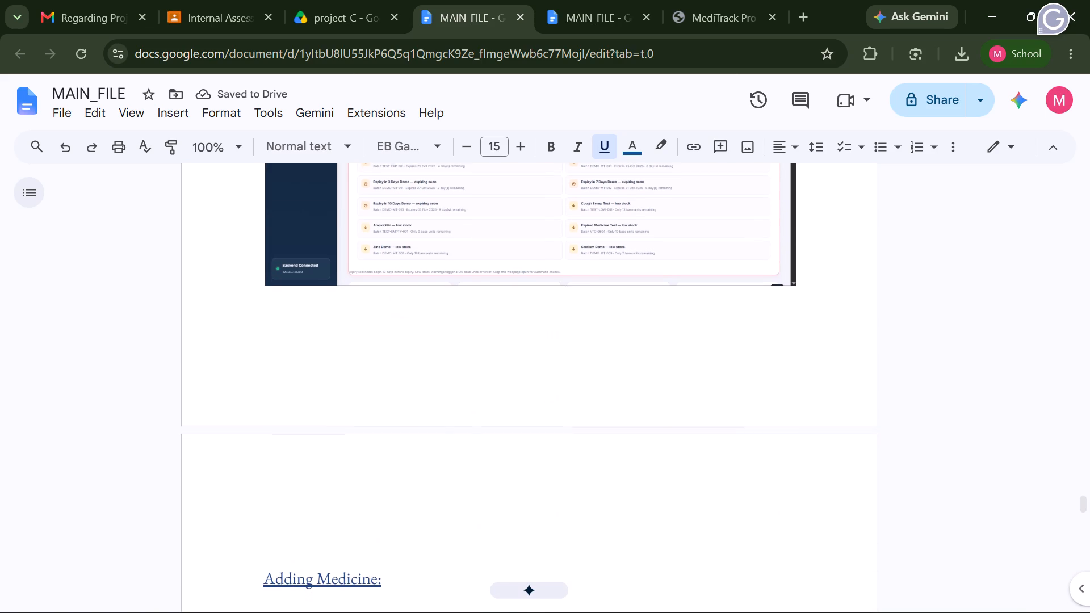
pyautogui.click(278, 459)
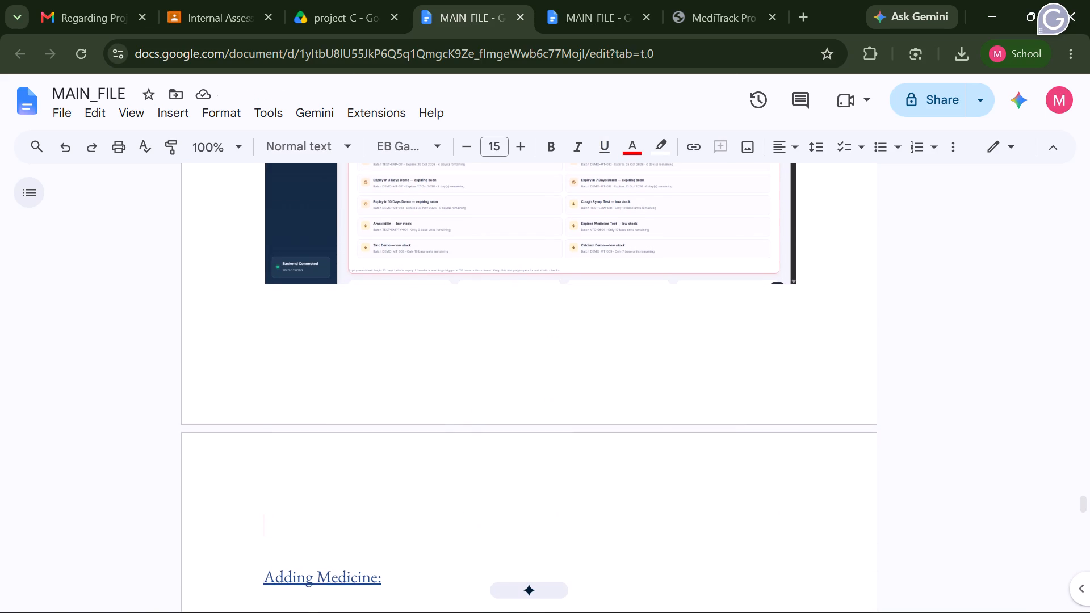
pyautogui.press('Delete')
pyautogui.press('Delete')
# Delete the blank space above the "Deleting Medicine in Inventory:-" caption at the start of its page.
pyautogui.scroll(-5, 365, 494)
pyautogui.scroll(-2, 322, 416)
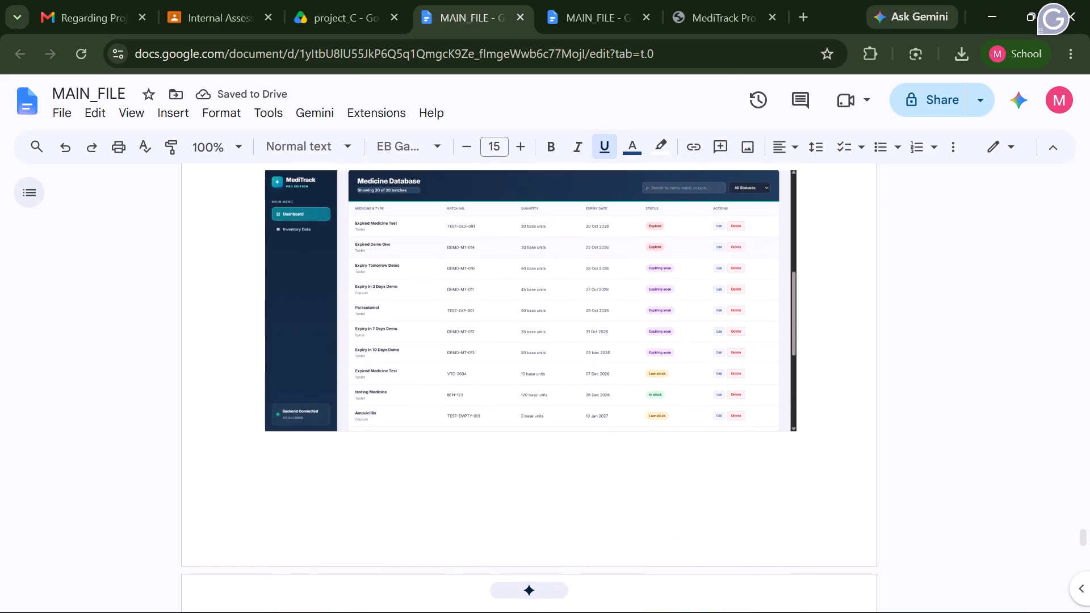
pyautogui.scroll(-2, 395, 500)
pyautogui.scroll(-3, 311, 443)
pyautogui.scroll(1, 311, 443)
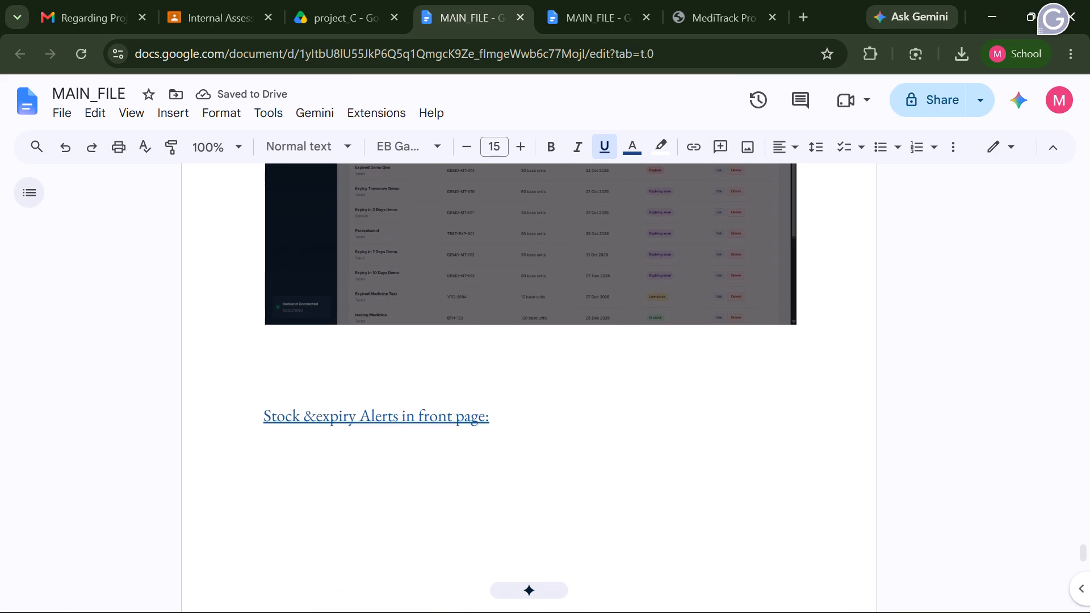
pyautogui.scroll(1, 311, 443)
pyautogui.click(263, 234)
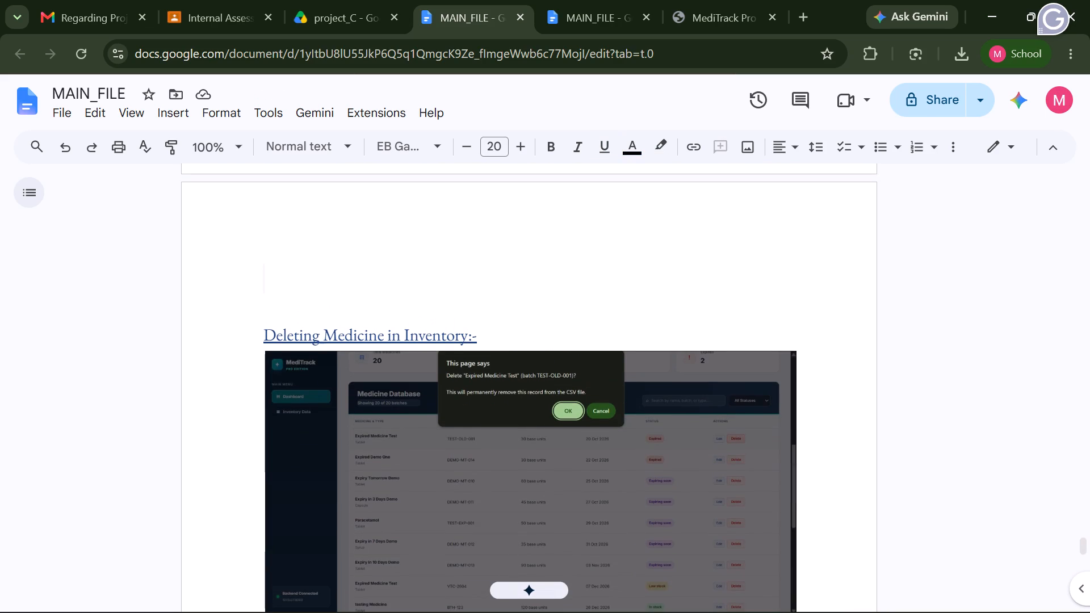
pyautogui.press('Delete')
pyautogui.press('Delete')
# Delete the blank space above the "Update&edit Stock:" caption.
pyautogui.scroll(-3, 399, 296)
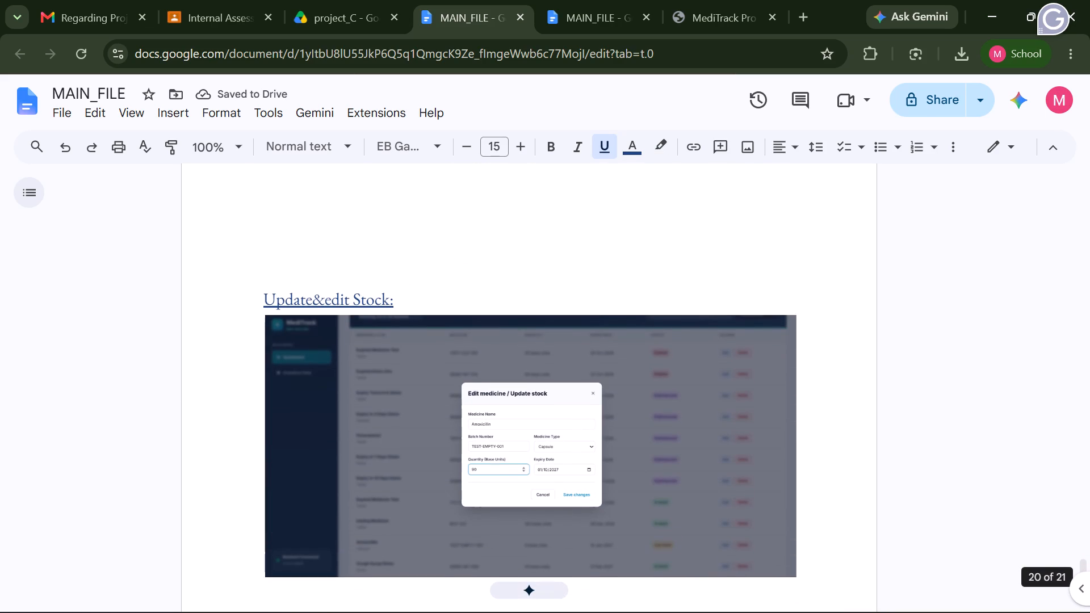
pyautogui.click(291, 234)
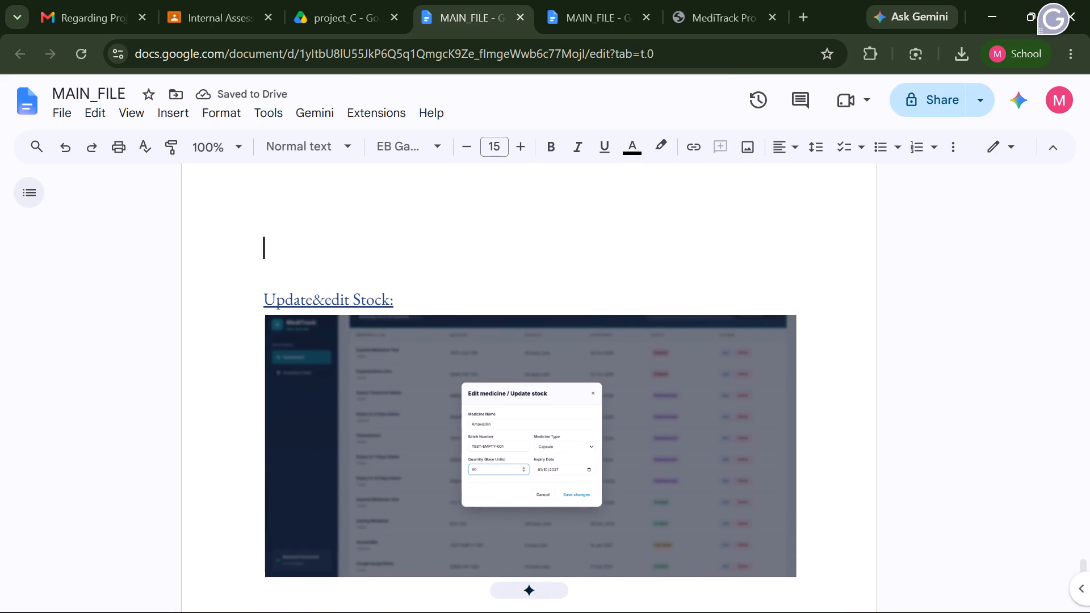
pyautogui.press('Delete')
pyautogui.press('Delete')
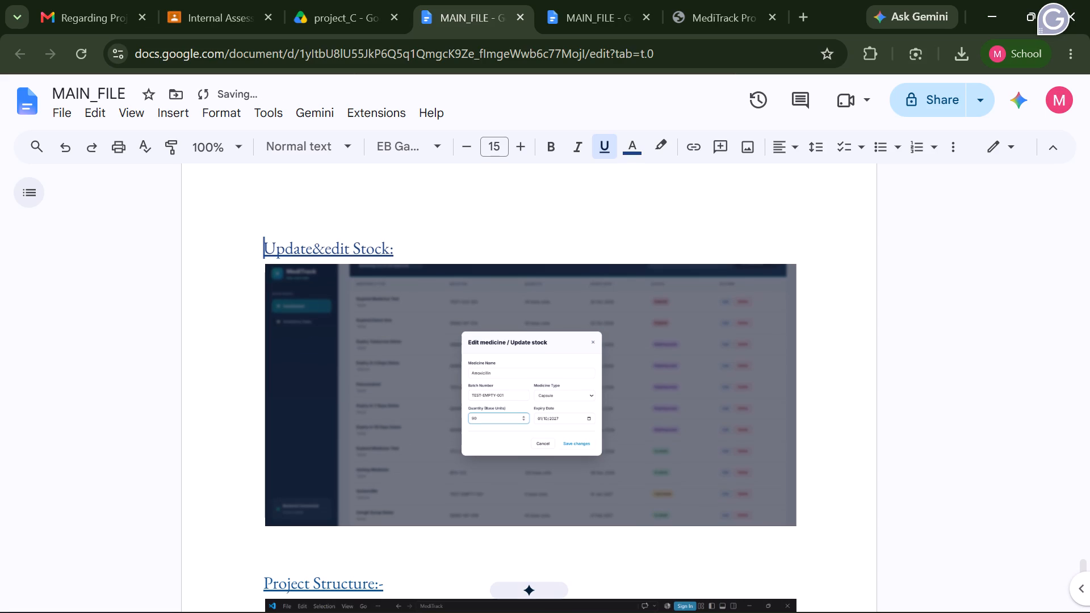
# Insert a blank line between the "Update&edit Stock:" and "Project Structure:-" captions and their respective screenshots.
pyautogui.click(395, 253)
pyautogui.press('Return')
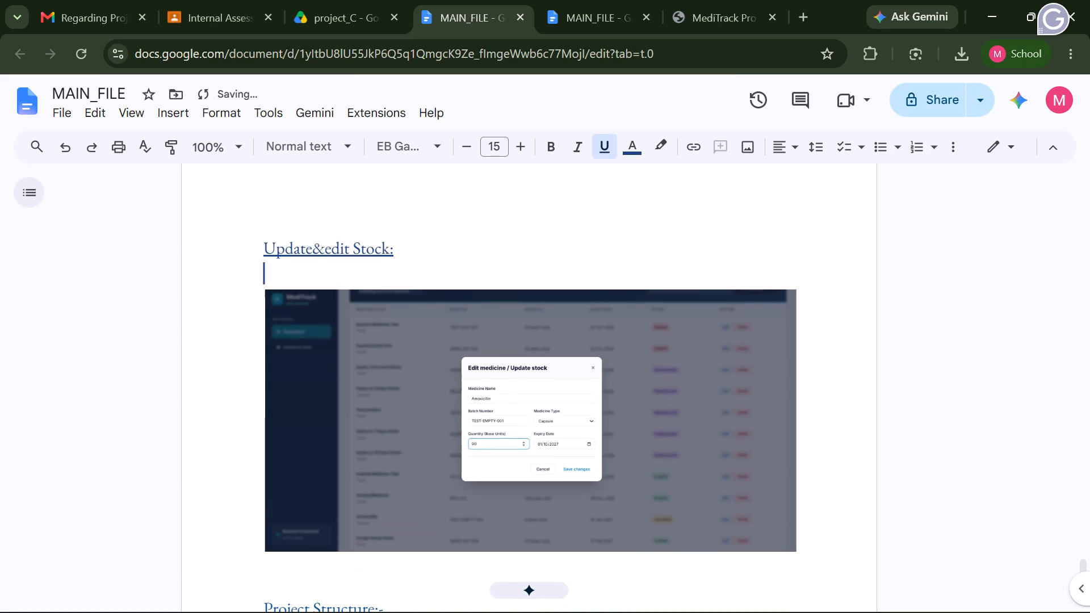
pyautogui.scroll(-3, 483, 325)
pyautogui.click(393, 350)
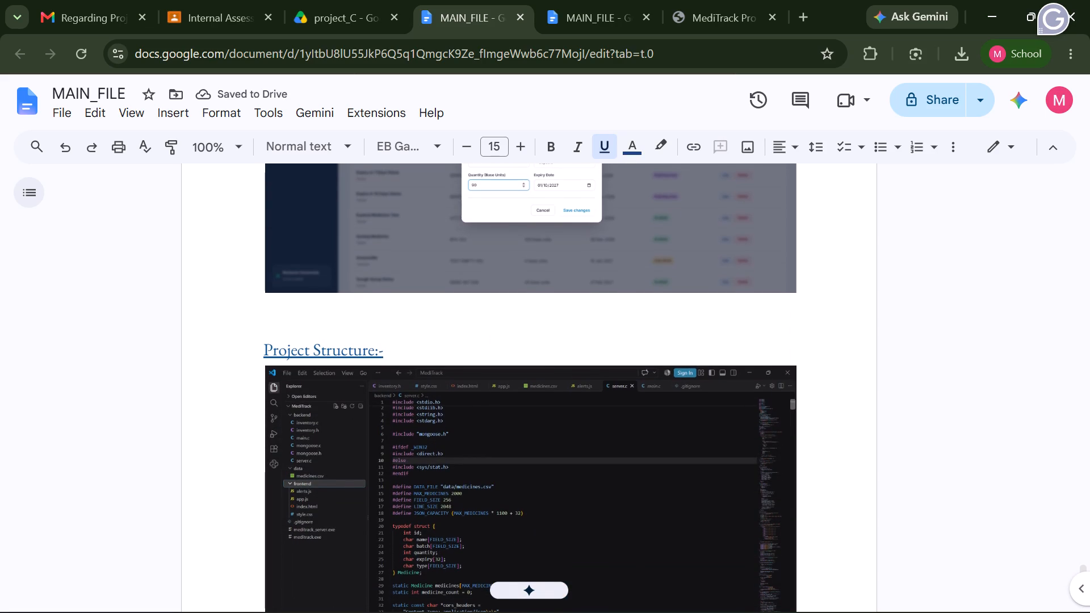
pyautogui.press('Return')
# Place the text cursor at the "Conclusion :-" heading on the last page and save the document.
pyautogui.scroll(-3, 425, 436)
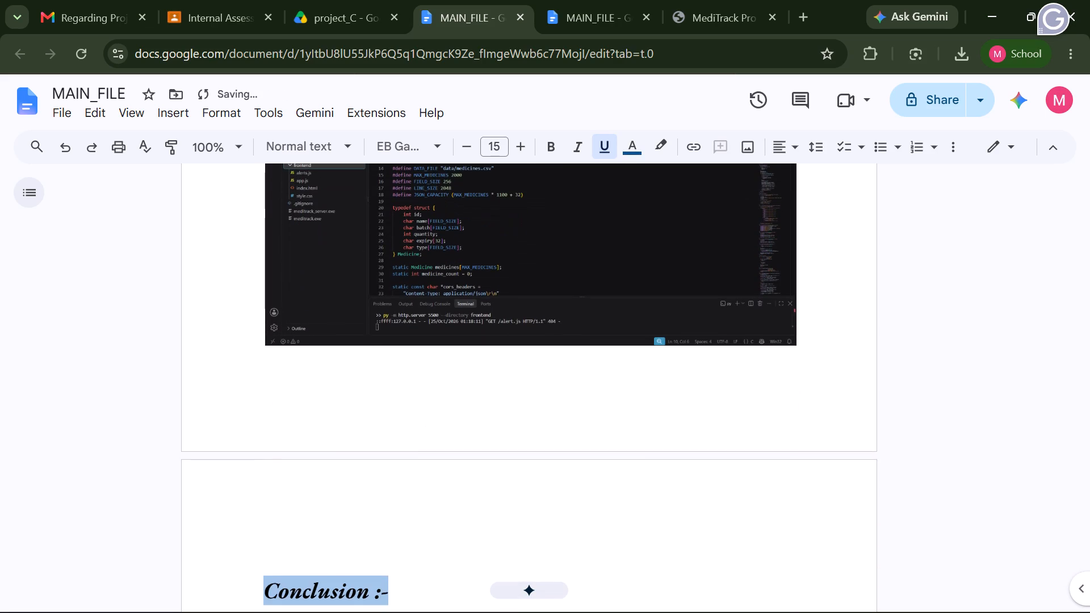
pyautogui.scroll(-1, 437, 405)
pyautogui.click(419, 492)
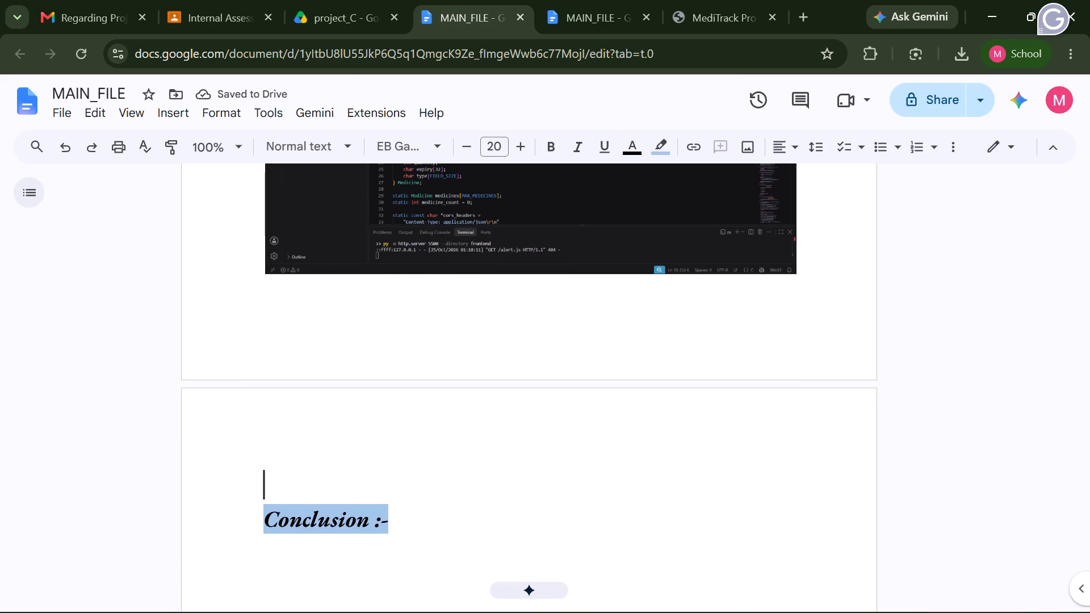
pyautogui.click(408, 513)
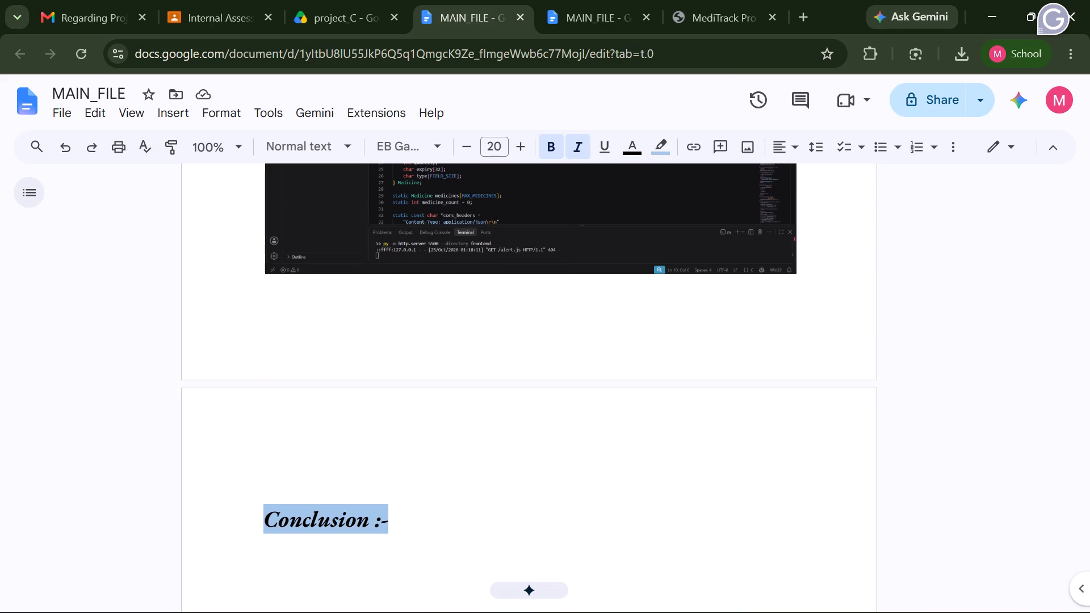
pyautogui.hotkey('ctrl', 's')
pyautogui.hotkey('ctrl', 's')
pyautogui.hotkey('ctrl', 's')
pyautogui.press('s')
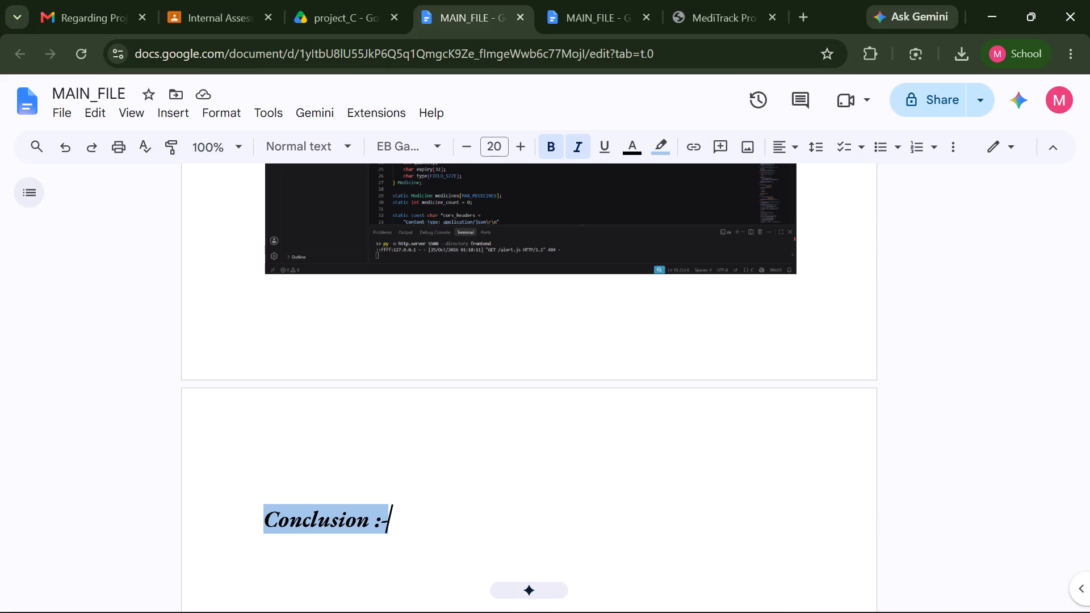
# Start a new line below the "Conclusion :-" heading in the MAIN_FILE document.
pyautogui.click(416, 516)
pyautogui.press('Return')
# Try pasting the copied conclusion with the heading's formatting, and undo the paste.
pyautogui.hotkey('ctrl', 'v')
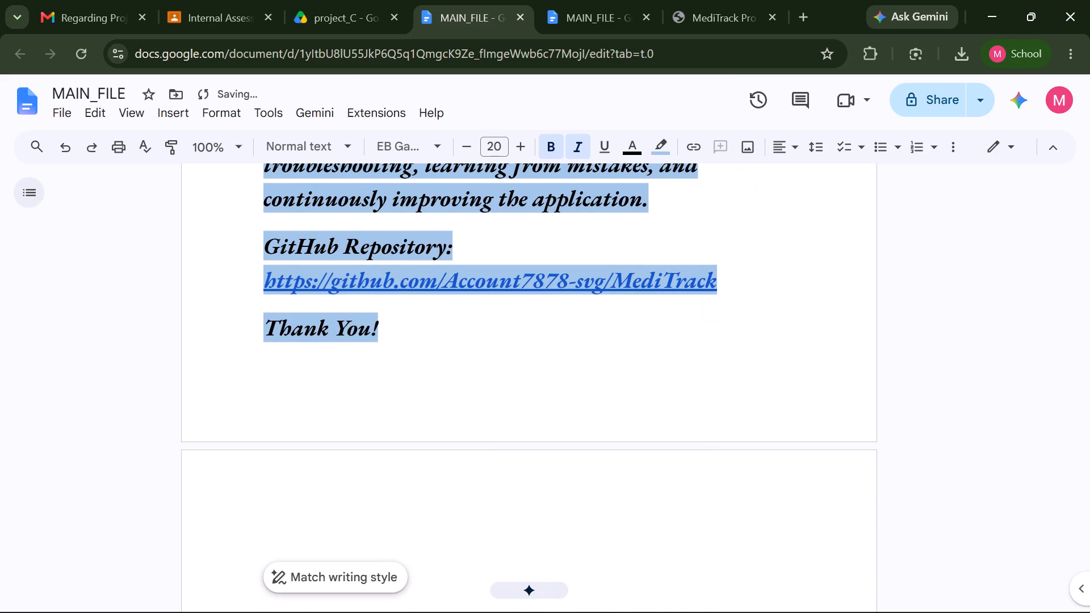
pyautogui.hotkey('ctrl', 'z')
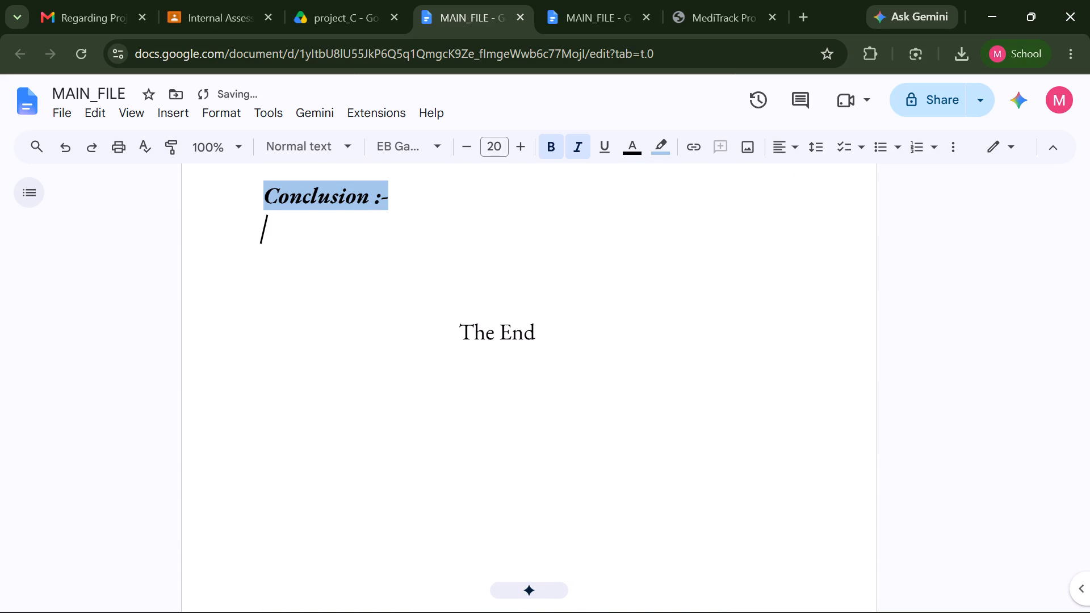
# Format the empty line below the heading as Arial, size 13, without bold or italic.
pyautogui.click(441, 151)
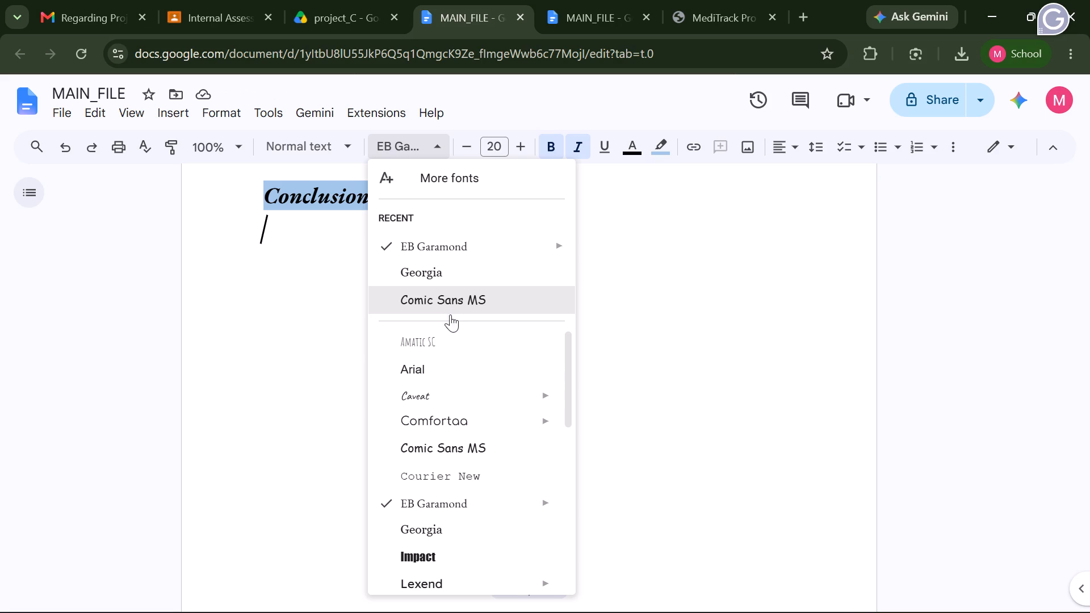
pyautogui.click(420, 371)
pyautogui.click(551, 154)
pyautogui.click(584, 145)
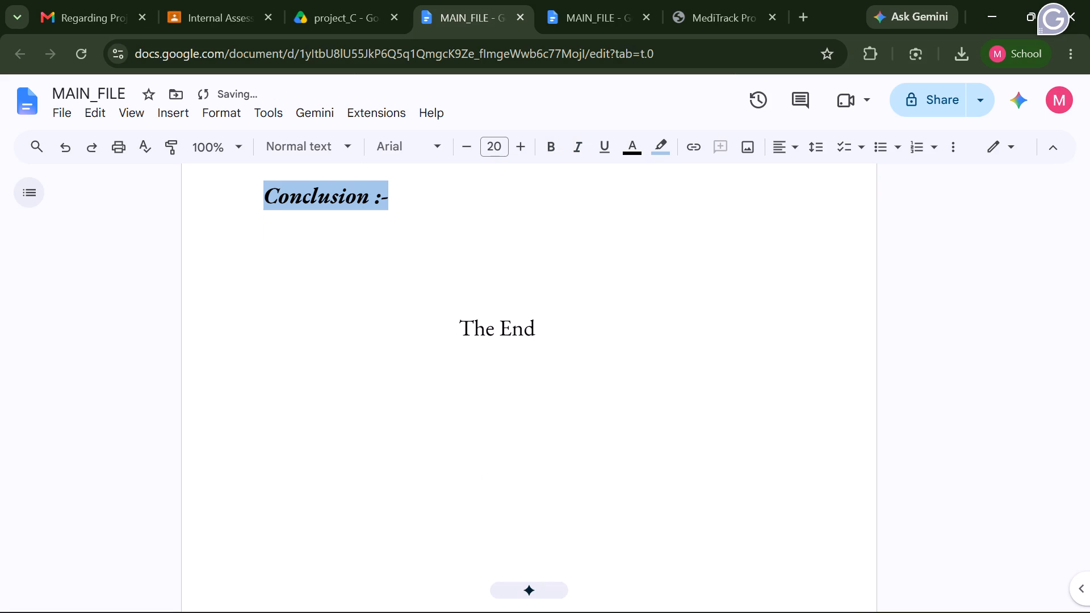
pyautogui.tripleClick(462, 140)
pyautogui.tripleClick(462, 140)
pyautogui.click(462, 140)
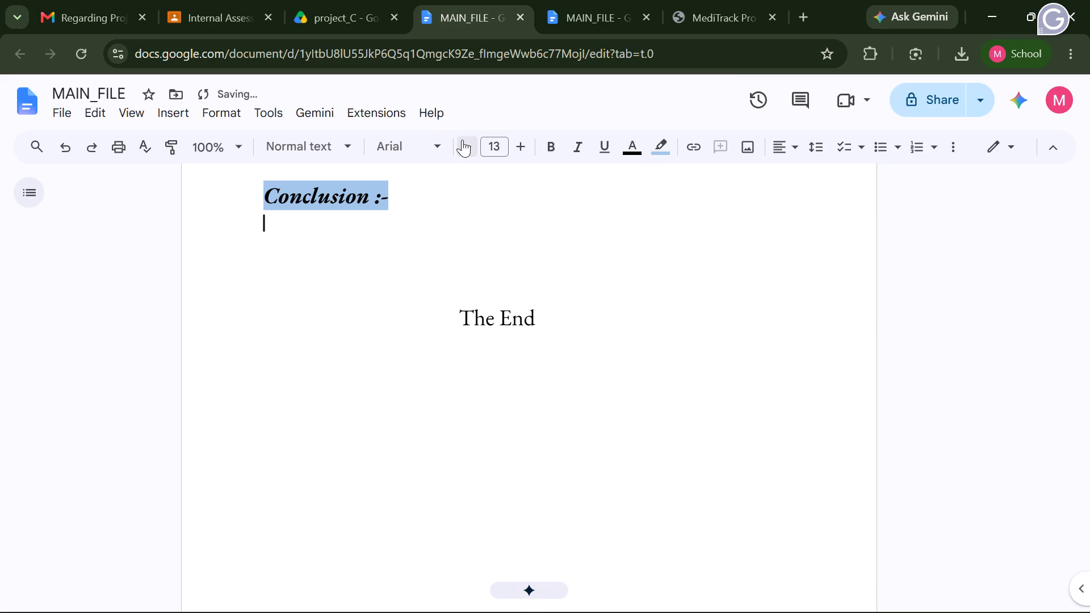
# Paste the copied ChatGPT conclusion below the "Conclusion :-" heading.
pyautogui.hotkey('ctrl', 'v')
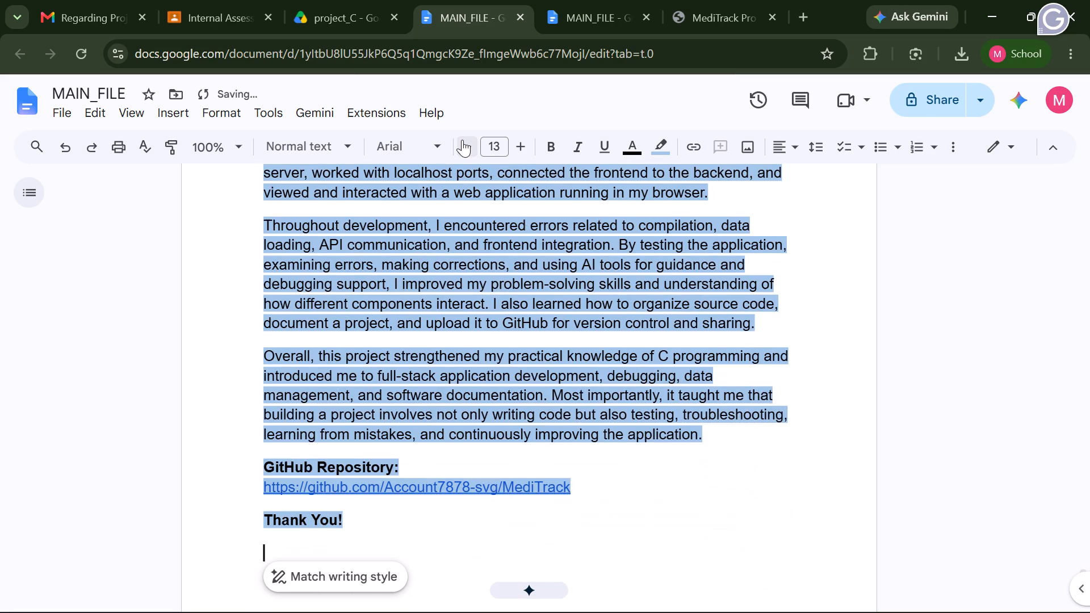
pyautogui.click(541, 117)
pyautogui.click(525, 260)
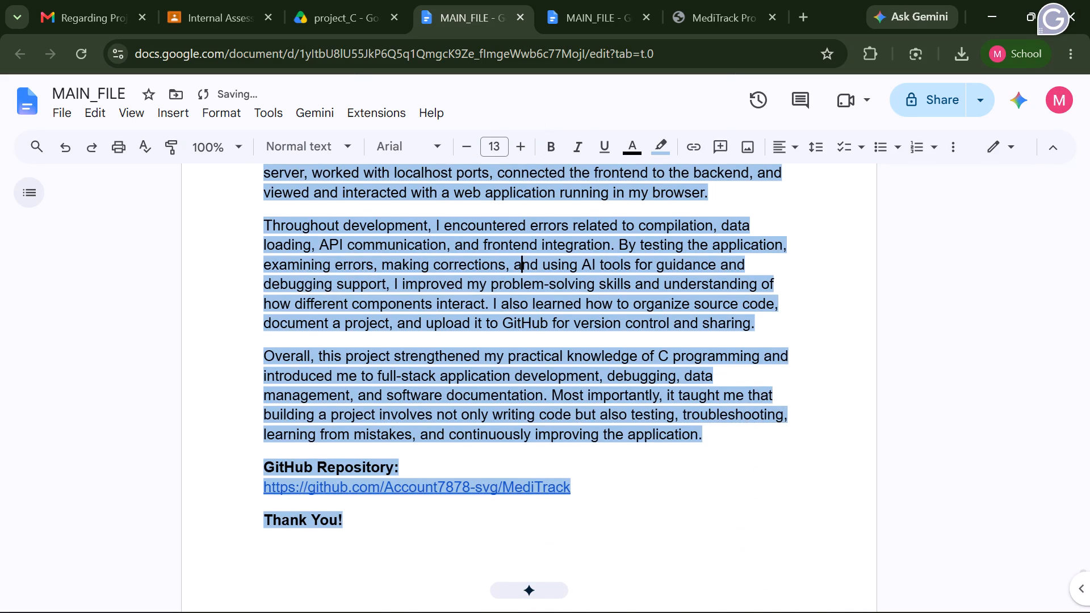
# Delete the duplicate "Conclusion" title and its line from the top of the pasted text.
pyautogui.scroll(3, 525, 260)
pyautogui.click(525, 260)
pyautogui.scroll(2, 525, 260)
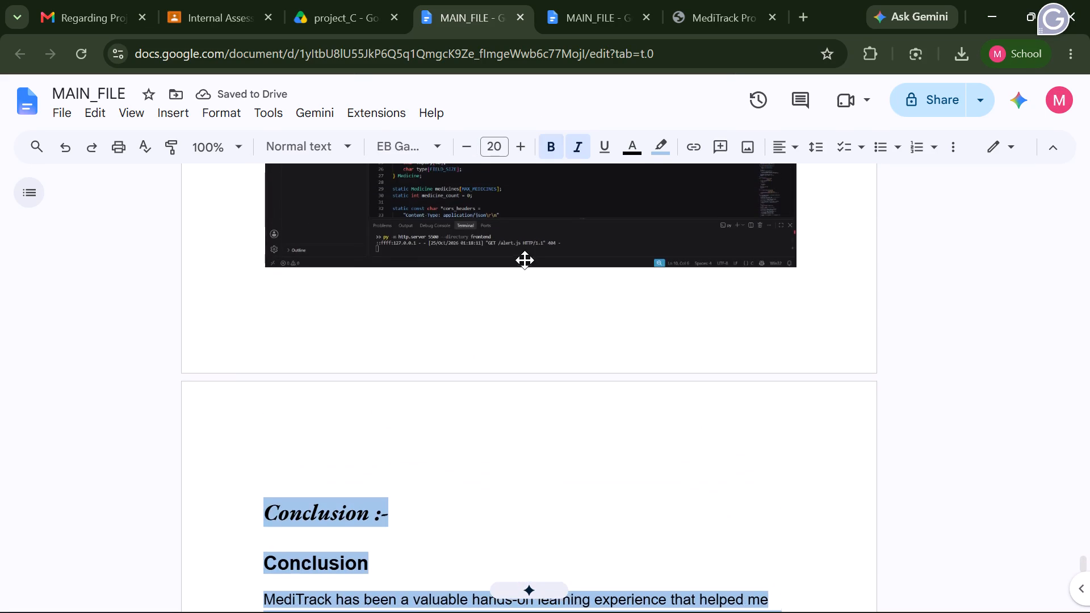
pyautogui.click(473, 261)
pyautogui.scroll(-3, 774, 398)
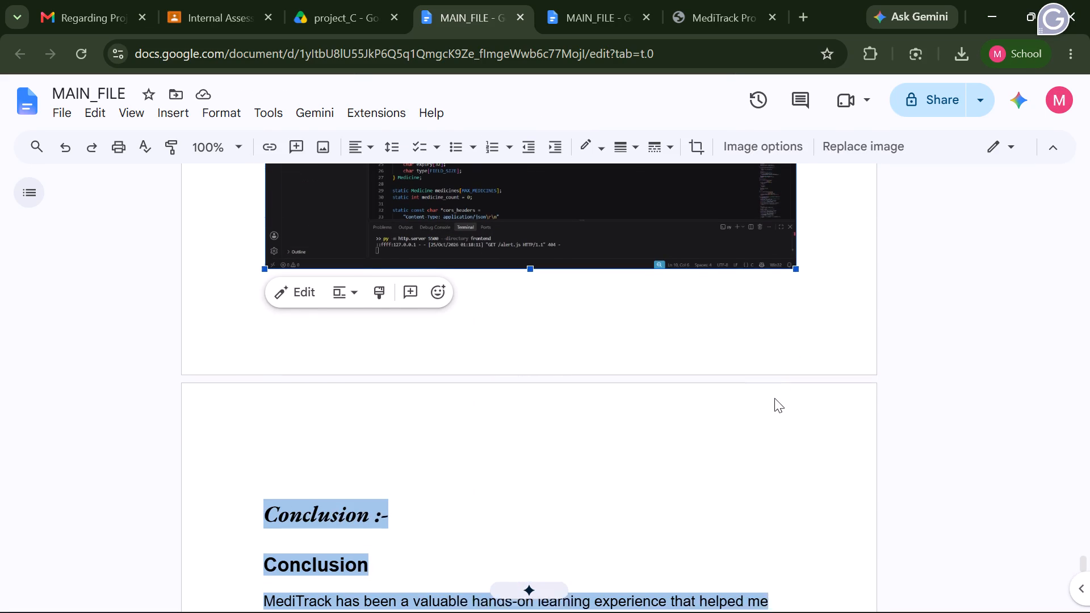
pyautogui.doubleClick(771, 429)
pyautogui.scroll(-3, 467, 523)
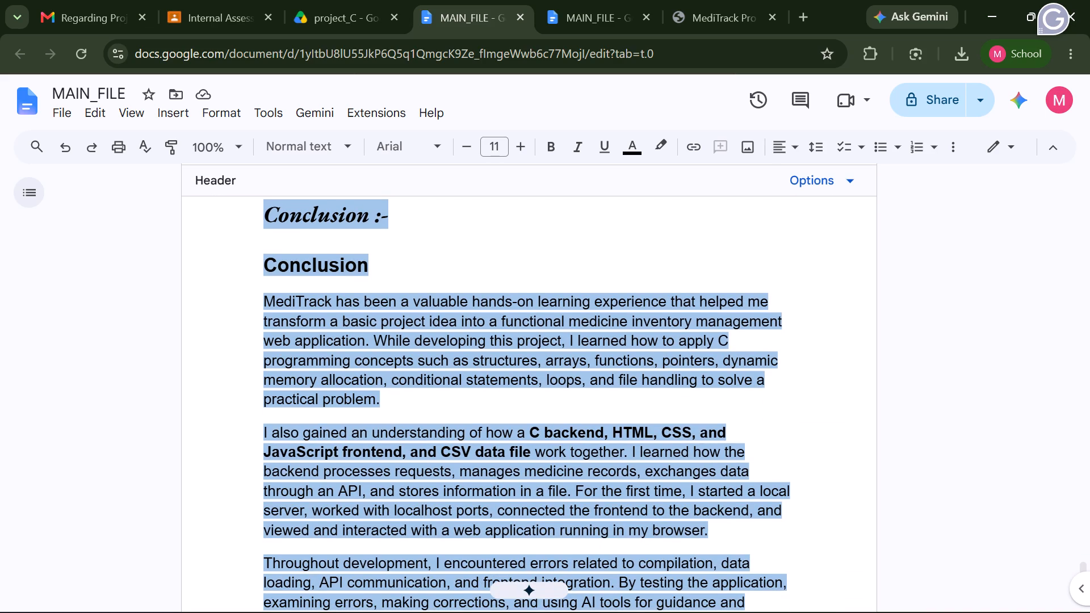
pyautogui.click(367, 277)
pyautogui.hotkey('ctrl', 'BackSpace')
pyautogui.hotkey('ctrl', 'BackSpace')
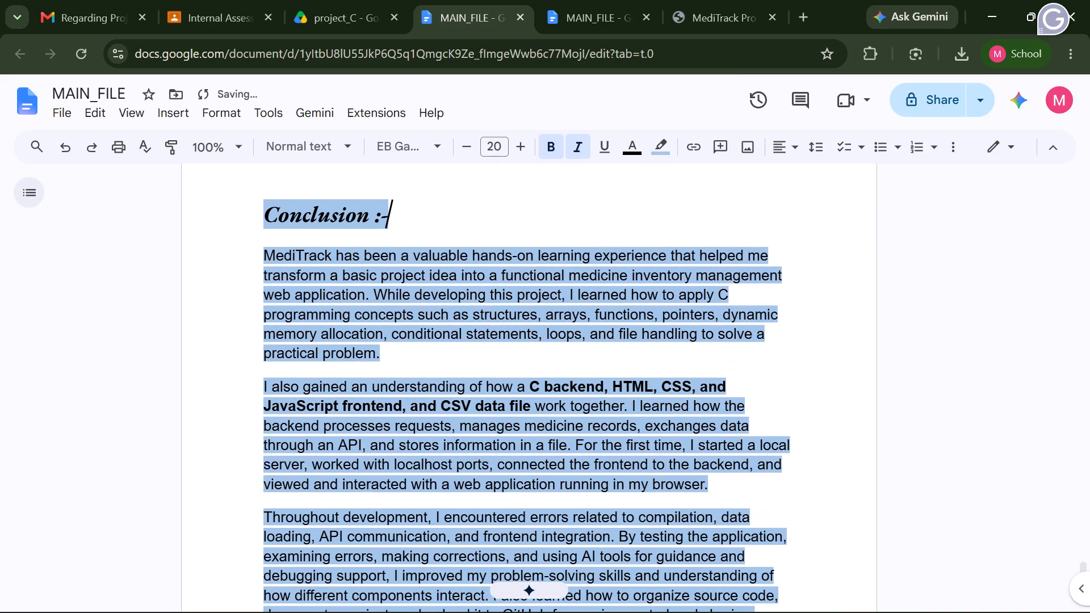
# Change the highlight of the pasted conclusion text, from its first paragraph through "Thank You!", to white.
pyautogui.moveTo(267, 251); pyautogui.dragTo(525, 612)
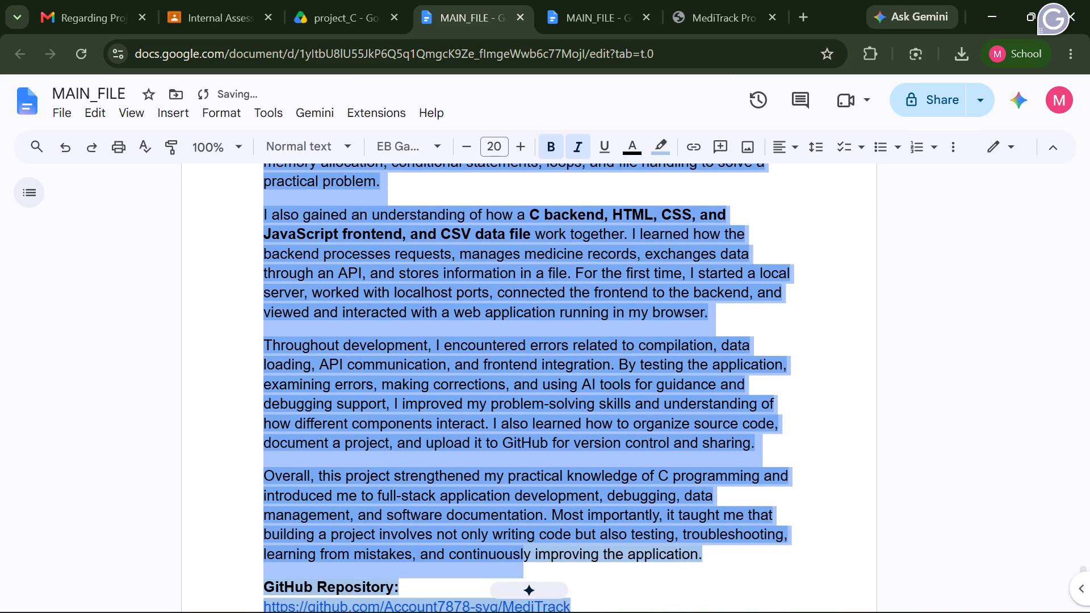
pyautogui.moveTo(525, 612); pyautogui.dragTo(483, 481)
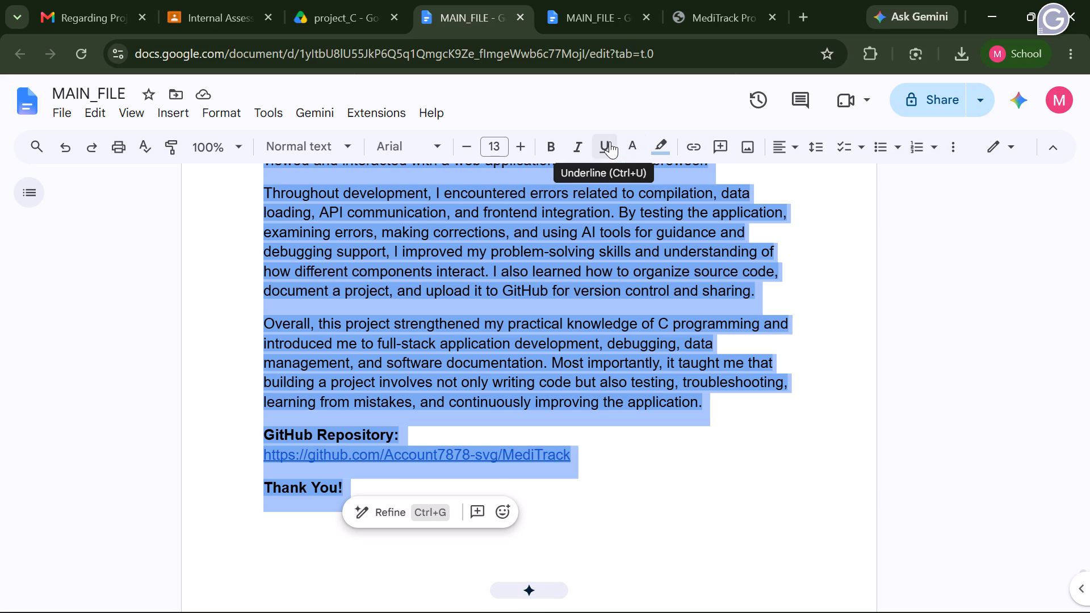
pyautogui.click(656, 149)
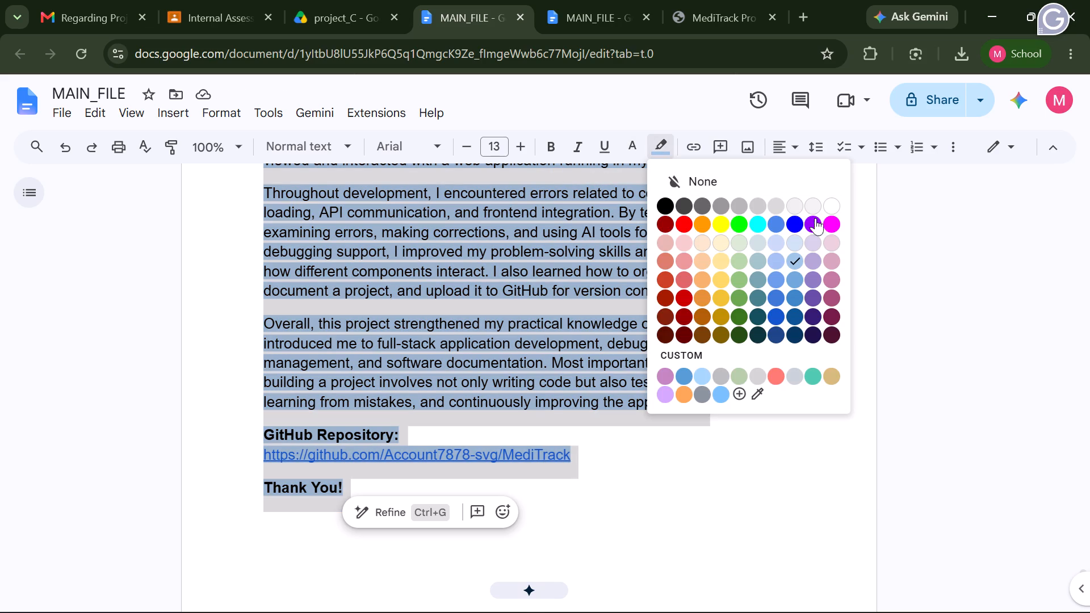
pyautogui.click(832, 200)
pyautogui.click(752, 307)
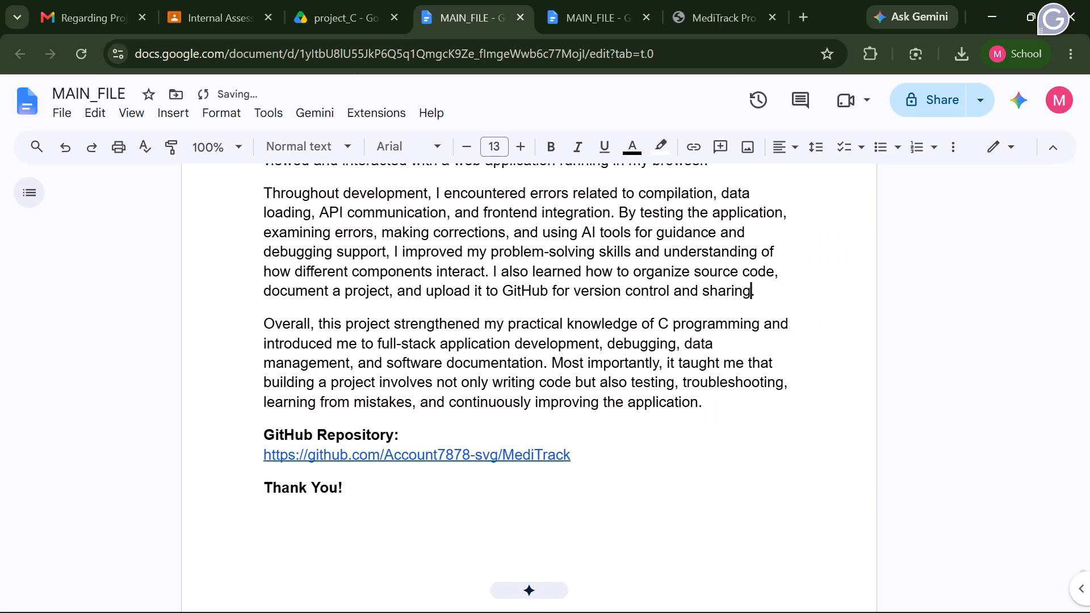
# Review the whole document from the title and source code through the screenshots to the conclusion pages.
pyautogui.scroll(3, 682, 396)
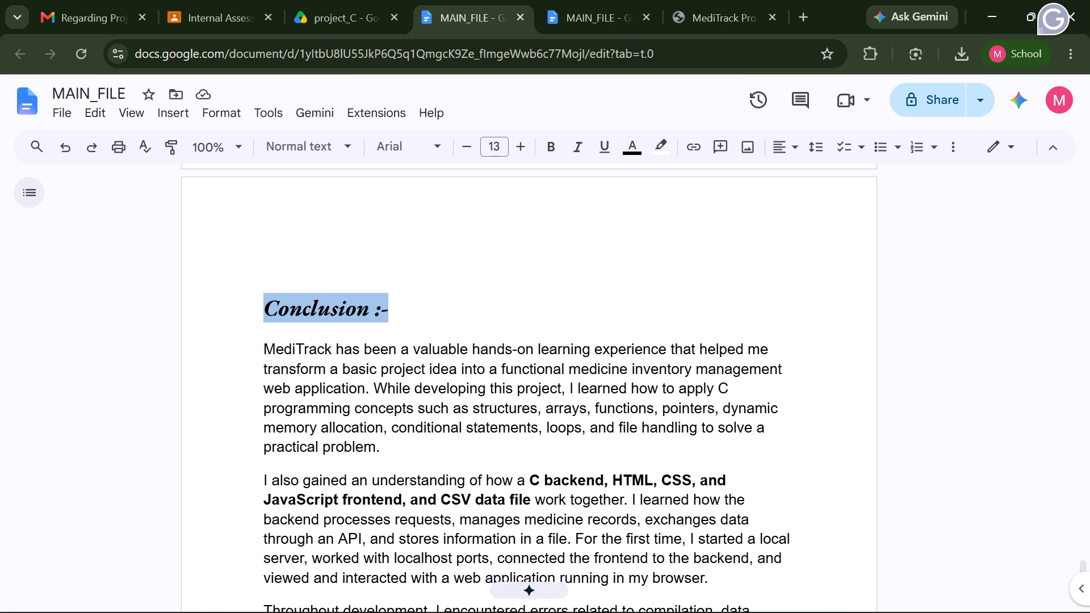
pyautogui.scroll(12, 578, 395)
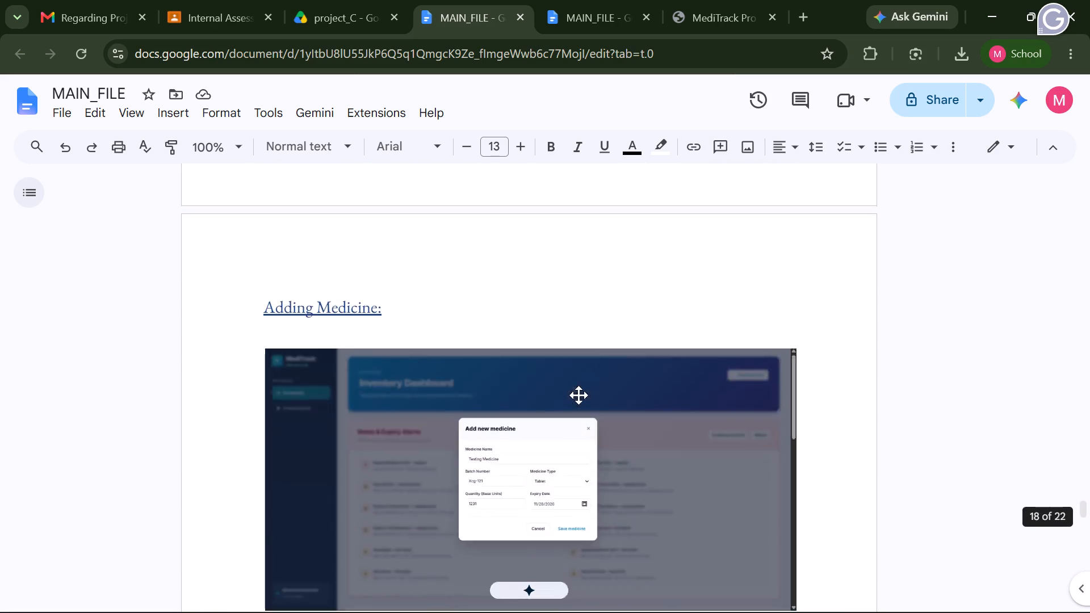
pyautogui.scroll(18, 578, 395)
pyautogui.scroll(8, 578, 395)
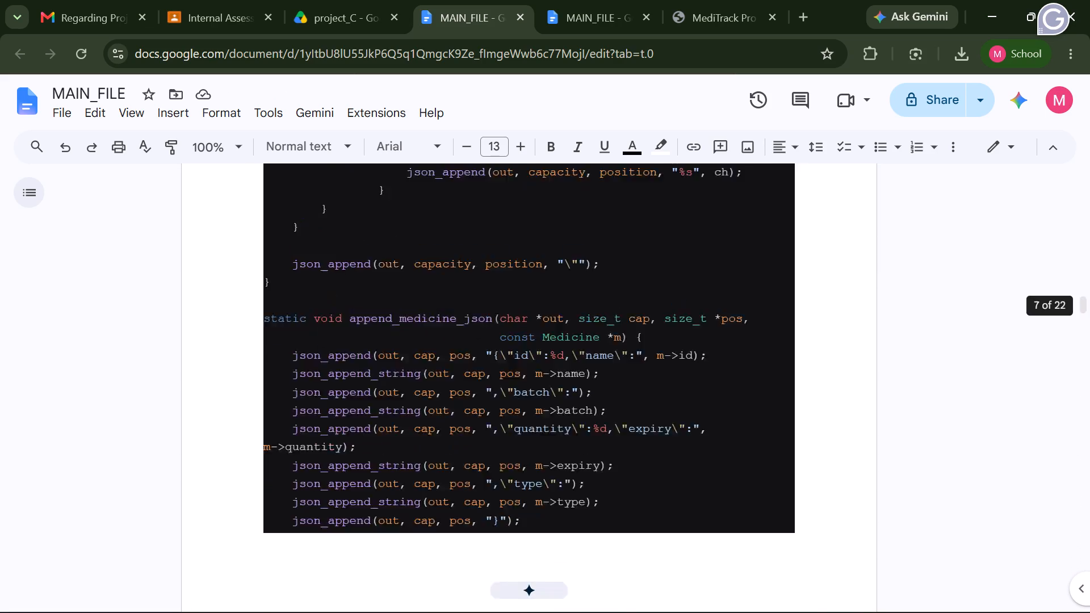
pyautogui.scroll(15, 578, 395)
pyautogui.scroll(7, 578, 395)
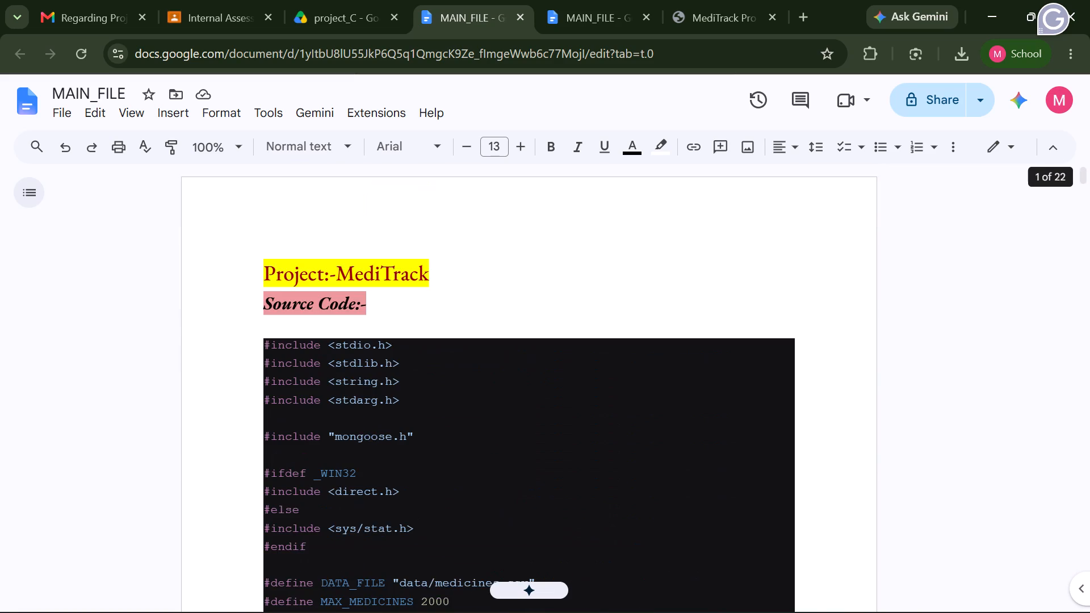
pyautogui.scroll(-18, 578, 395)
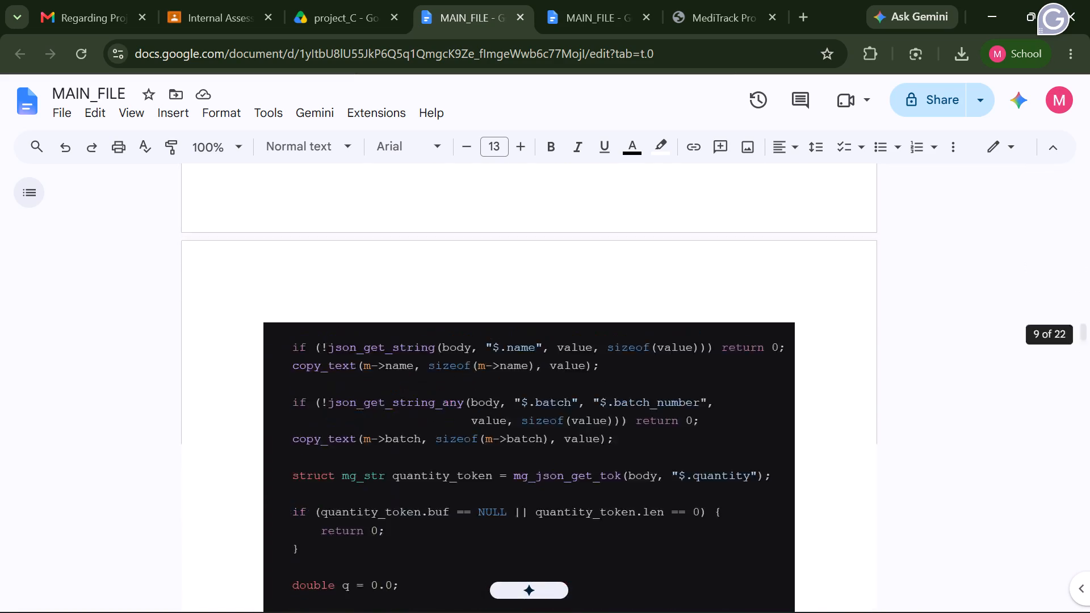
pyautogui.scroll(-16, 578, 395)
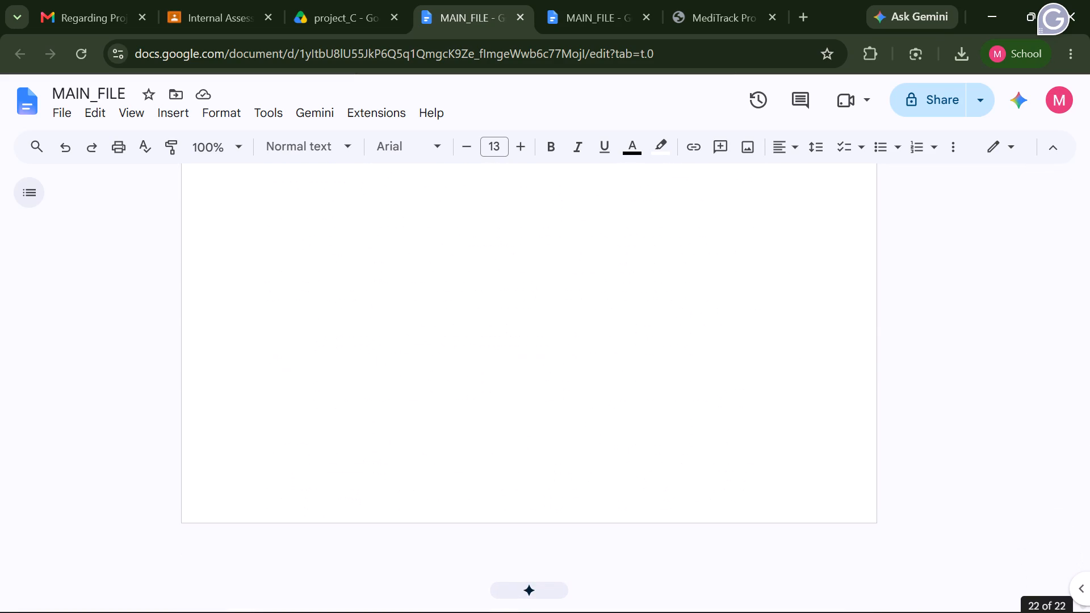
pyautogui.scroll(-1, 578, 395)
pyautogui.scroll(8, 578, 395)
pyautogui.scroll(-2, 578, 395)
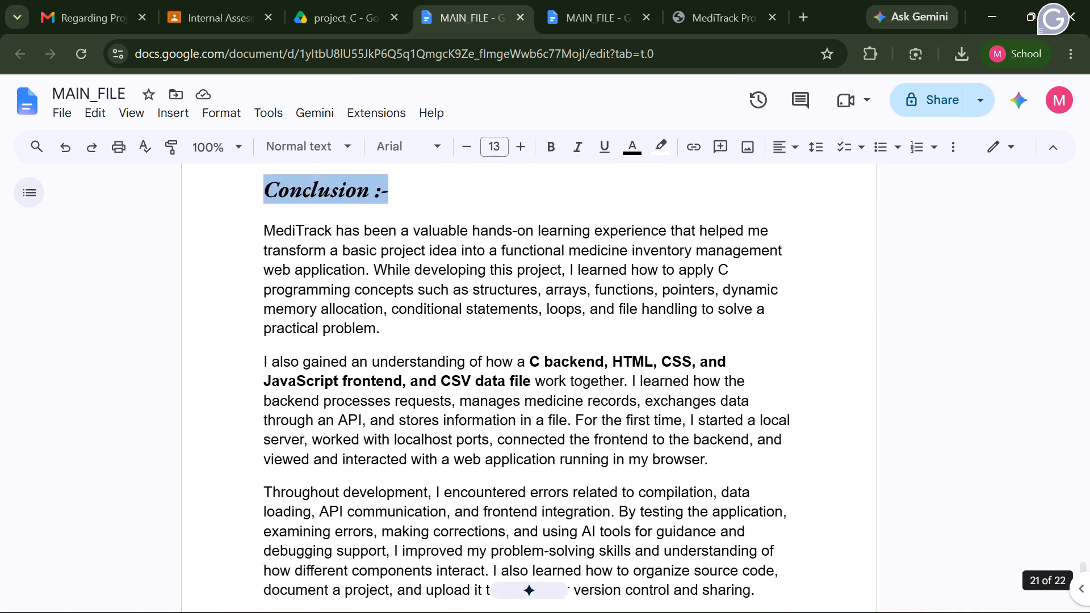
pyautogui.scroll(-1, 578, 395)
pyautogui.scroll(-2, 480, 425)
pyautogui.scroll(5, 480, 425)
pyautogui.scroll(-2, 480, 425)
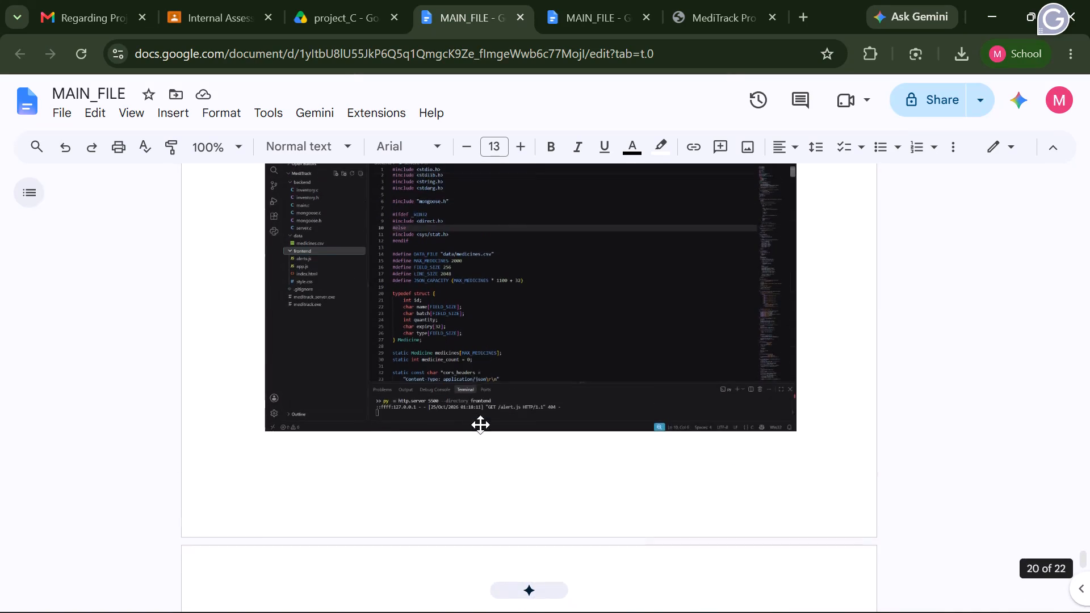
# Open the MediTrack GitHub repository link at the end of the conclusion.
pyautogui.scroll(-3, 480, 425)
pyautogui.click(438, 576)
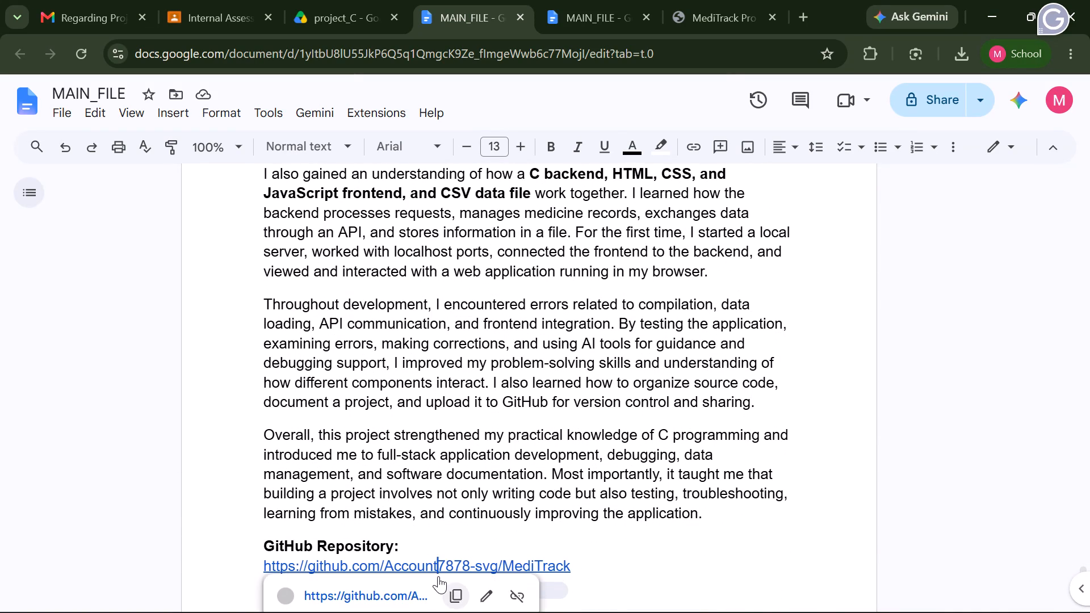
pyautogui.click(390, 580)
pyautogui.click(388, 594)
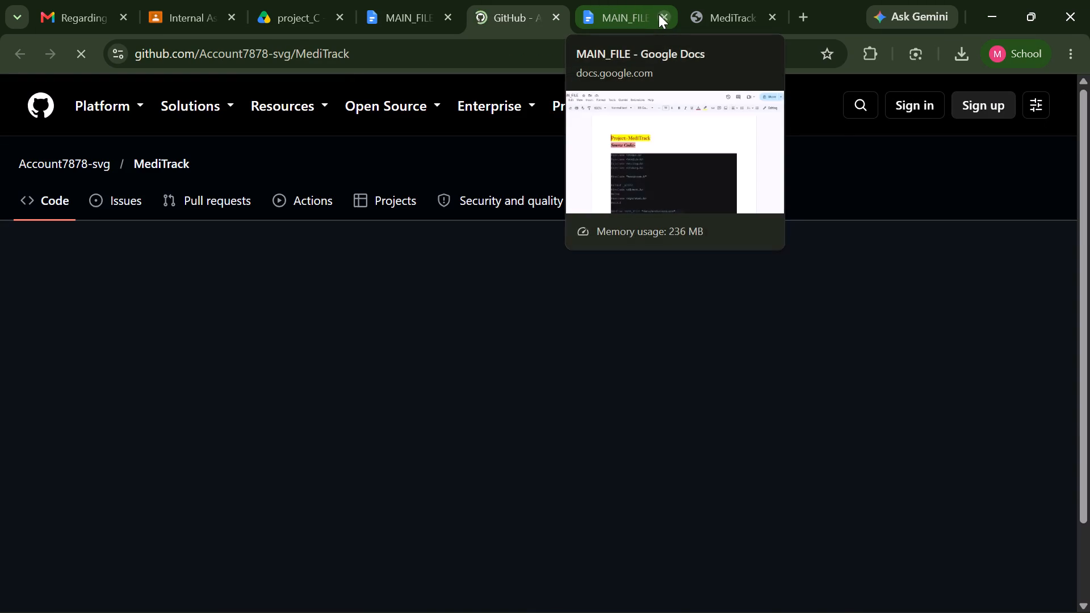
# Close the duplicate MAIN_FILE document and the MediTrack Pro page, keeping the GitHub repository open.
pyautogui.click(661, 14)
pyautogui.click(661, 14)
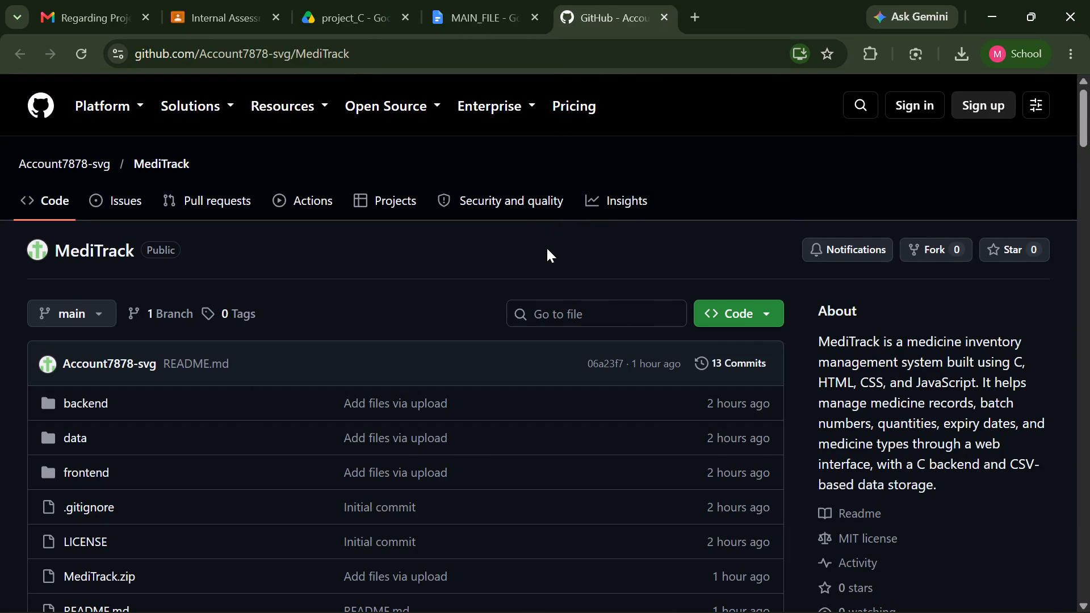
pyautogui.scroll(-2, 547, 248)
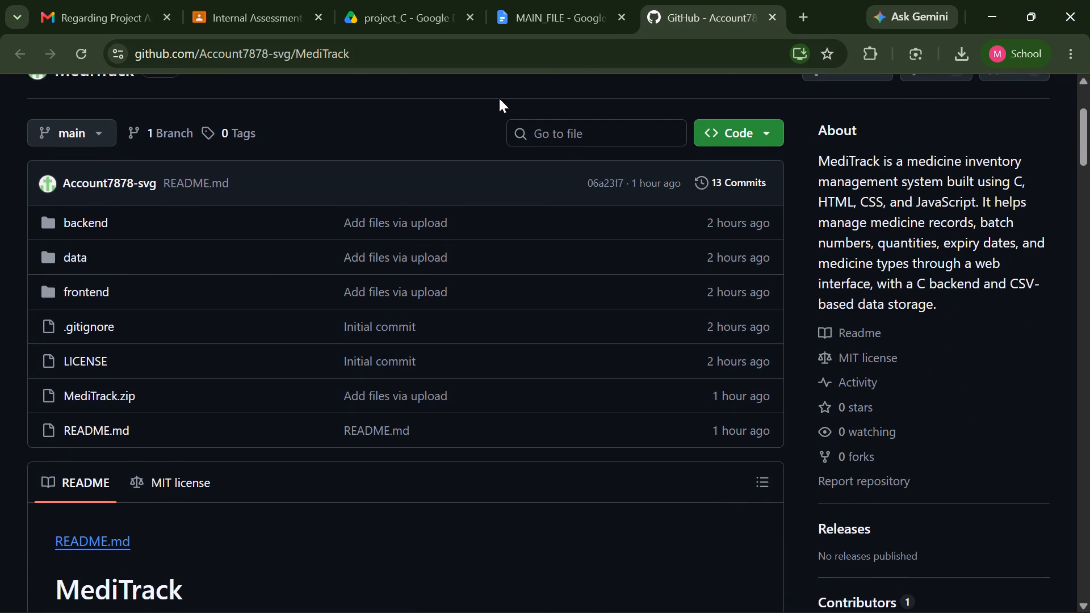
# In MAIN_FILE, delete the break and blank space after "Thank You!" to bring "The End" onto the same page.
pyautogui.click(540, 15)
pyautogui.scroll(-2, 576, 350)
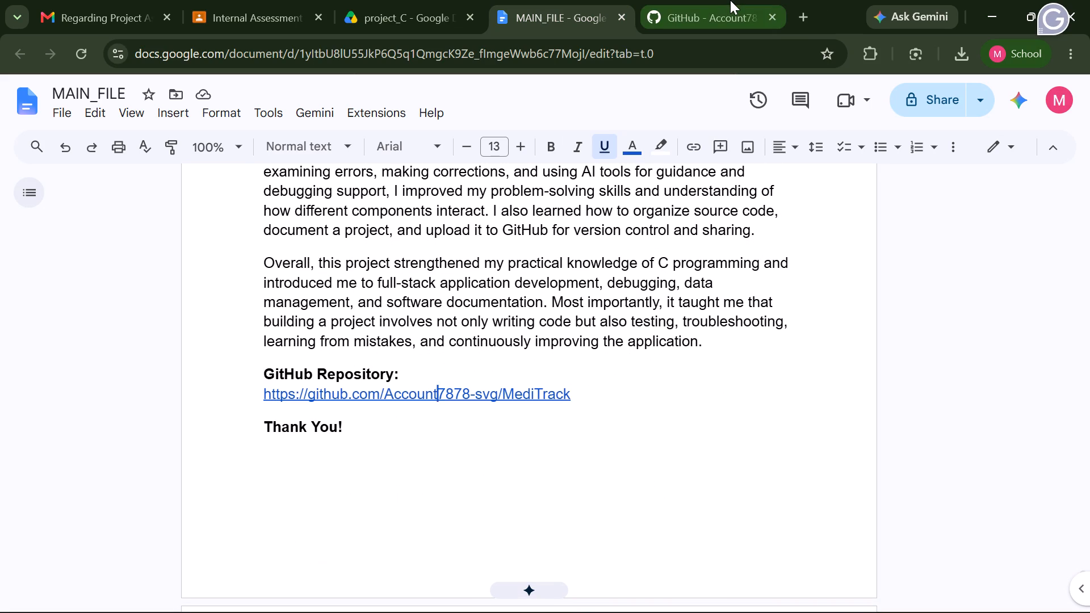
pyautogui.click(486, 445)
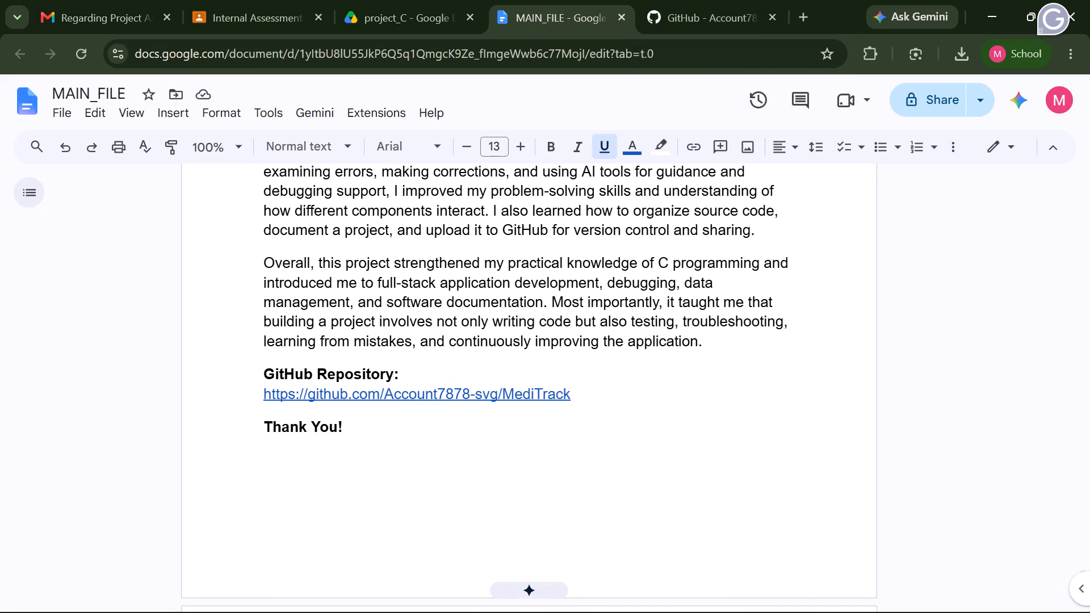
pyautogui.scroll(-3, 486, 445)
pyautogui.scroll(2, 485, 448)
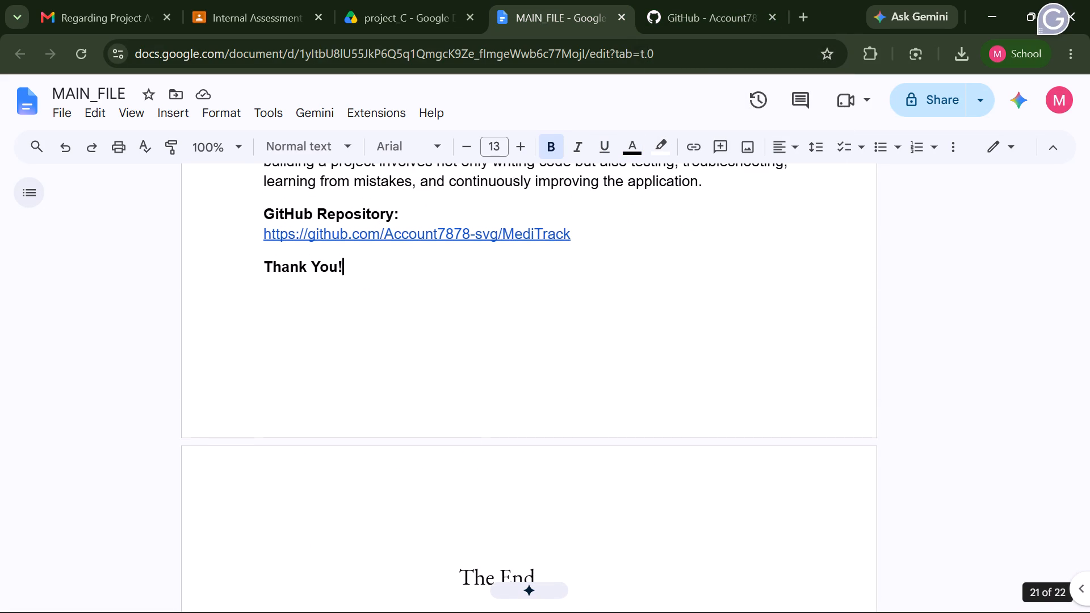
pyautogui.press('Delete')
pyautogui.press('Delete')
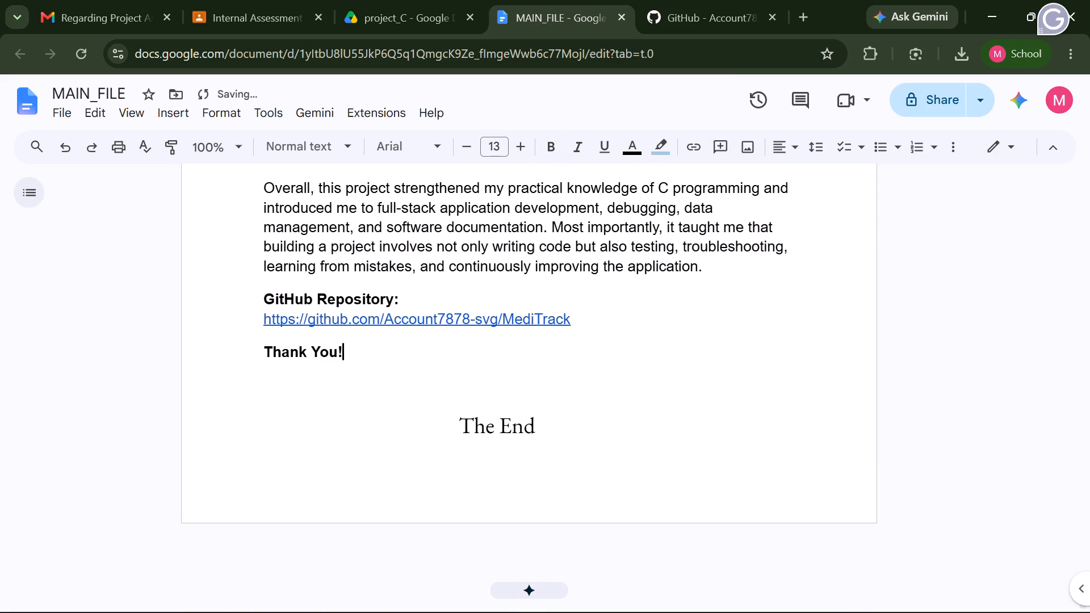
# Check the document's final pages and save MAIN_FILE.
pyautogui.scroll(-2, 708, 381)
pyautogui.scroll(11, 708, 381)
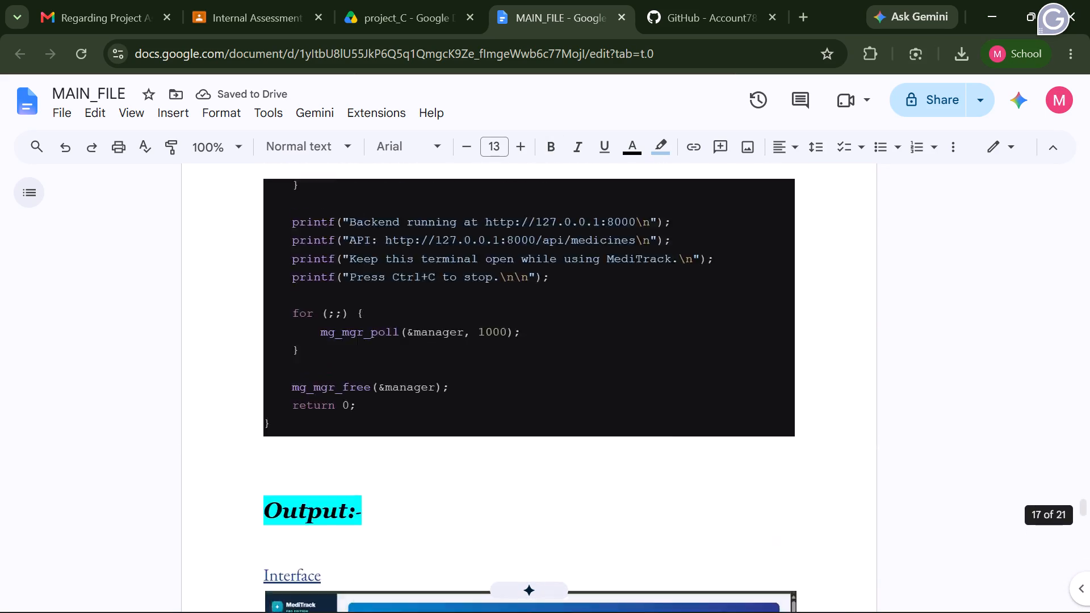
pyautogui.scroll(2, 708, 381)
pyautogui.hotkey('ctrl', 's')
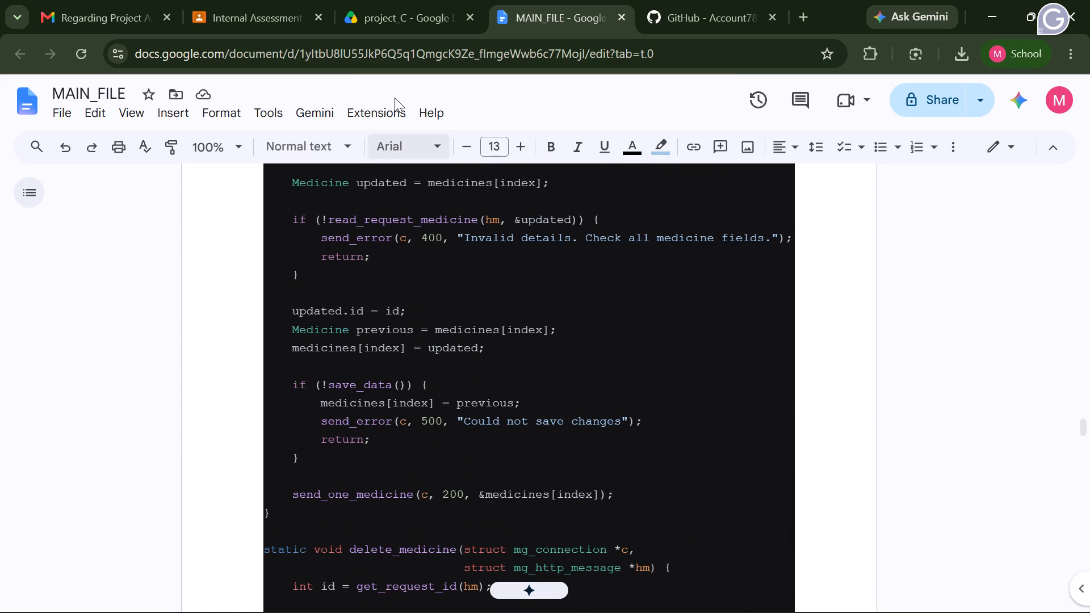
# Open the GitHub_Link presentation from the project_C Drive folder to check its slide, and close it again.
pyautogui.click(357, 0)
pyautogui.click(364, 412)
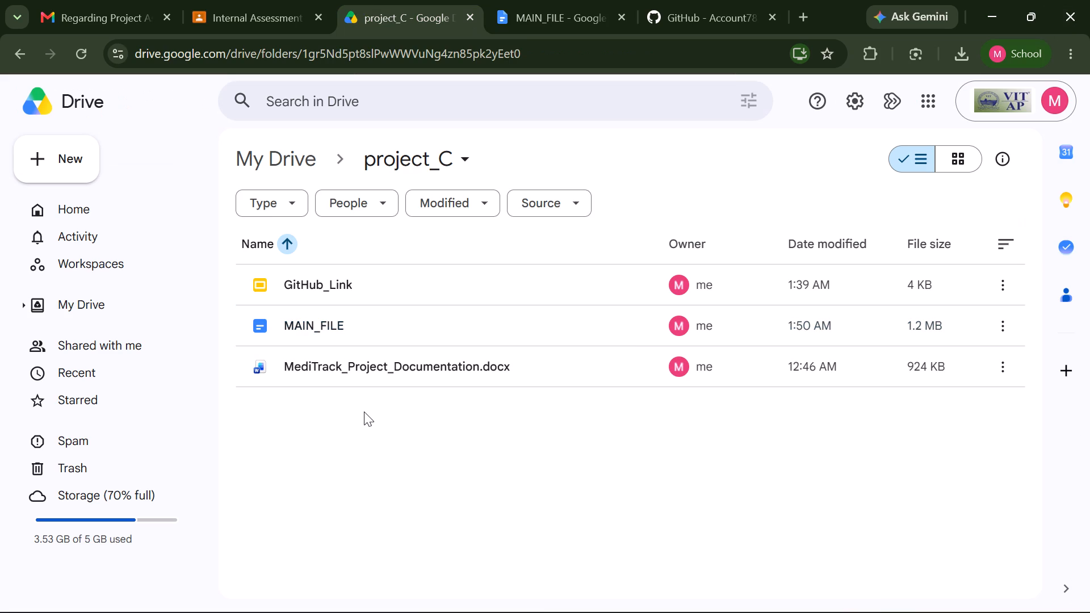
pyautogui.doubleClick(385, 278)
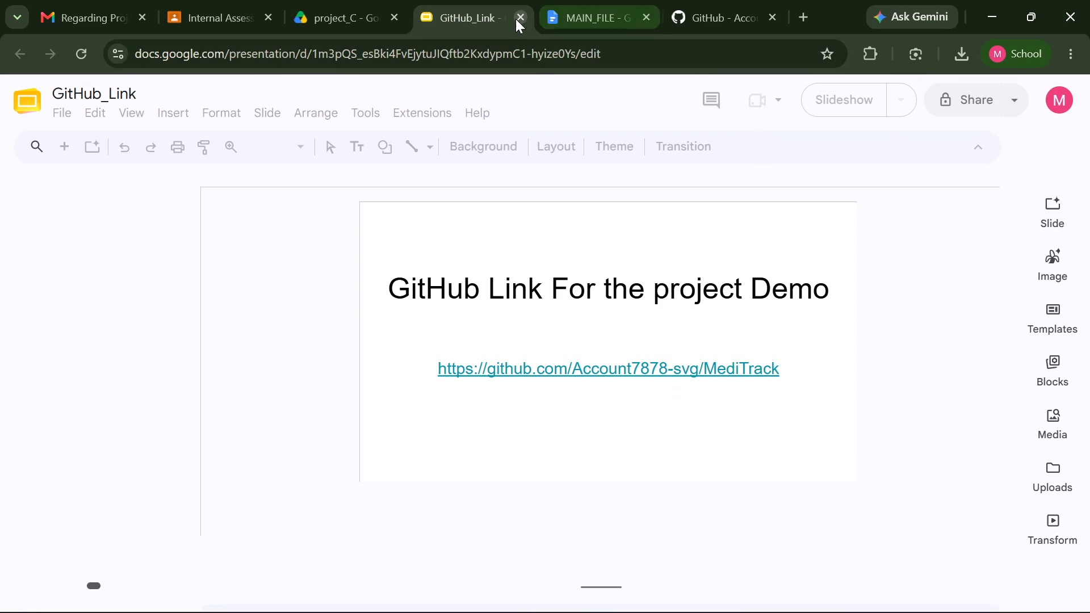
pyautogui.click(515, 14)
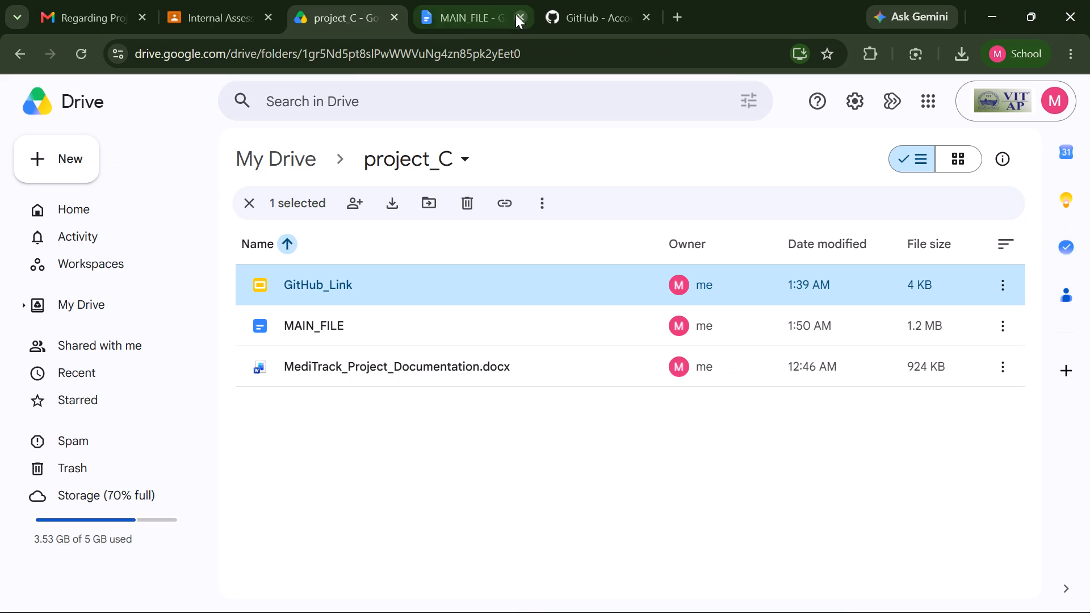
# Close the open MAIN_FILE document and the GitHub repository page.
pyautogui.click(515, 14)
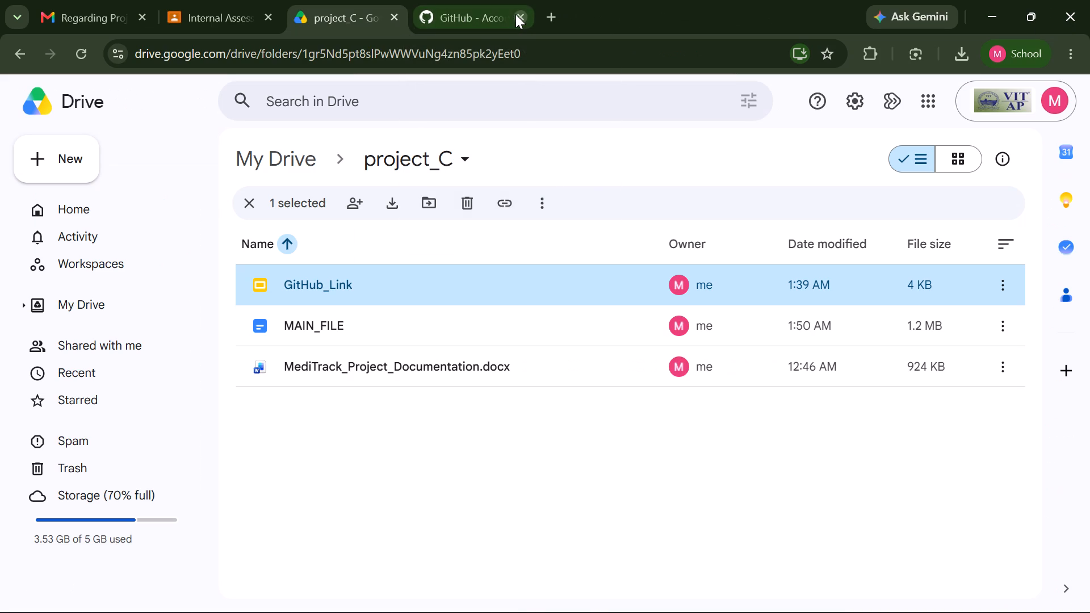
pyautogui.click(515, 14)
# Reopen MAIN_FILE from the project_C folder and review it from the source code through the output screenshots to the conclusion.
pyautogui.doubleClick(305, 328)
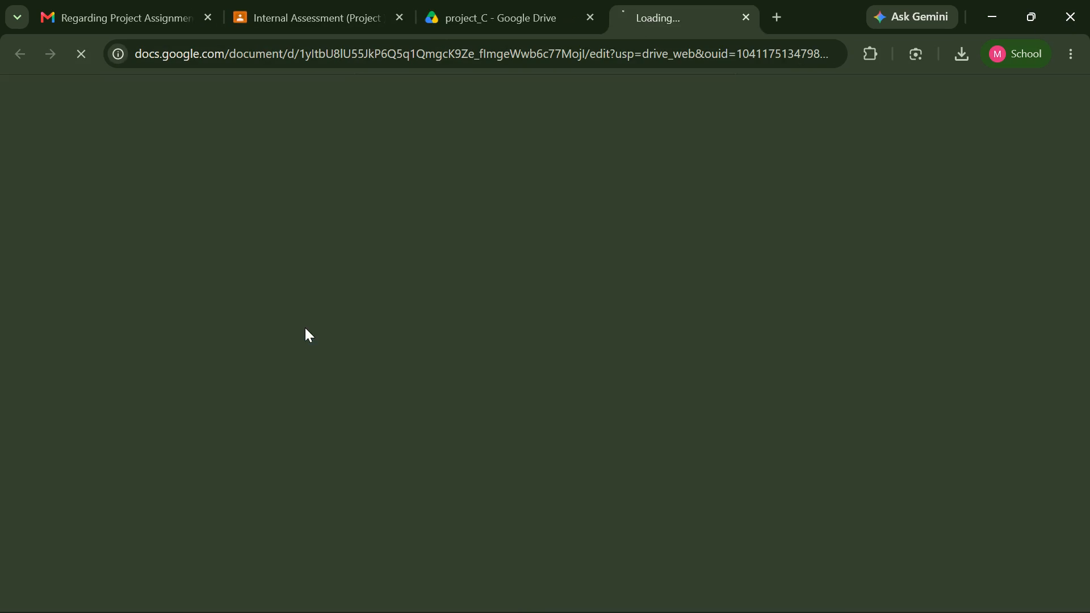
pyautogui.scroll(-3, 583, 364)
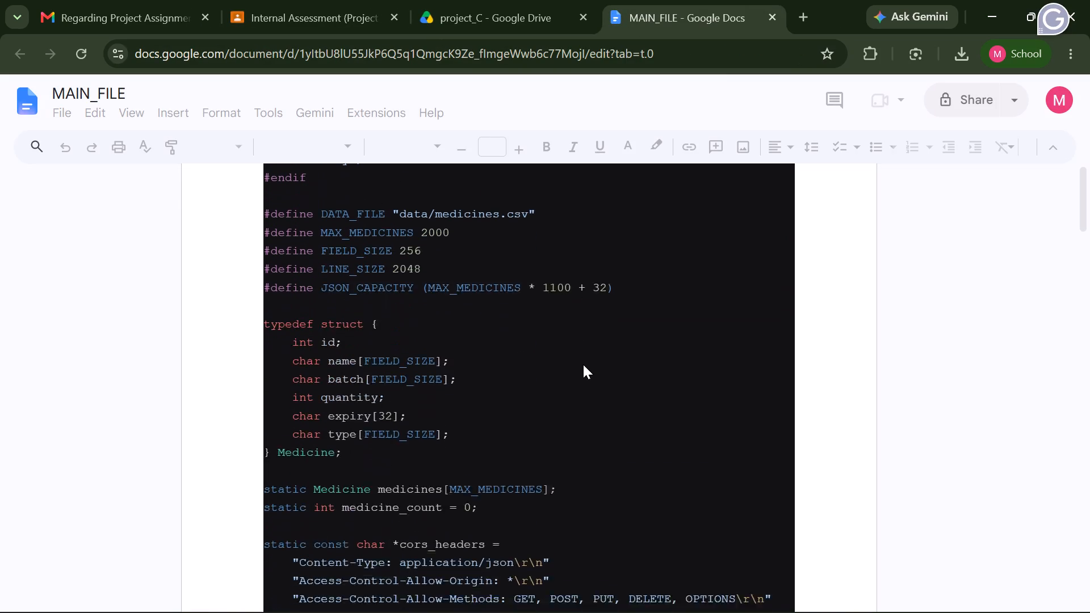
pyautogui.scroll(-12, 583, 364)
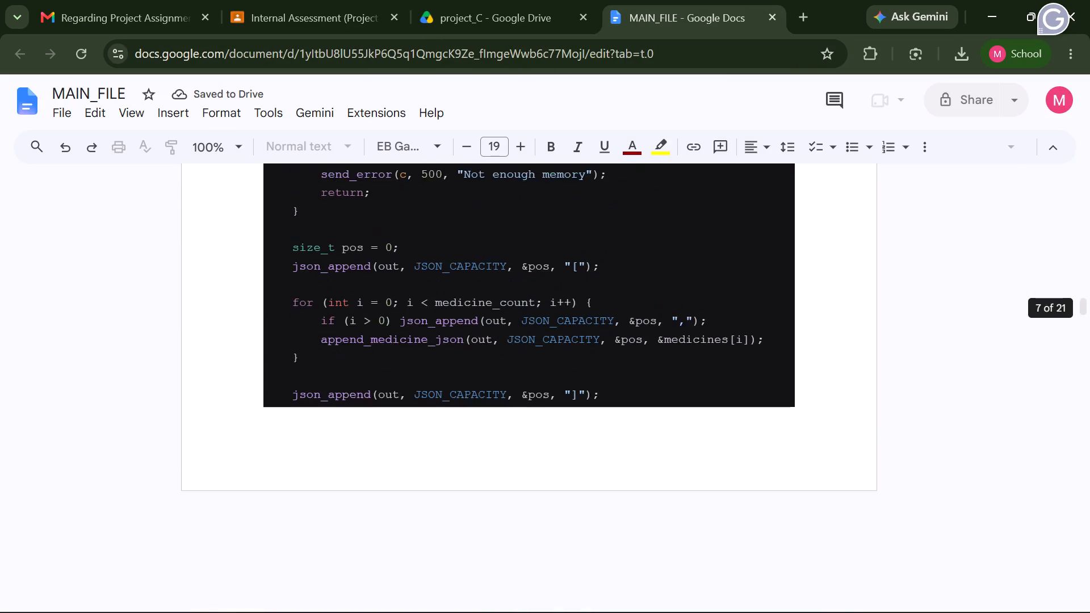
pyautogui.scroll(-6, 583, 364)
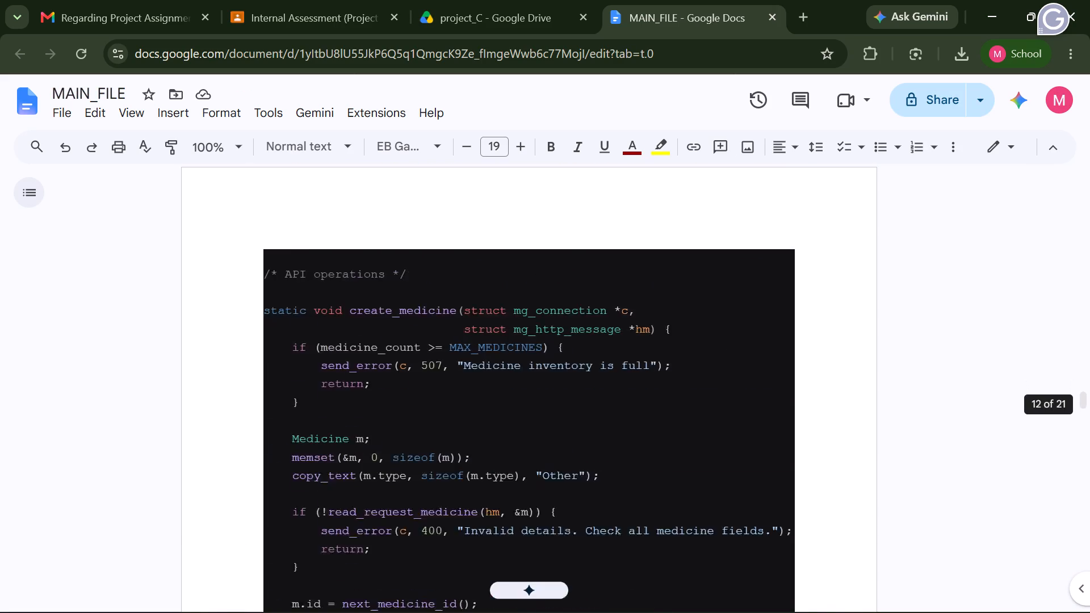
pyautogui.scroll(-6, 583, 364)
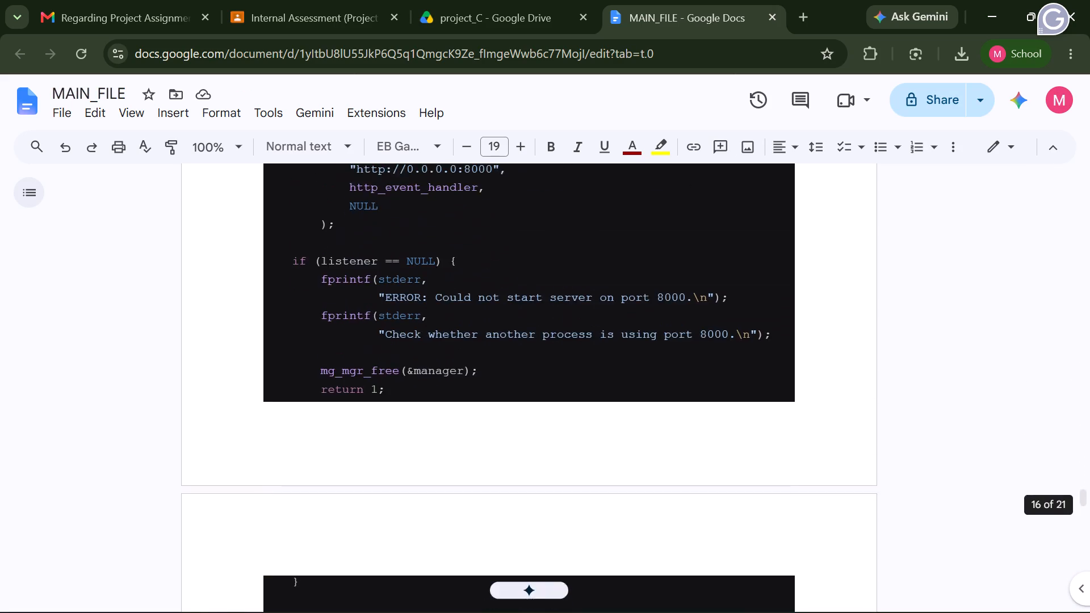
pyautogui.scroll(-6, 583, 364)
pyautogui.scroll(3, 583, 364)
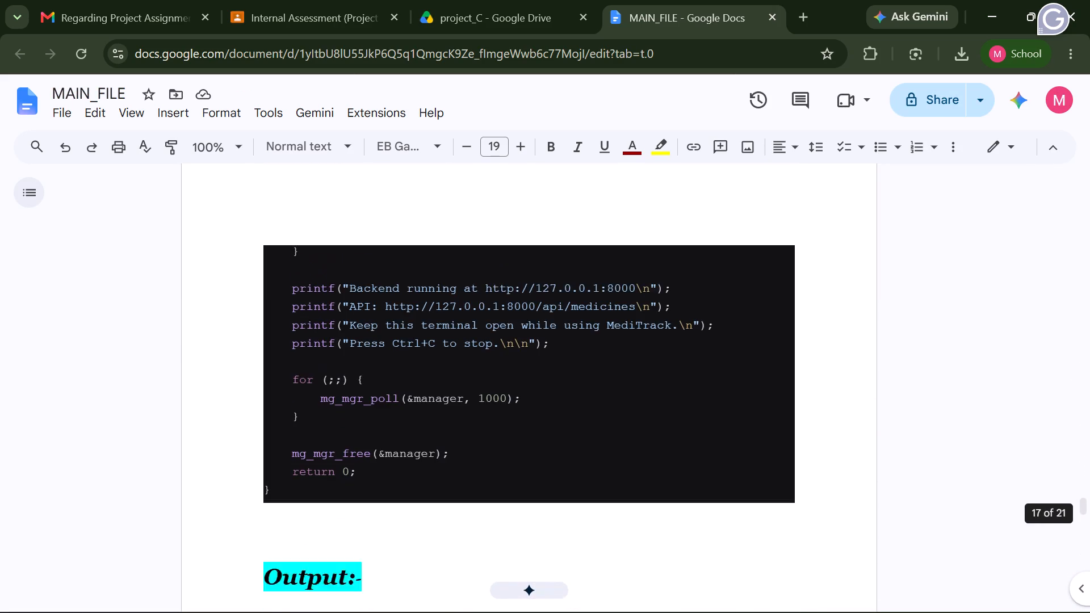
pyautogui.scroll(-13, 583, 364)
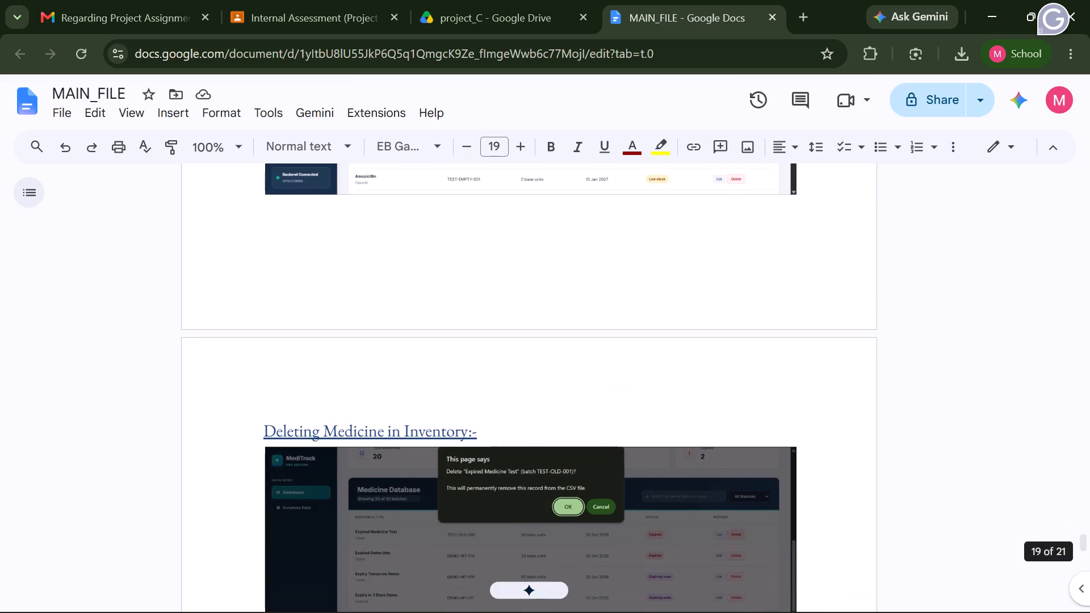
pyautogui.scroll(-5, 583, 364)
pyautogui.scroll(-3, 506, 386)
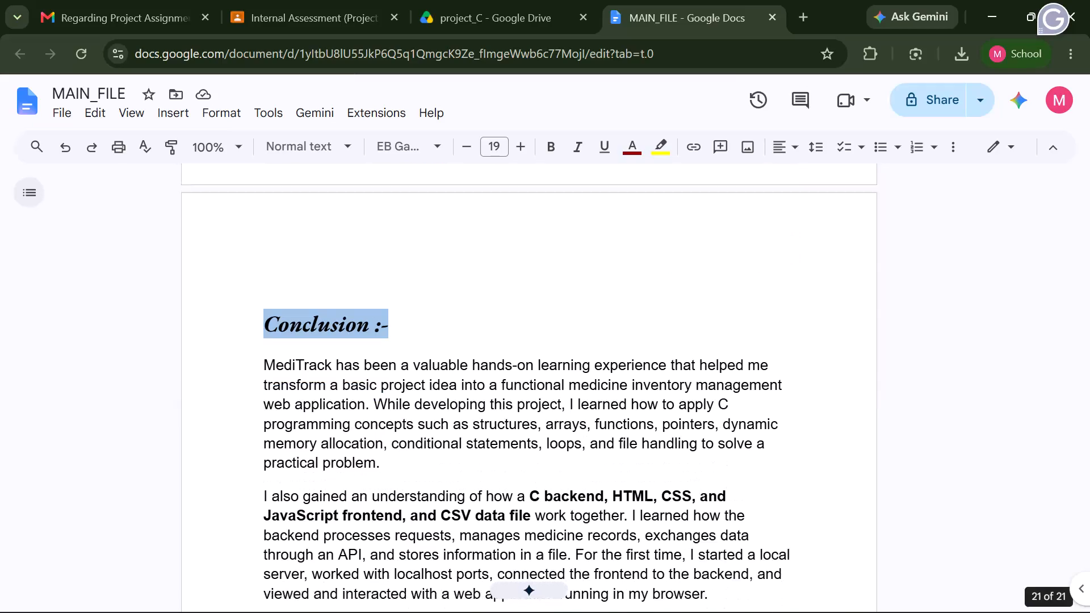
# Open MediTrack_Project_Documentation.docx from the project_C folder, check its cover and architecture pages, and close it.
pyautogui.click(523, 0)
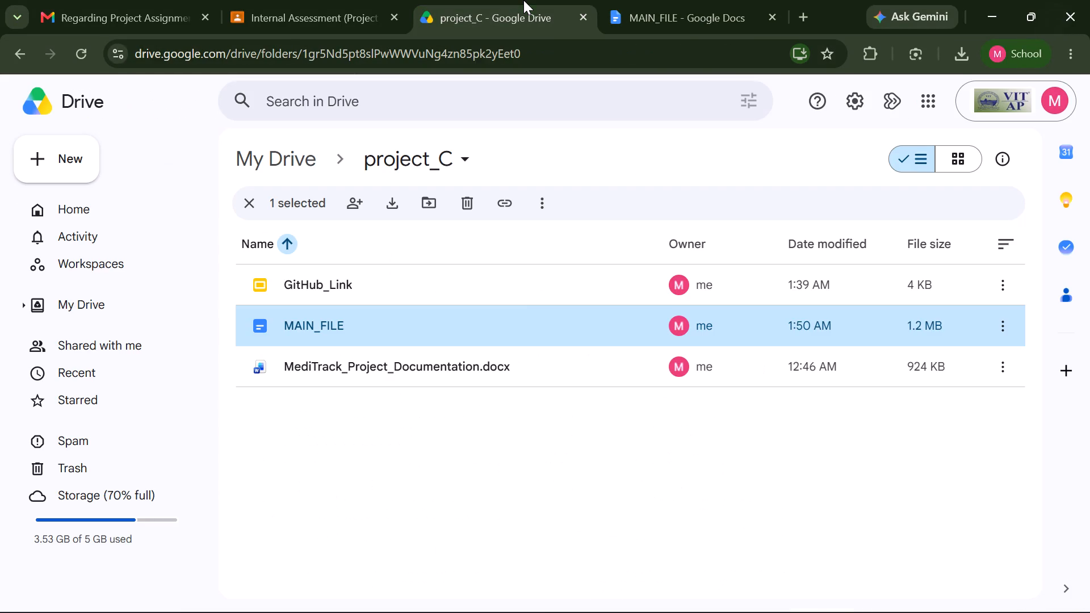
pyautogui.doubleClick(455, 378)
pyautogui.scroll(-1, 455, 378)
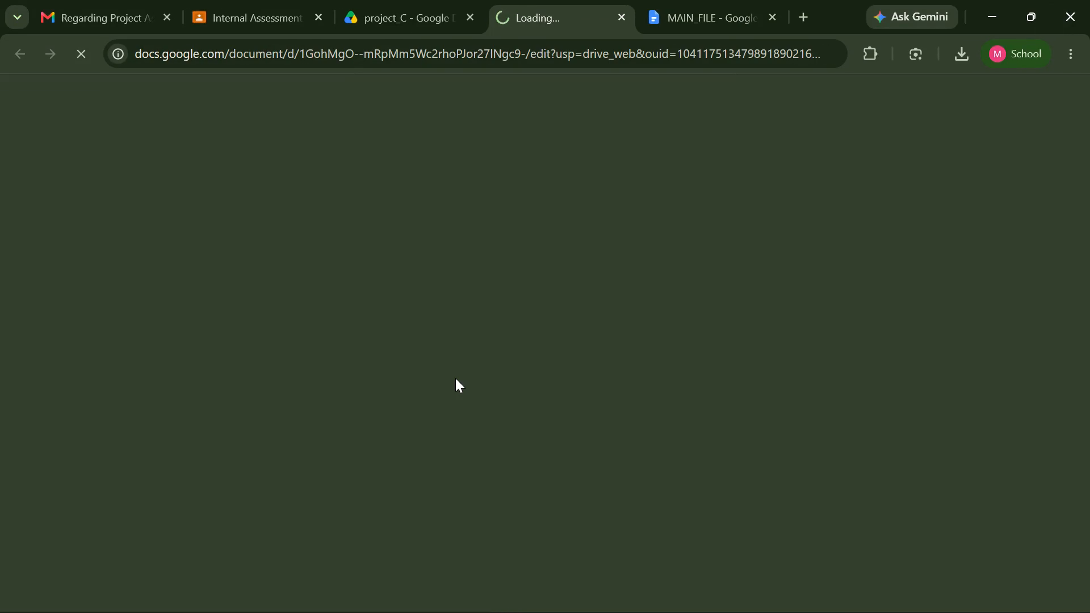
pyautogui.scroll(-8, 455, 378)
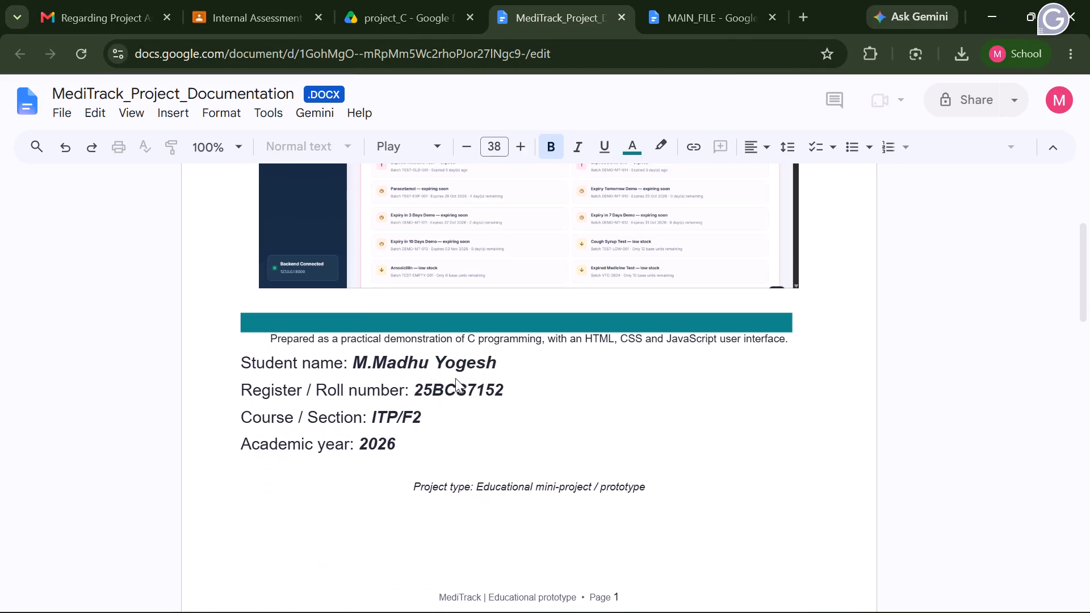
pyautogui.scroll(-4, 455, 378)
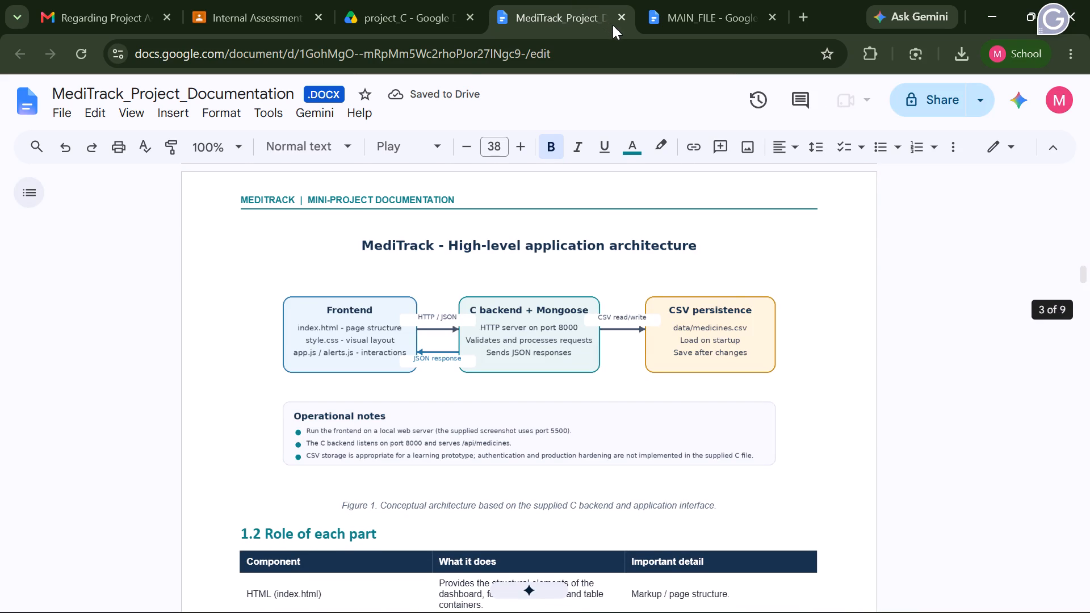
pyautogui.click(622, 16)
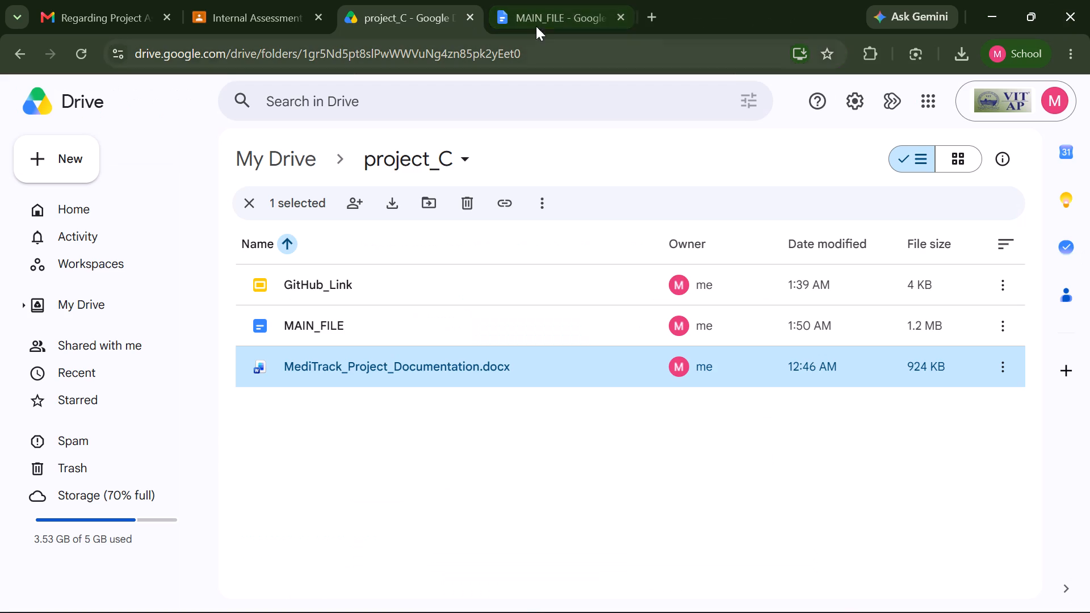
# Return to MAIN_FILE and recheck the last screenshot and the start of the conclusion.
pyautogui.click(566, 10)
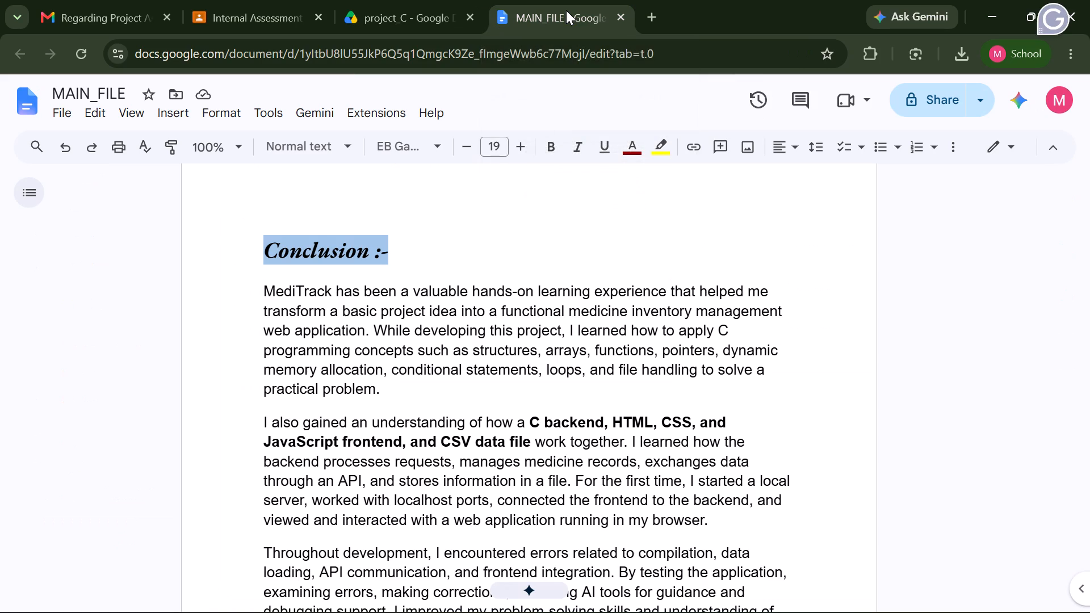
pyautogui.scroll(3, 513, 243)
pyautogui.hscroll(1, 513, 243)
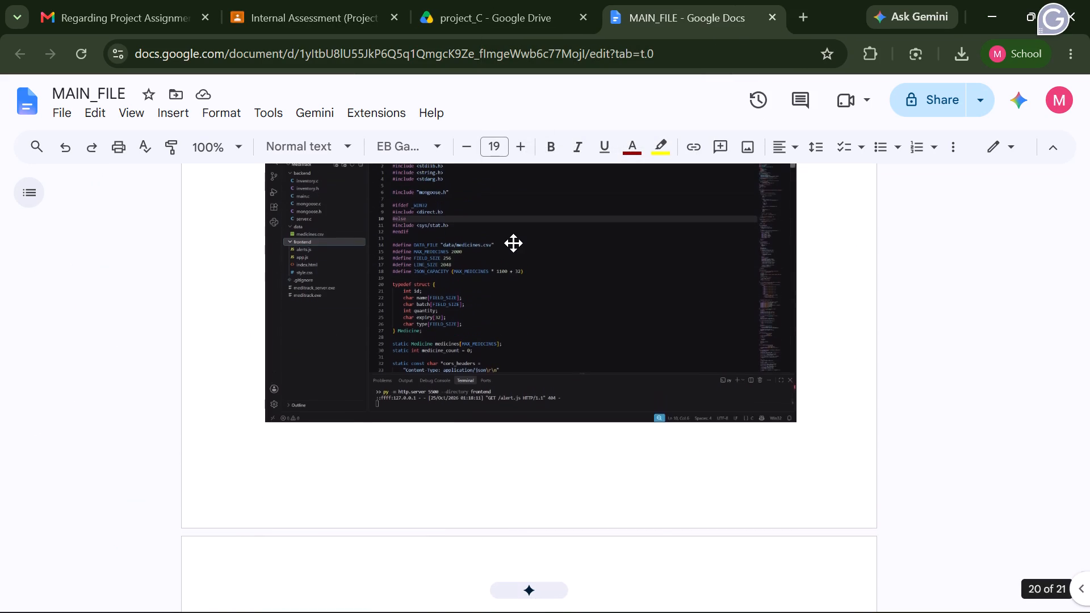
pyautogui.hscroll(1, 513, 243)
pyautogui.scroll(-1, 513, 243)
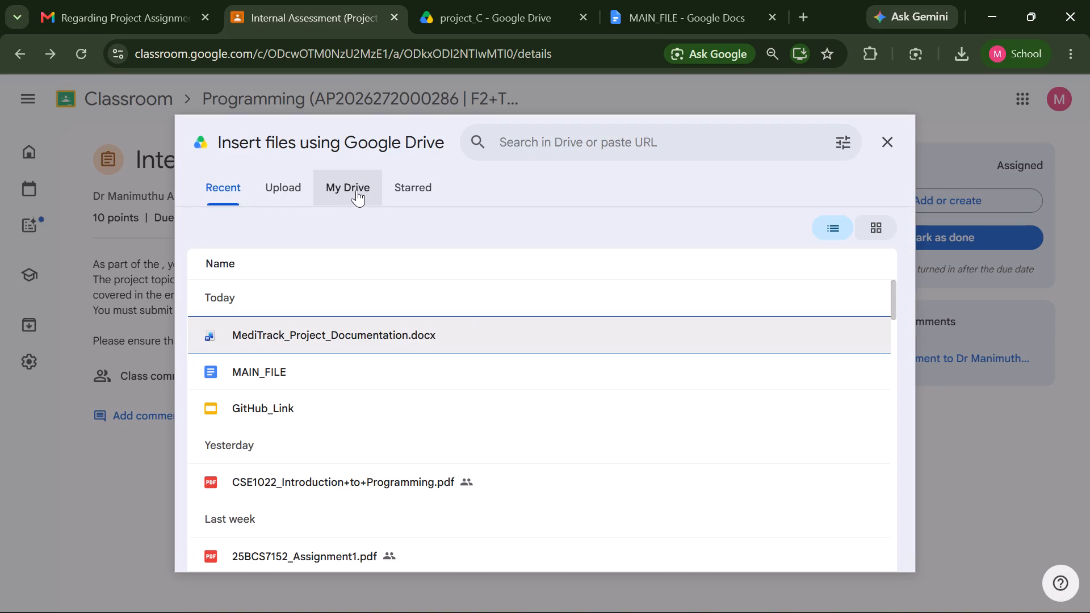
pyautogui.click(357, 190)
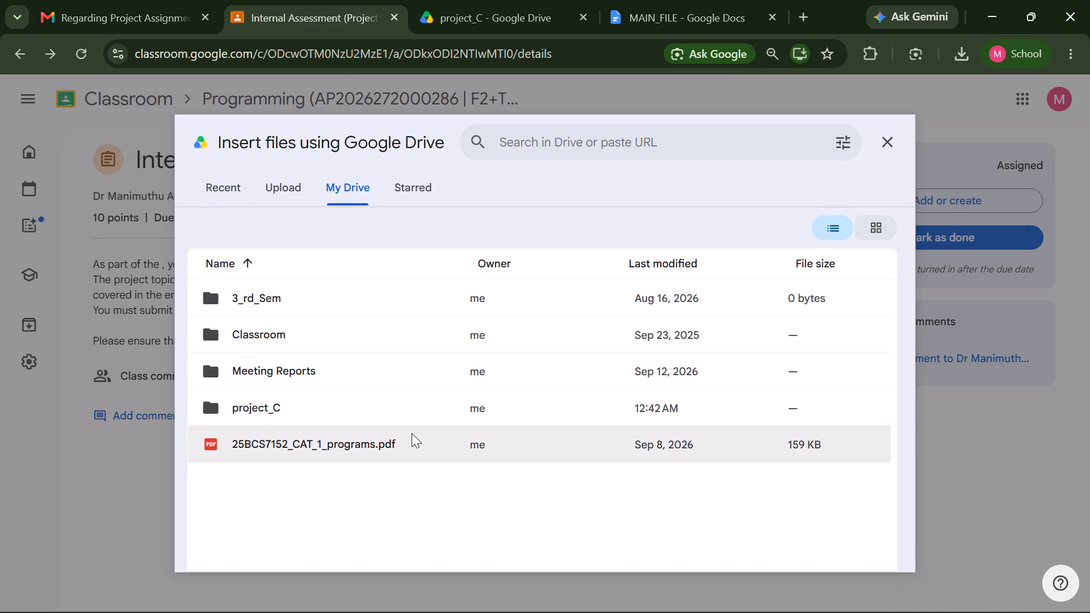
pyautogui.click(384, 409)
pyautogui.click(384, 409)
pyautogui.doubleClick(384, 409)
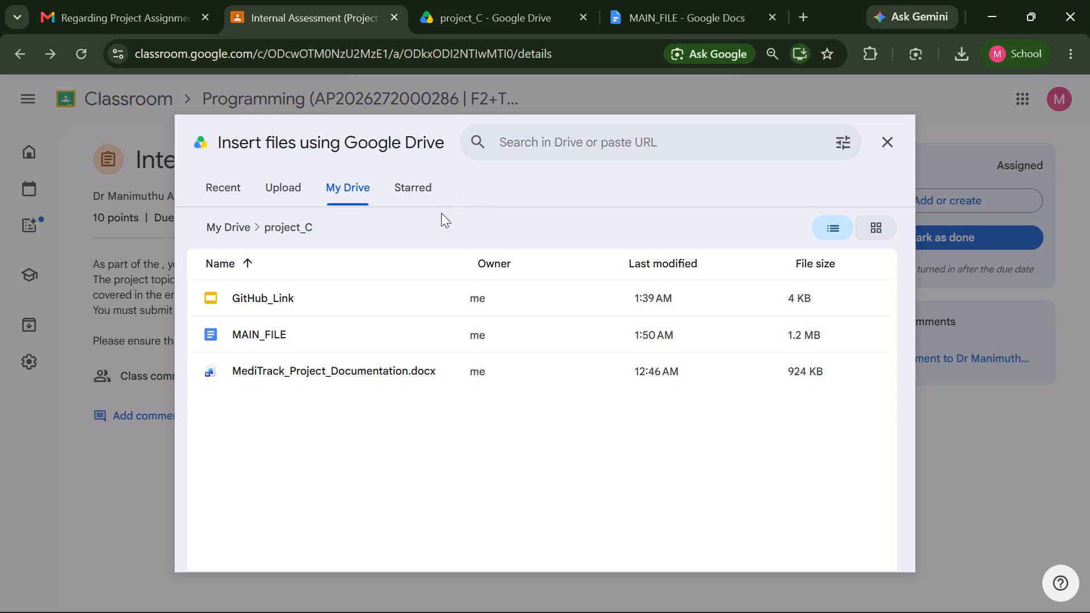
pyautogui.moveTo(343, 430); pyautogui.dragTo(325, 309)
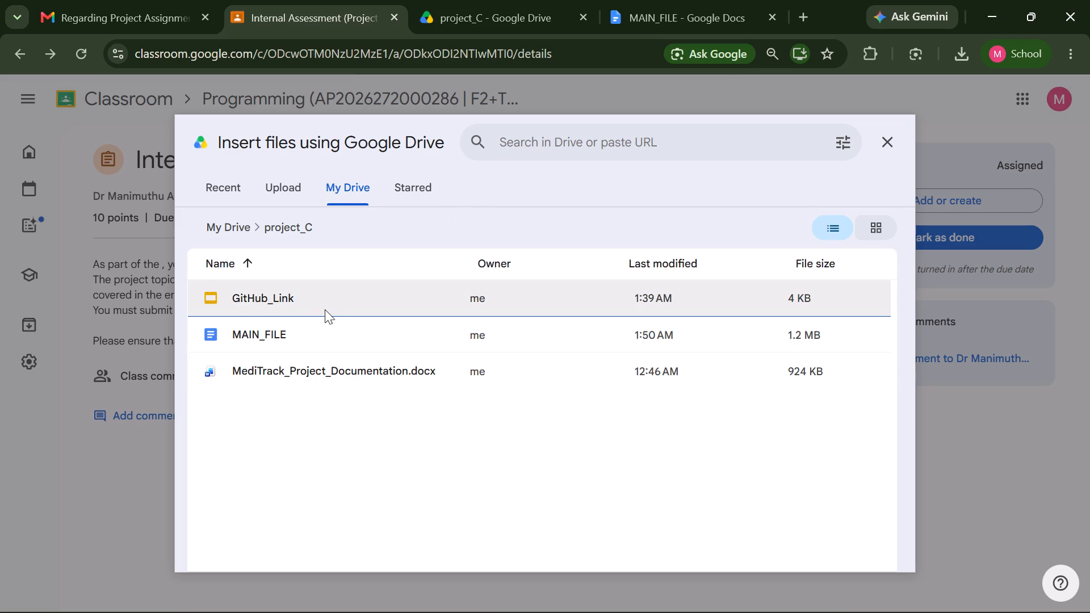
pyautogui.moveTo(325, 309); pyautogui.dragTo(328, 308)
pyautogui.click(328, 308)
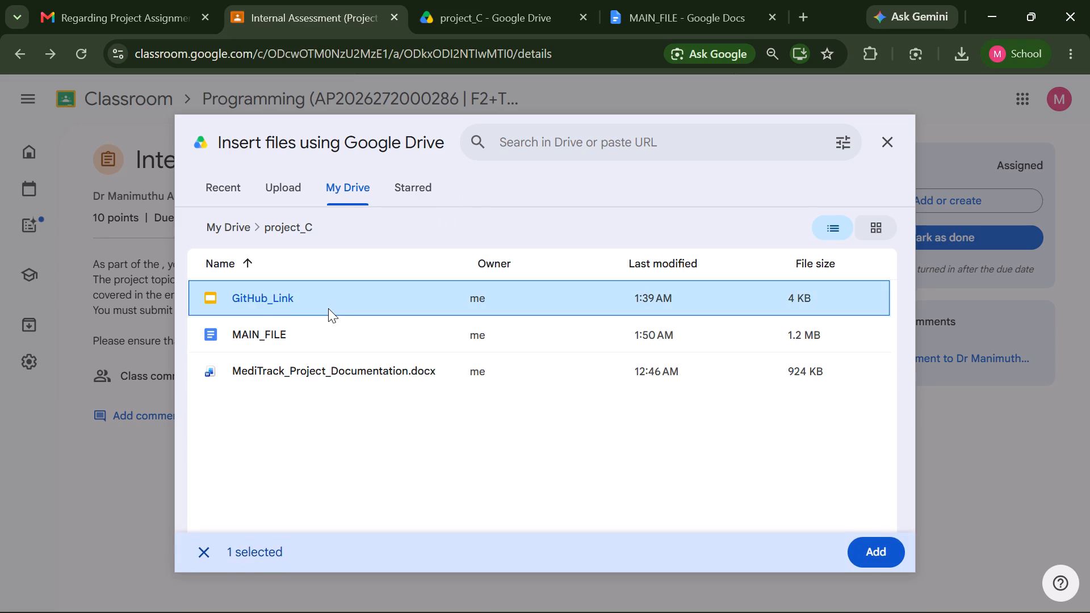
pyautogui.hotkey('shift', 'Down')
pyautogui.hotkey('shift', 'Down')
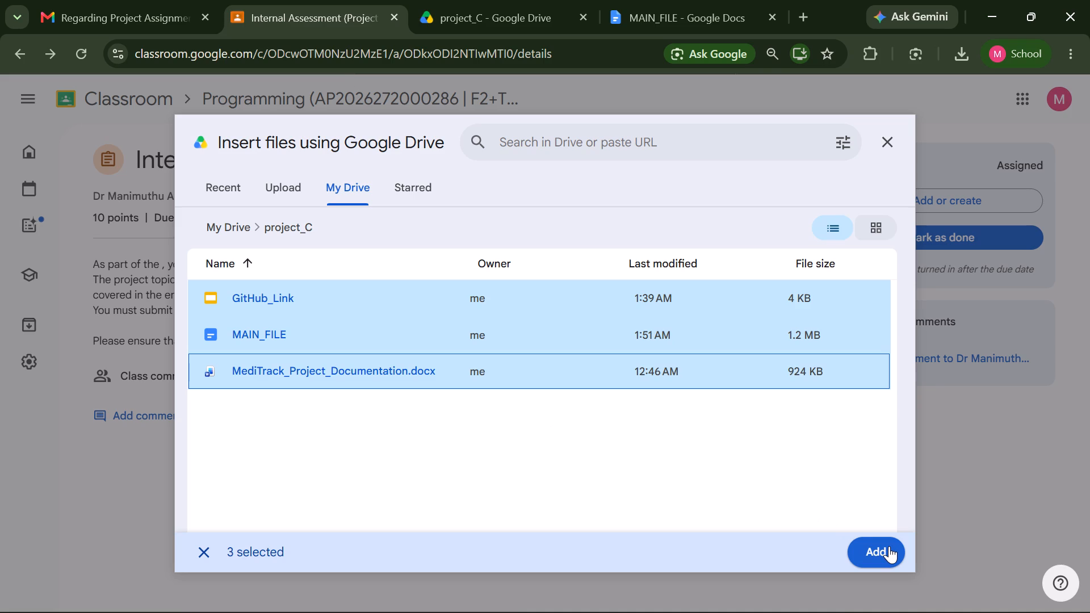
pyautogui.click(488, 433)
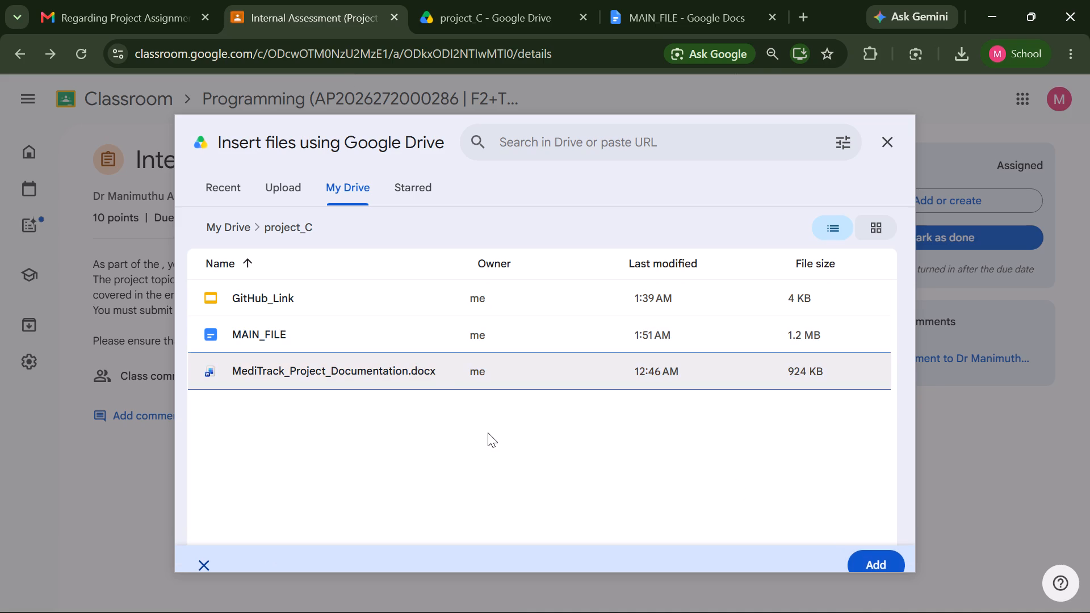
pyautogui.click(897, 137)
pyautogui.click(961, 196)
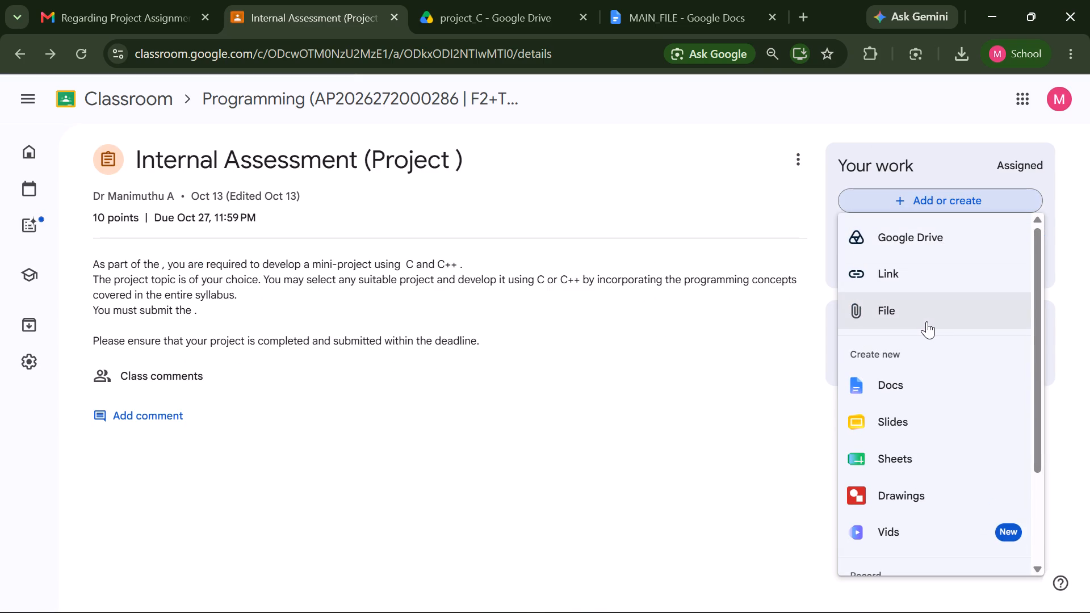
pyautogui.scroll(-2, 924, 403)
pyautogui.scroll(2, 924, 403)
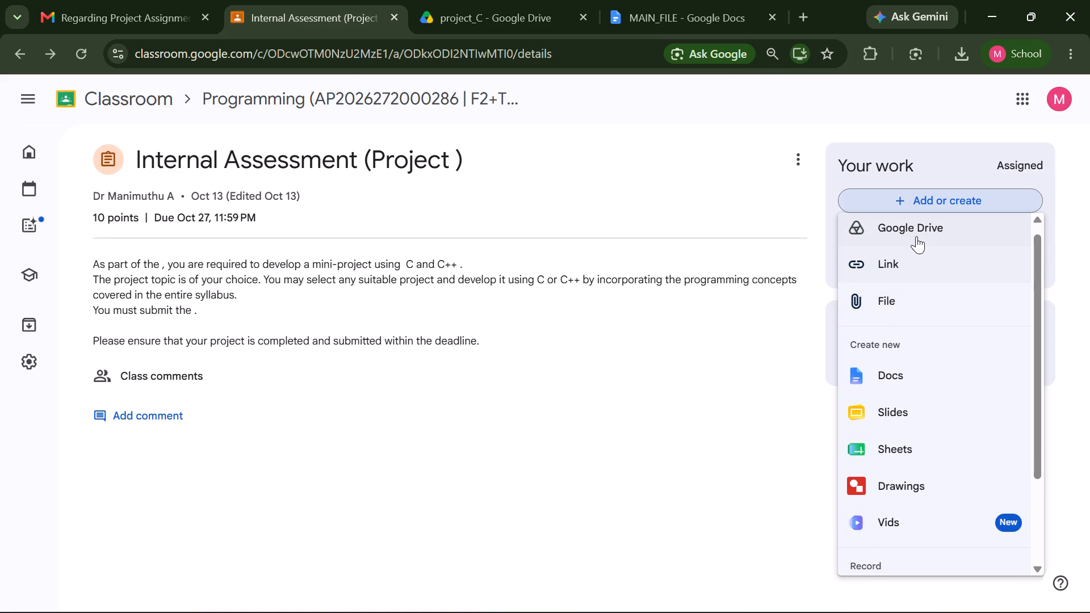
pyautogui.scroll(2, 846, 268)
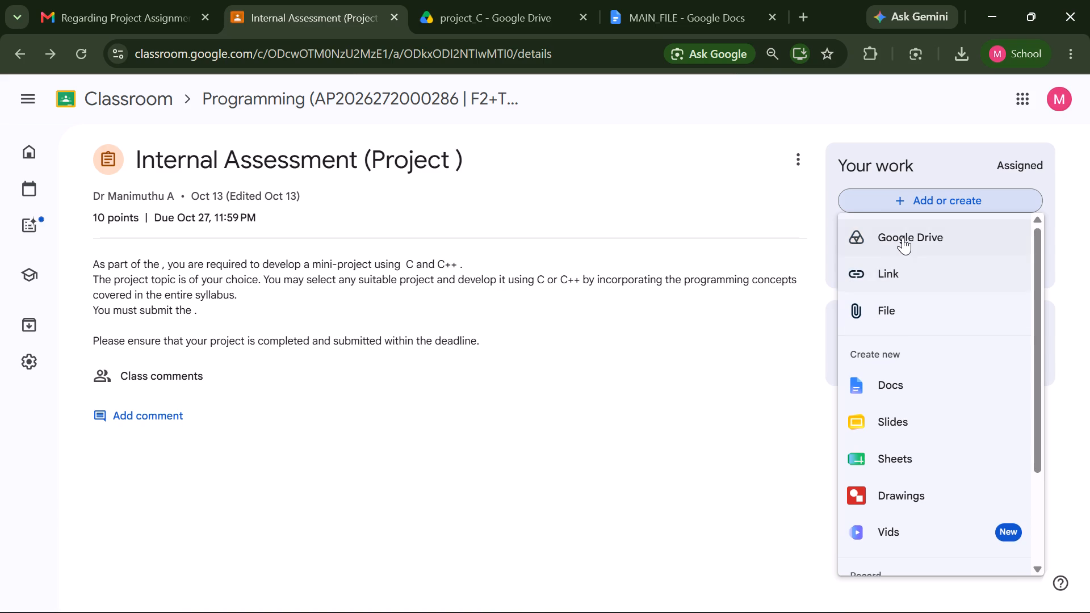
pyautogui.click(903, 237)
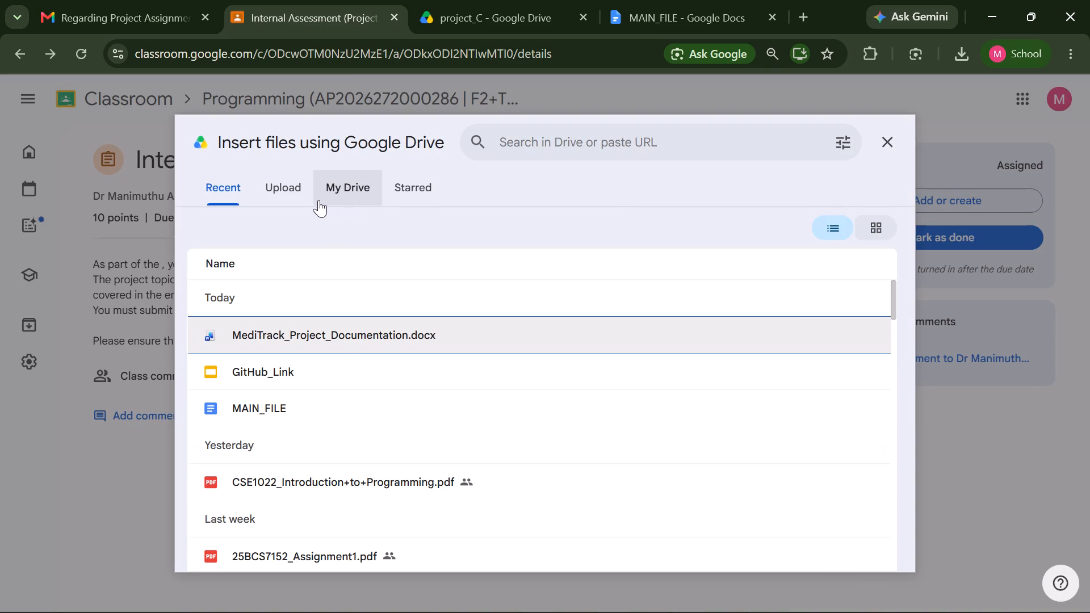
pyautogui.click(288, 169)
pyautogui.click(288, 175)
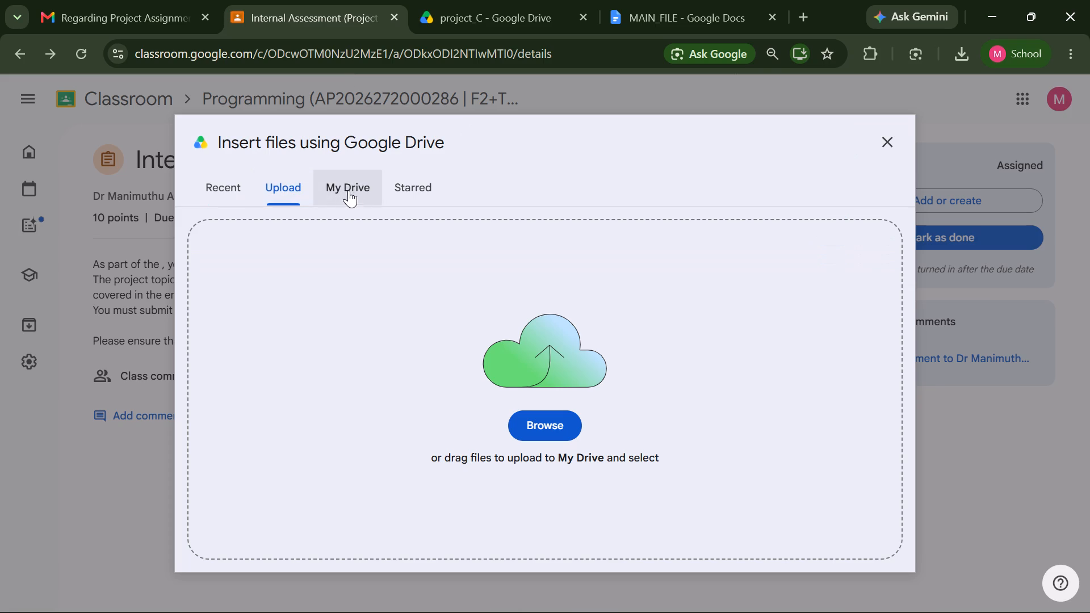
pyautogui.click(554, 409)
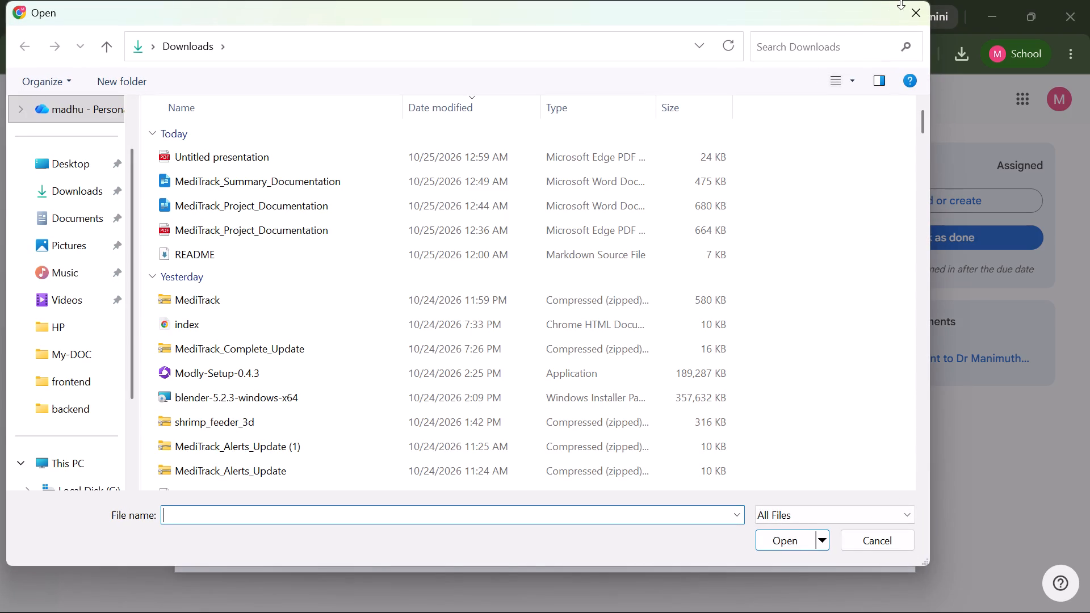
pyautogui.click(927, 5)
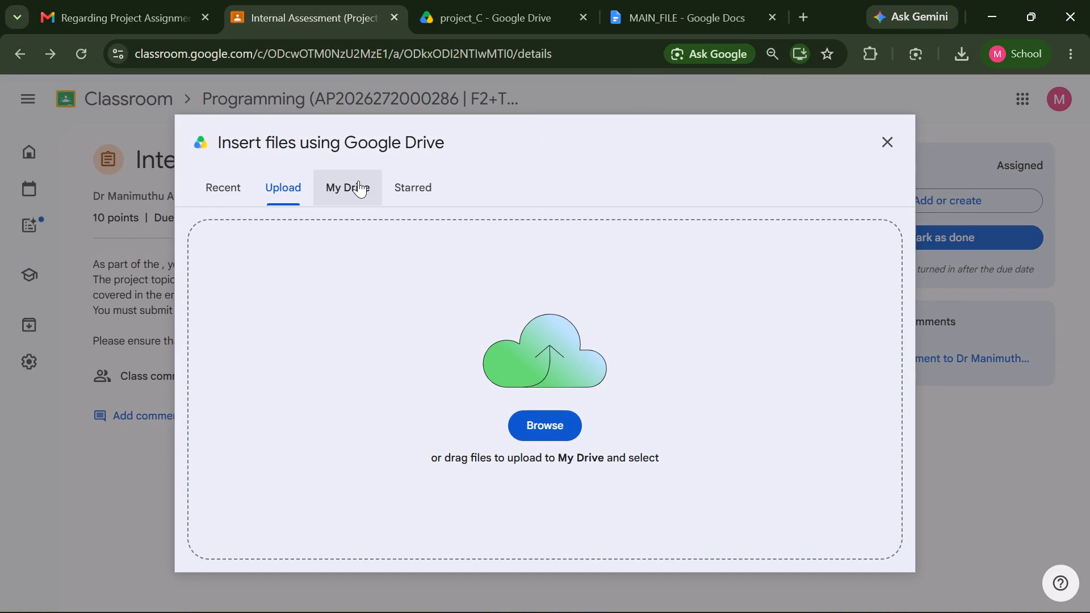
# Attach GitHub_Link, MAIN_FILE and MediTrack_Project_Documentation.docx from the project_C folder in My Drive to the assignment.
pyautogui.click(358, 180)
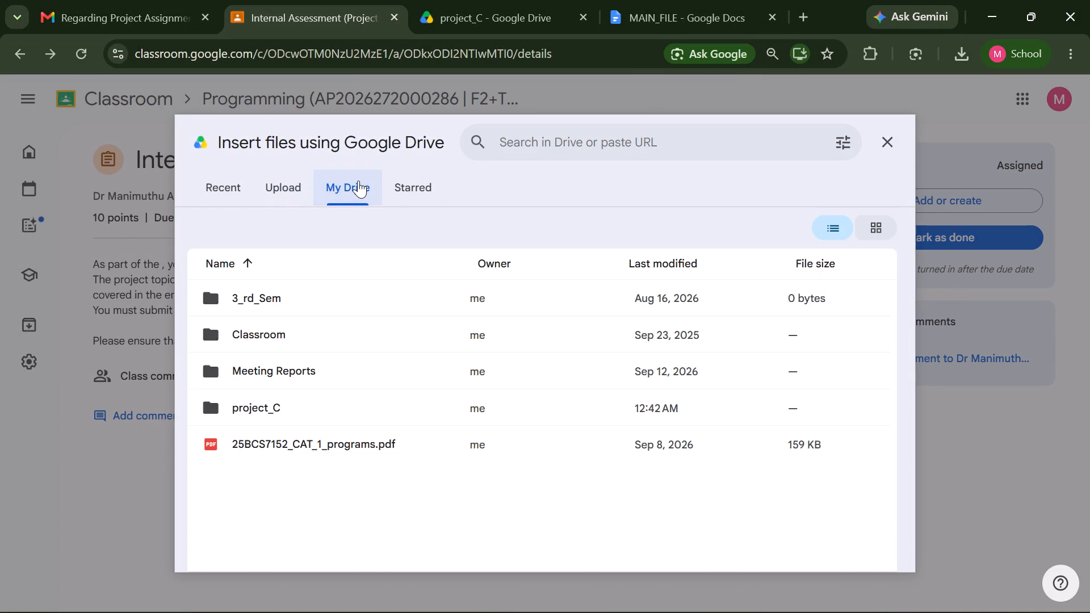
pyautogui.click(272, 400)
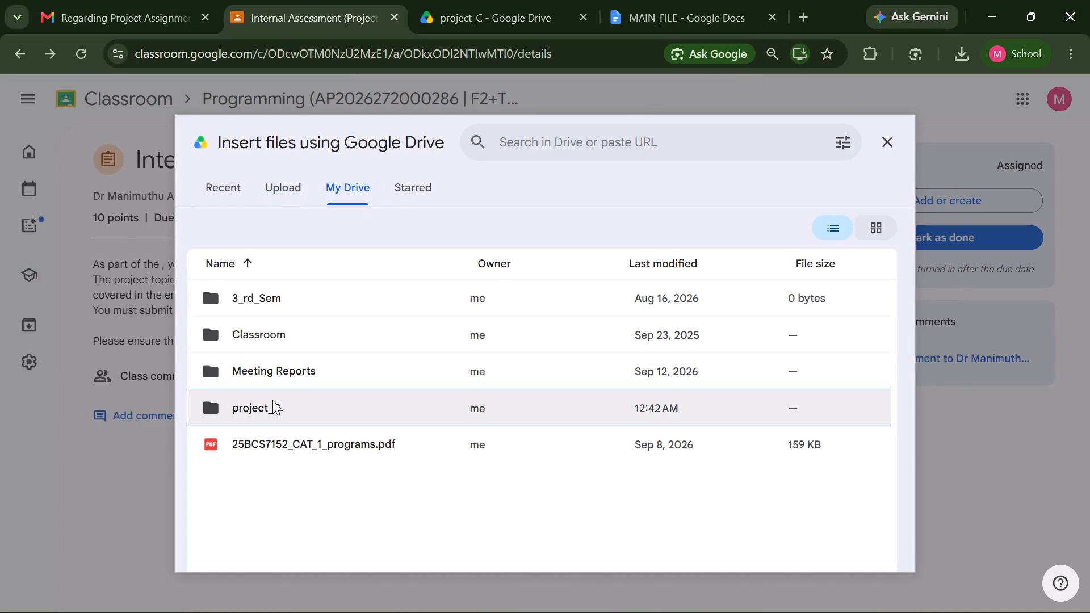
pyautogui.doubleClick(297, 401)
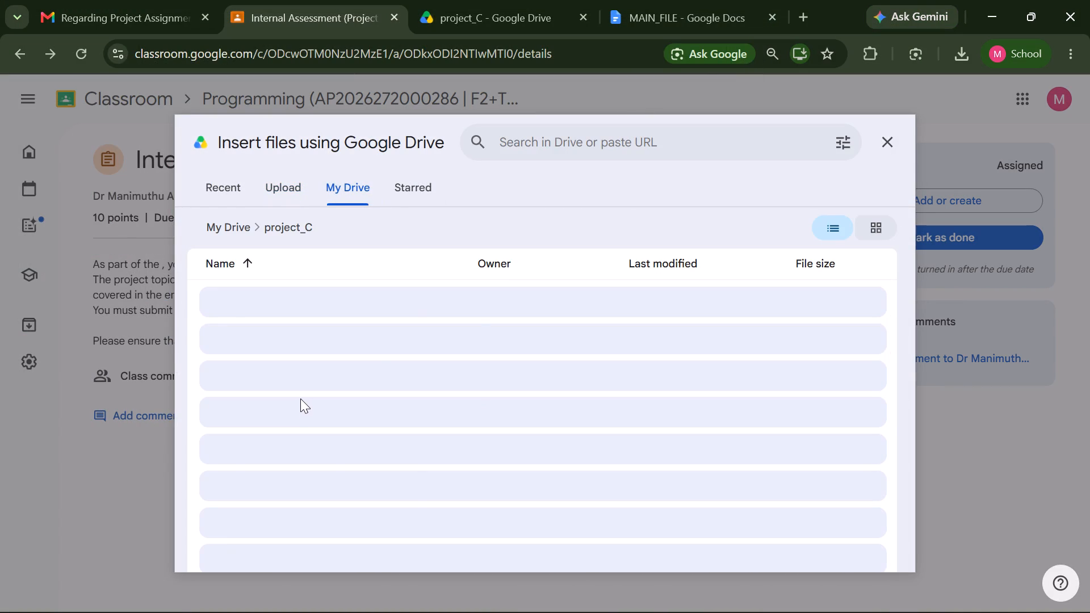
# Add GitHub_Link, MAIN_FILE and MediTrack_Project_Documentation.docx from the project_C folder to the Internal Assessment (Project) assignment.
pyautogui.moveTo(582, 406); pyautogui.dragTo(482, 298)
pyautogui.click(482, 298)
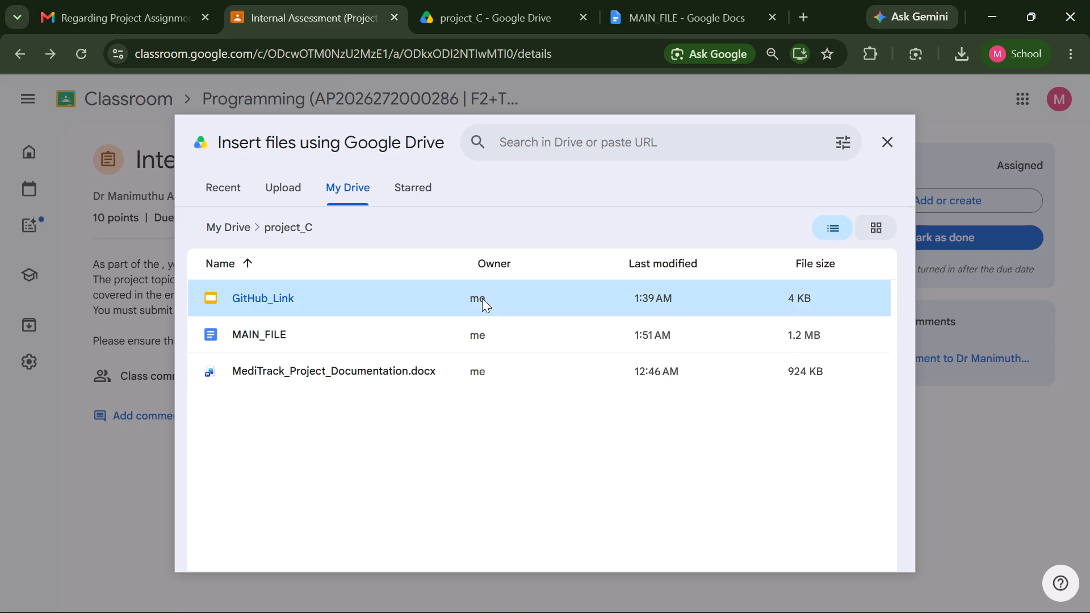
pyautogui.hotkey('shift', 'Down')
pyautogui.hotkey('shift', 'Down')
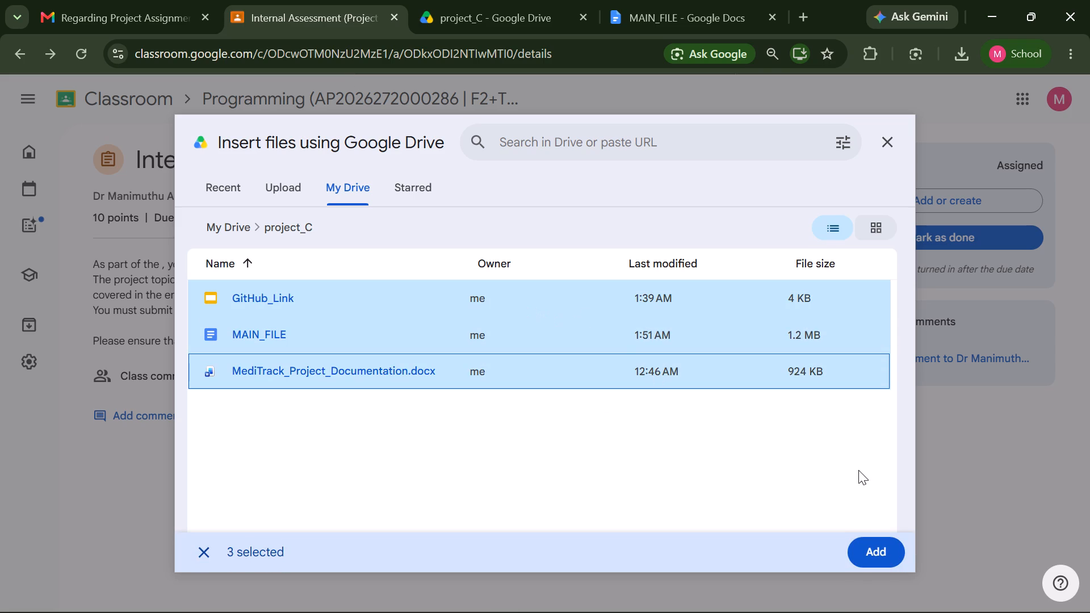
pyautogui.click(873, 541)
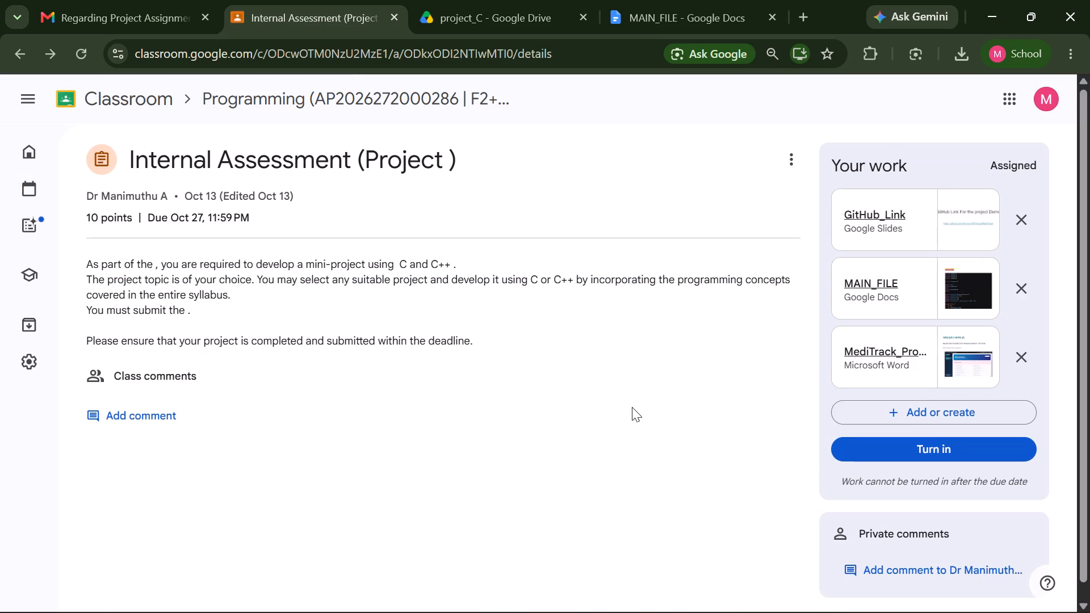
# Recheck the submission requirements in the Regarding Project Assignment email in Gmail and return to the Classroom assignment.
pyautogui.click(147, 0)
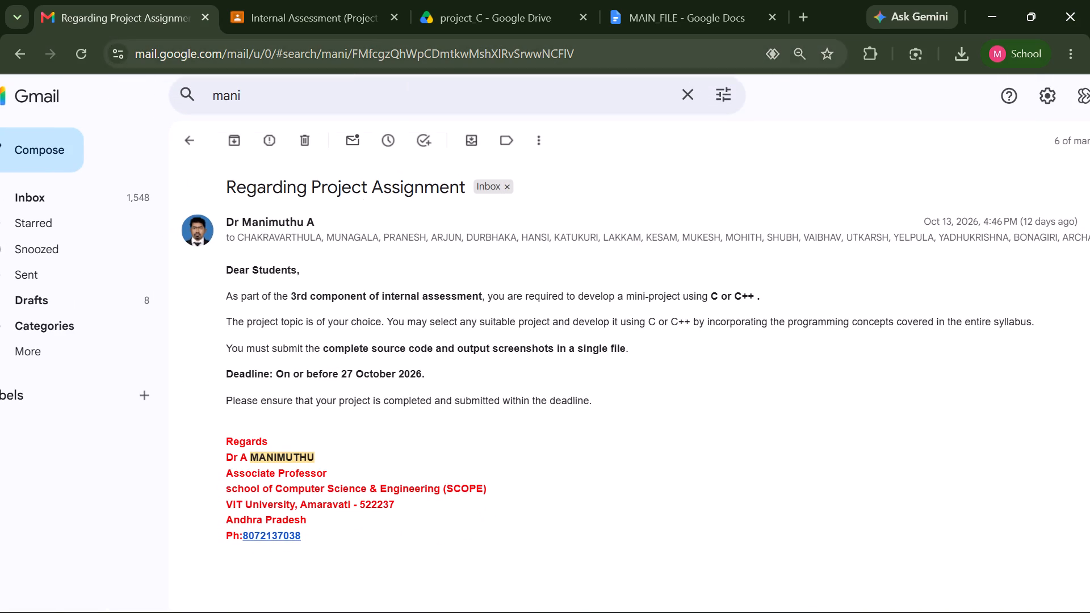
pyautogui.click(337, 0)
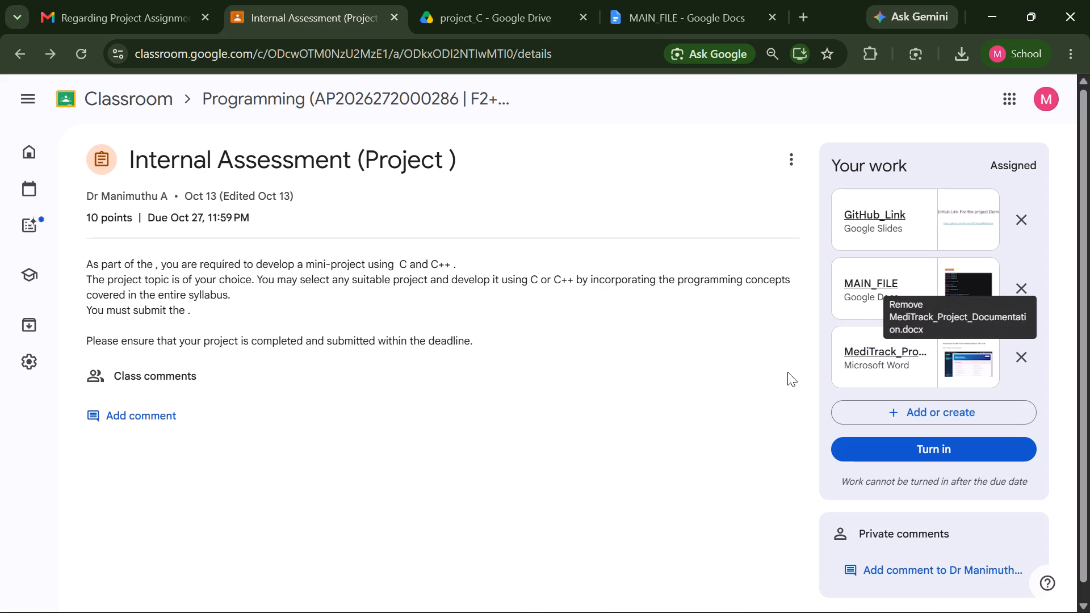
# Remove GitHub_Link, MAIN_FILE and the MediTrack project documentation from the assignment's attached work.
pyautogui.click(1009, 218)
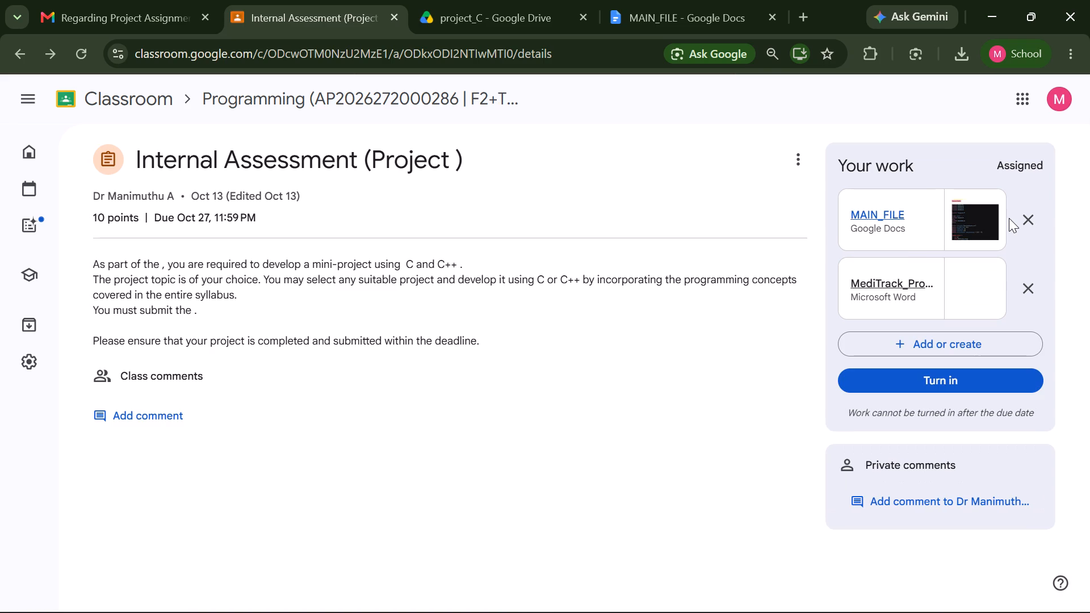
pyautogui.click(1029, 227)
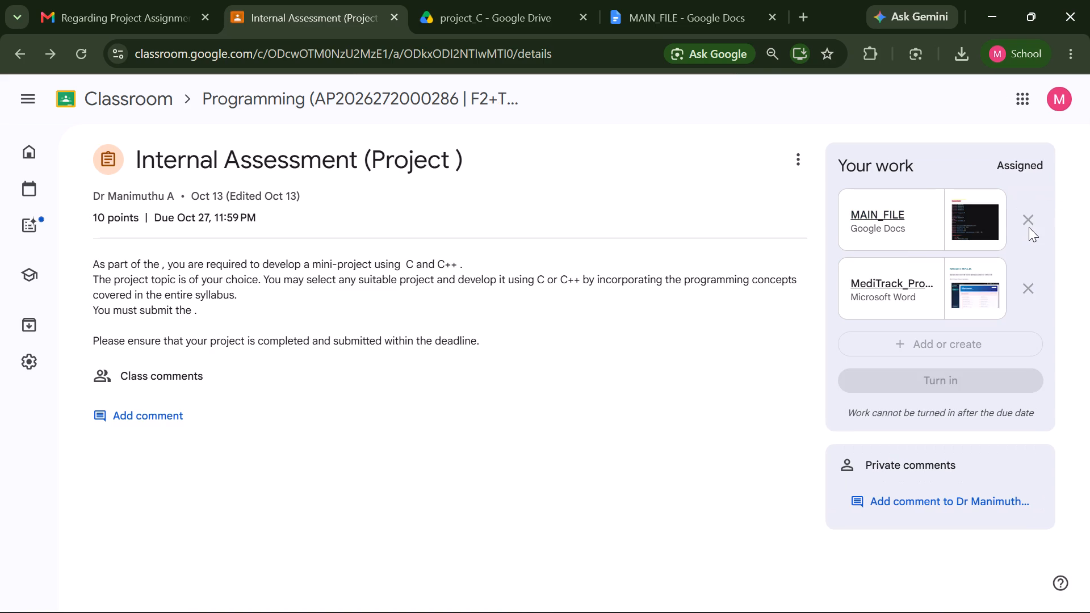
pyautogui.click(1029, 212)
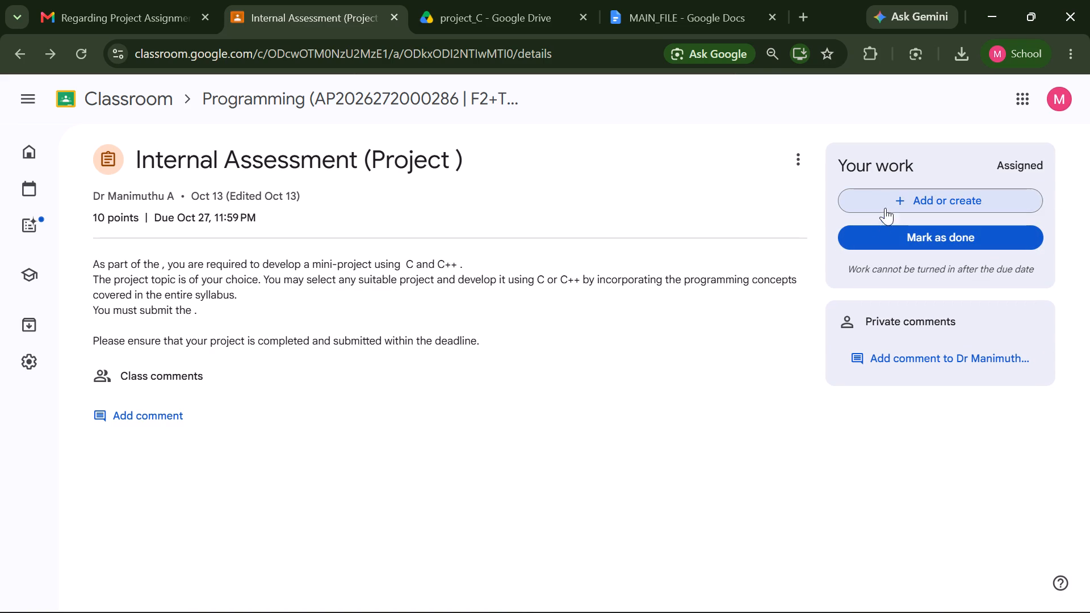
pyautogui.click(535, 0)
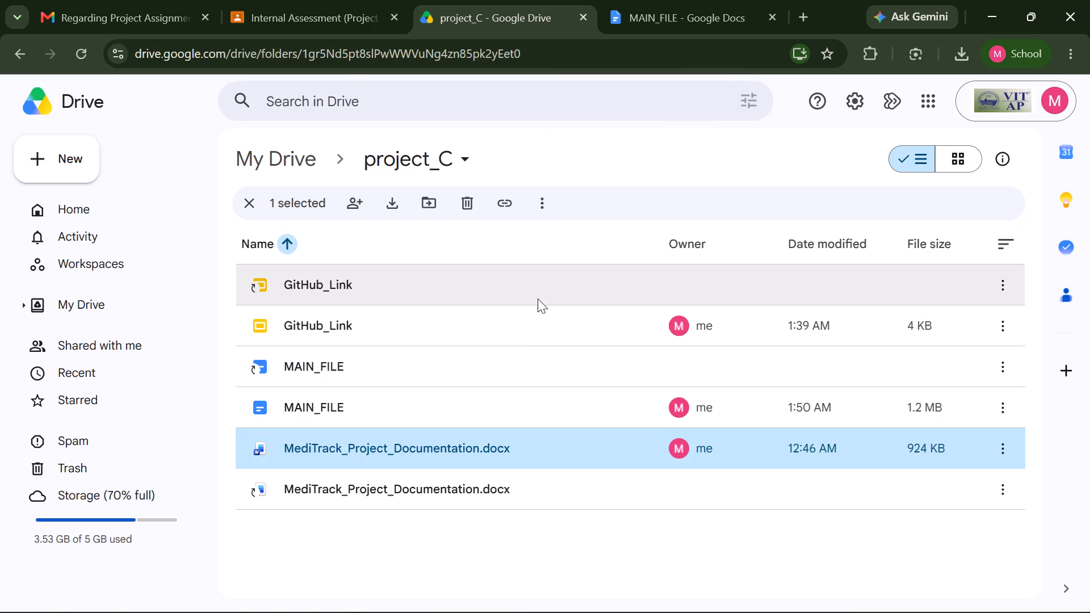
pyautogui.click(542, 433)
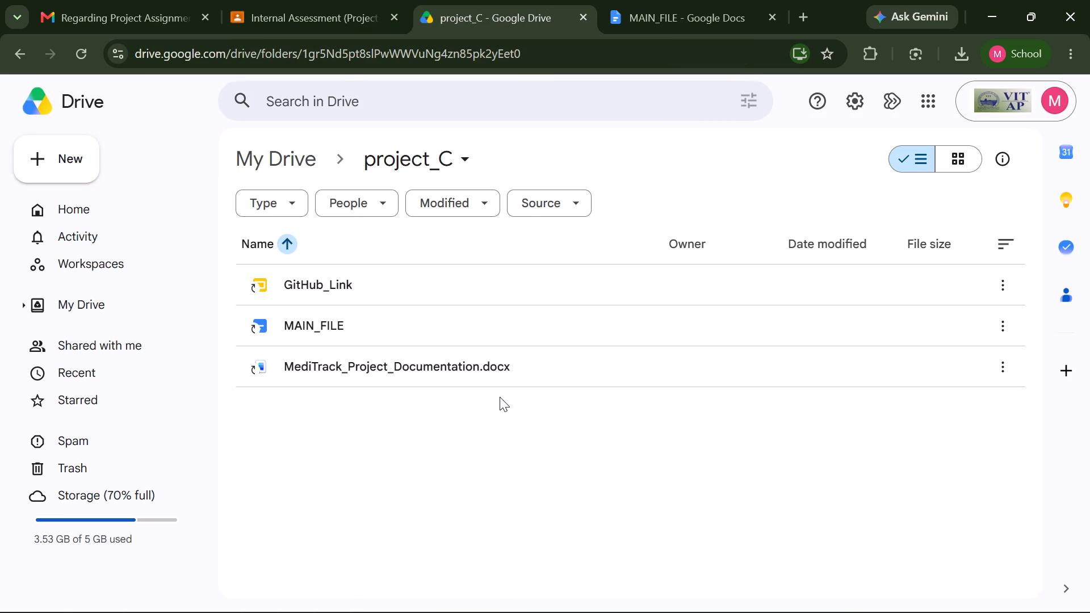
pyautogui.click(562, 54)
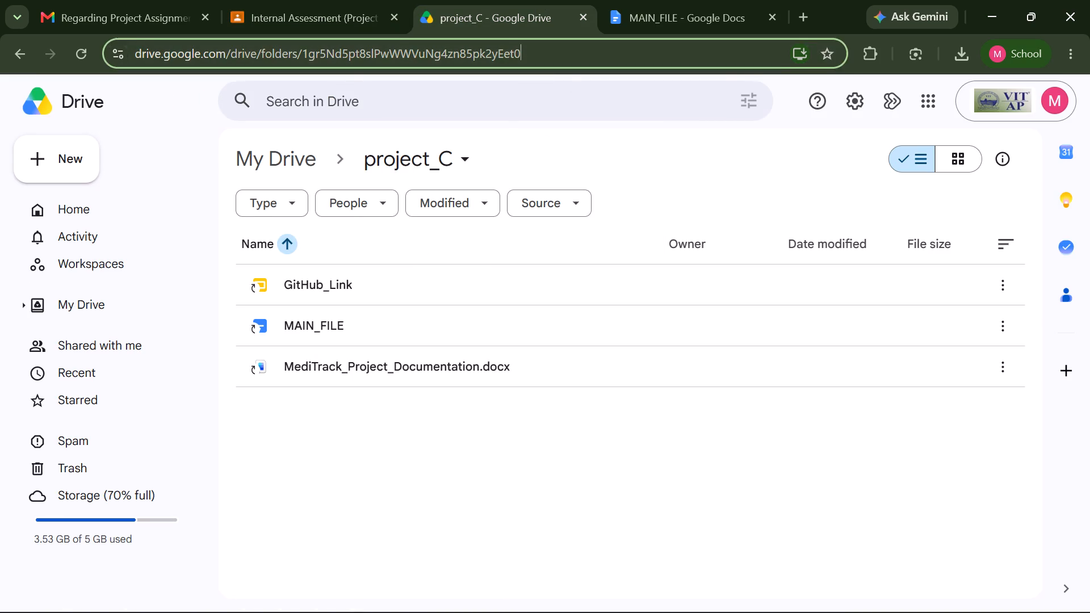
pyautogui.hotkey('ctrl', 'c')
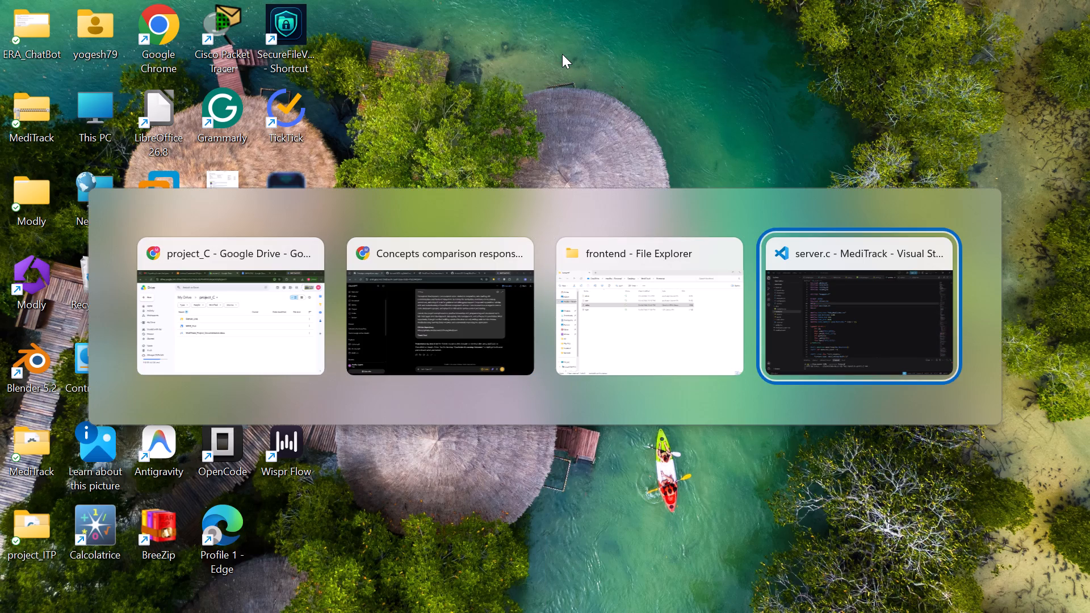
pyautogui.click(1089, 0)
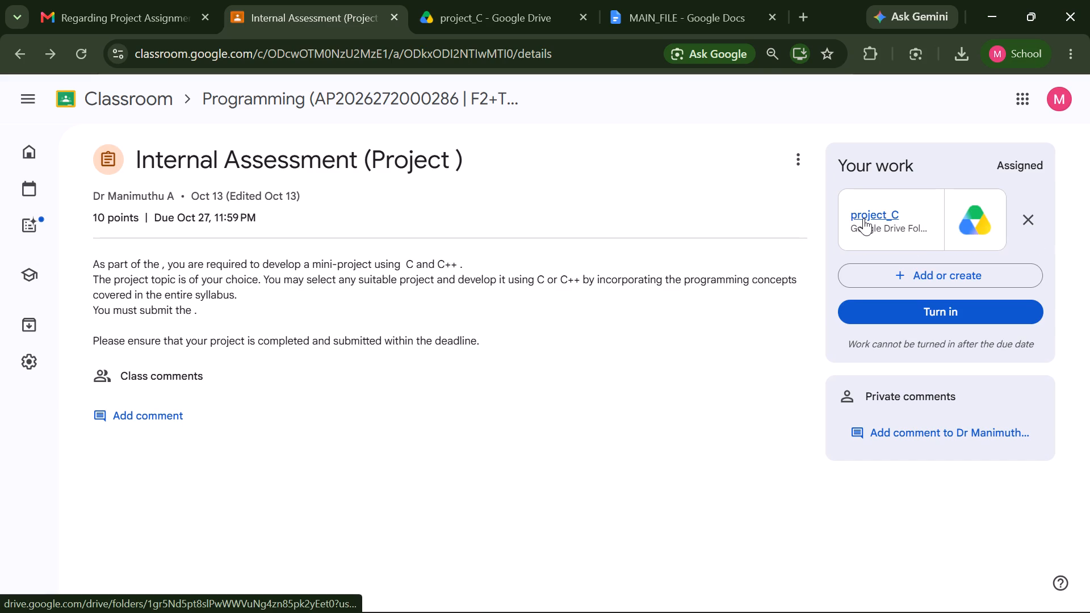
# Open the attached project_C folder from the assignment to check it, and close the older project_C tab.
pyautogui.click(878, 211)
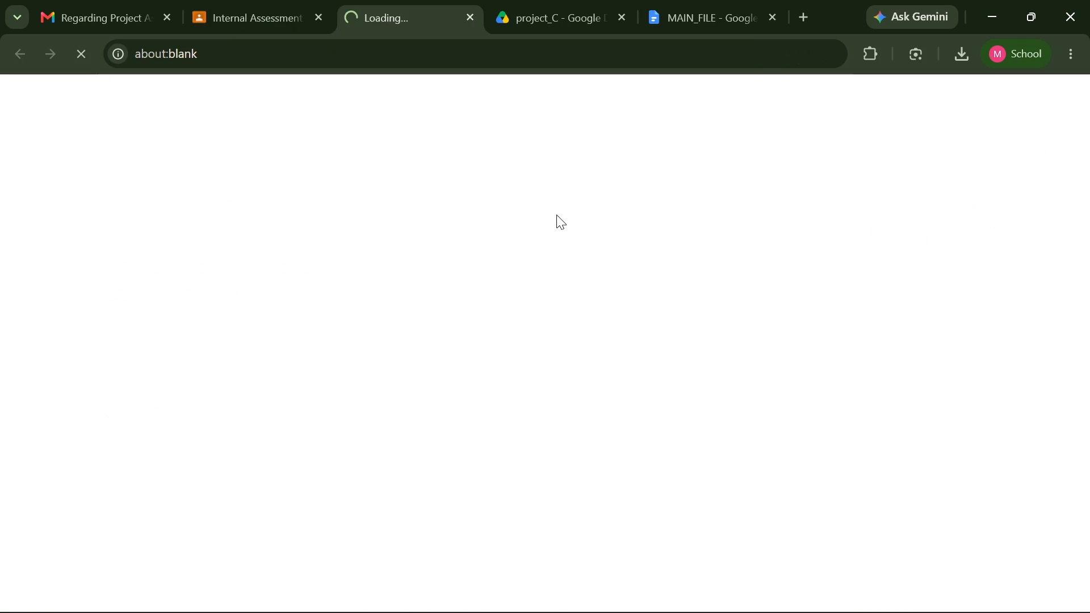
pyautogui.click(621, 23)
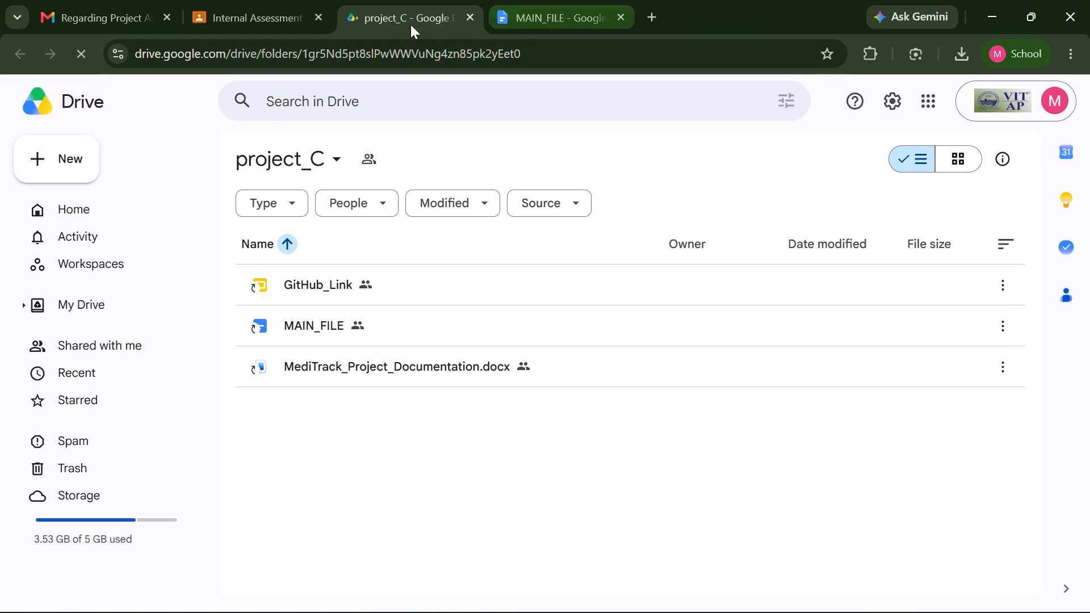
# Turn in the Internal Assessment (Project) assignment in Classroom with the project_C folder attached, and confirm the submission.
pyautogui.click(326, 0)
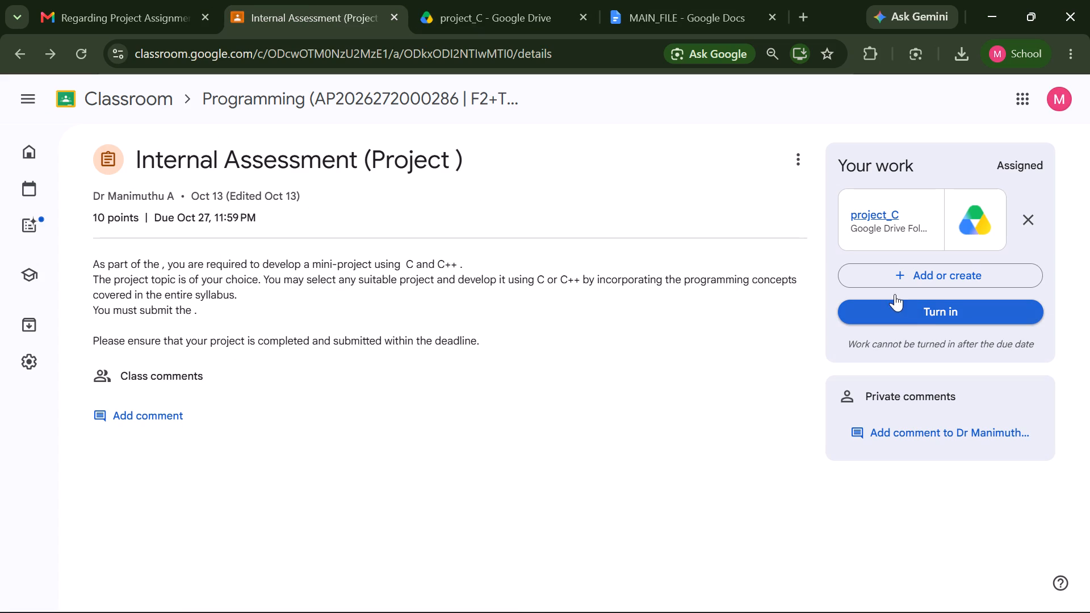
pyautogui.click(928, 313)
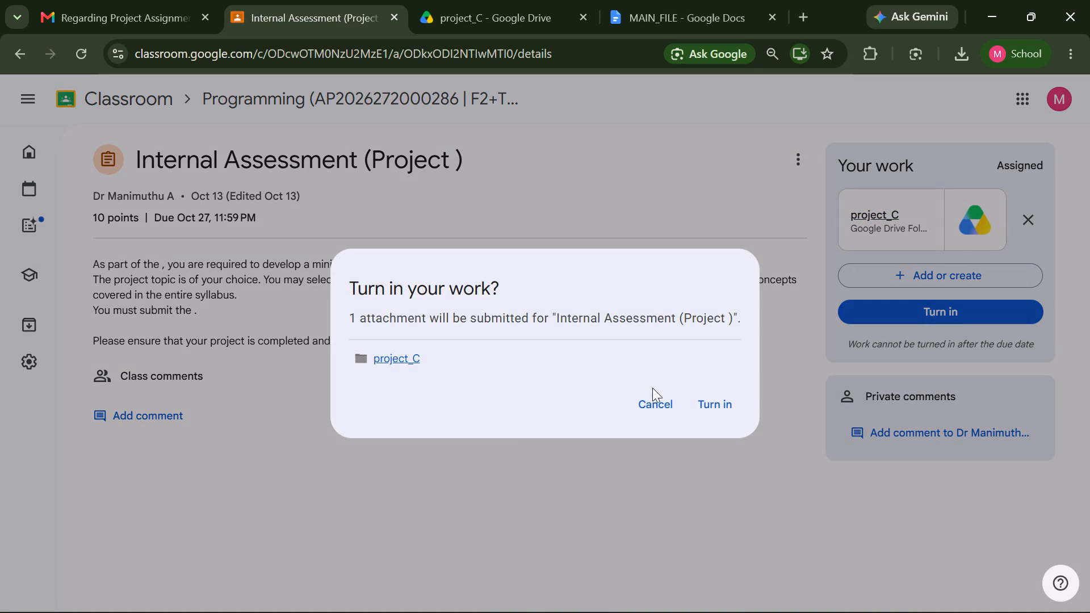
pyautogui.click(713, 419)
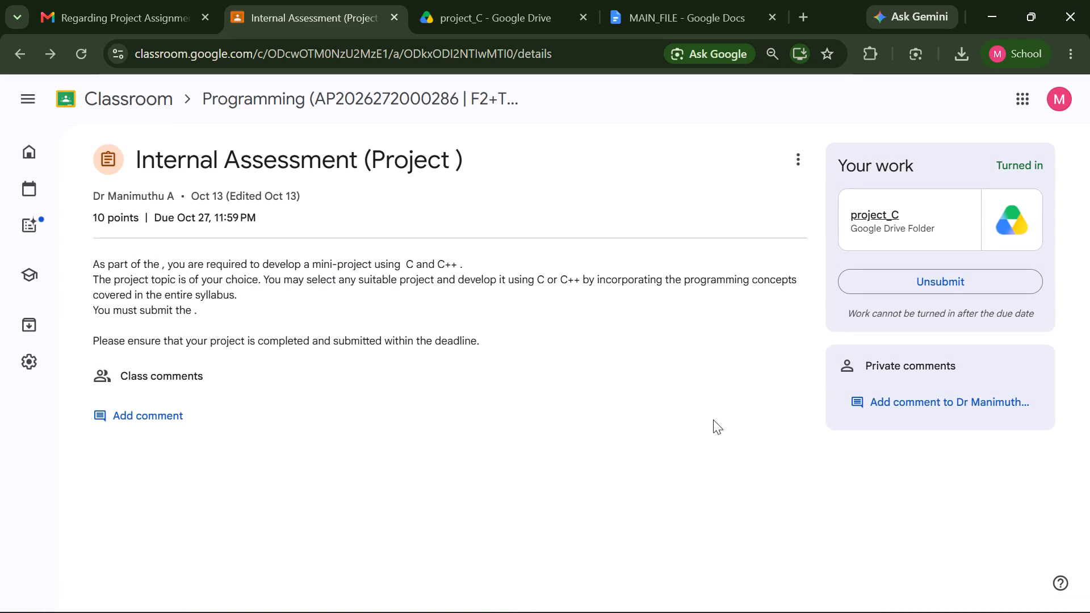
# Open the submitted project_C folder and its MAIN_FILE document to check them, and close the surplus document and folder tabs.
pyautogui.click(860, 209)
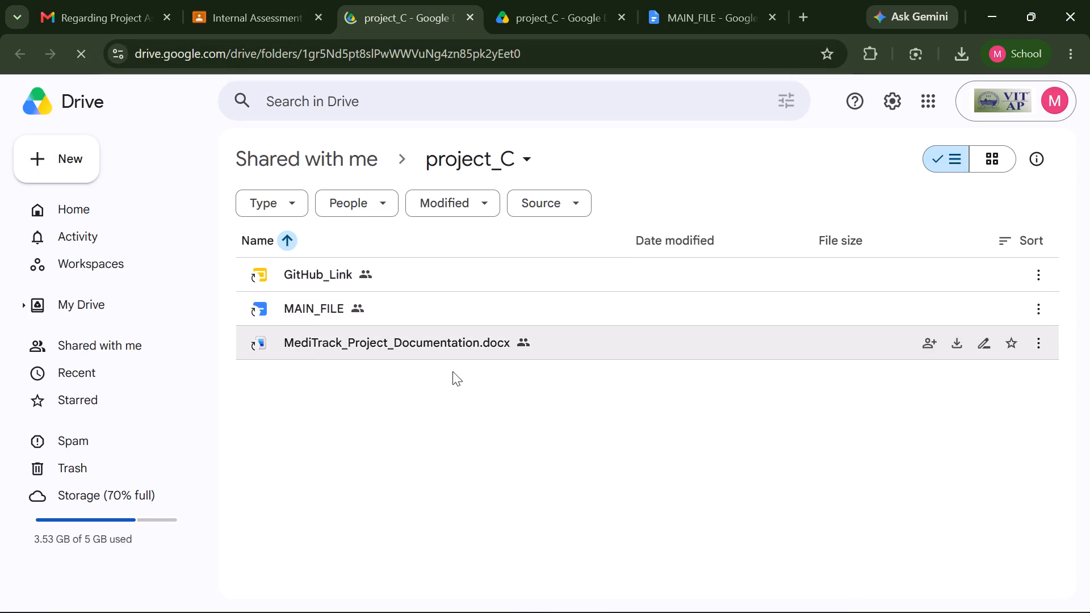
pyautogui.doubleClick(343, 310)
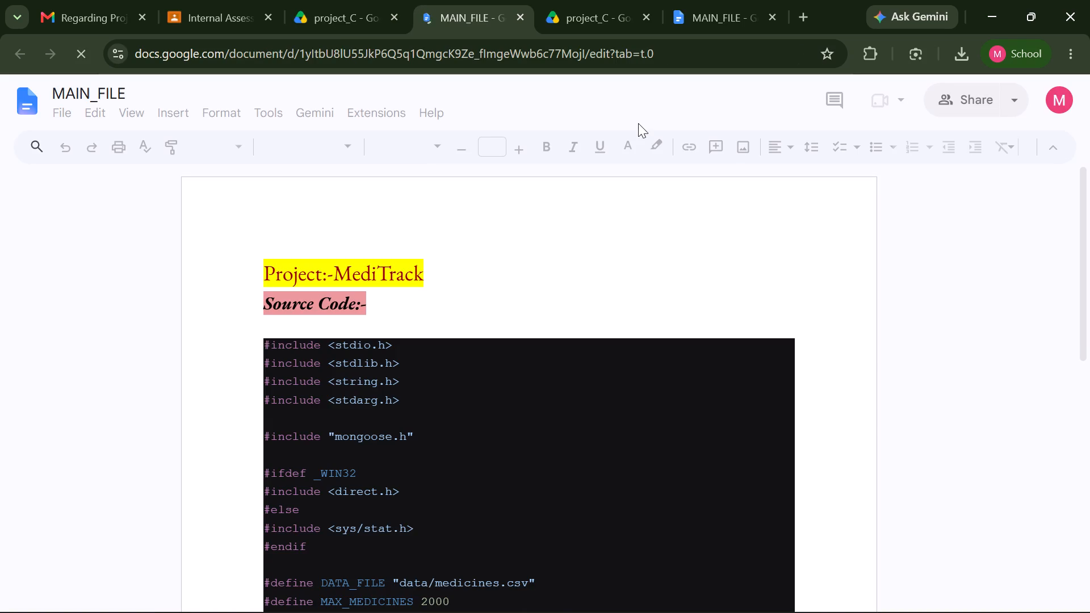
pyautogui.click(518, 12)
pyautogui.click(518, 12)
pyautogui.click(518, 12)
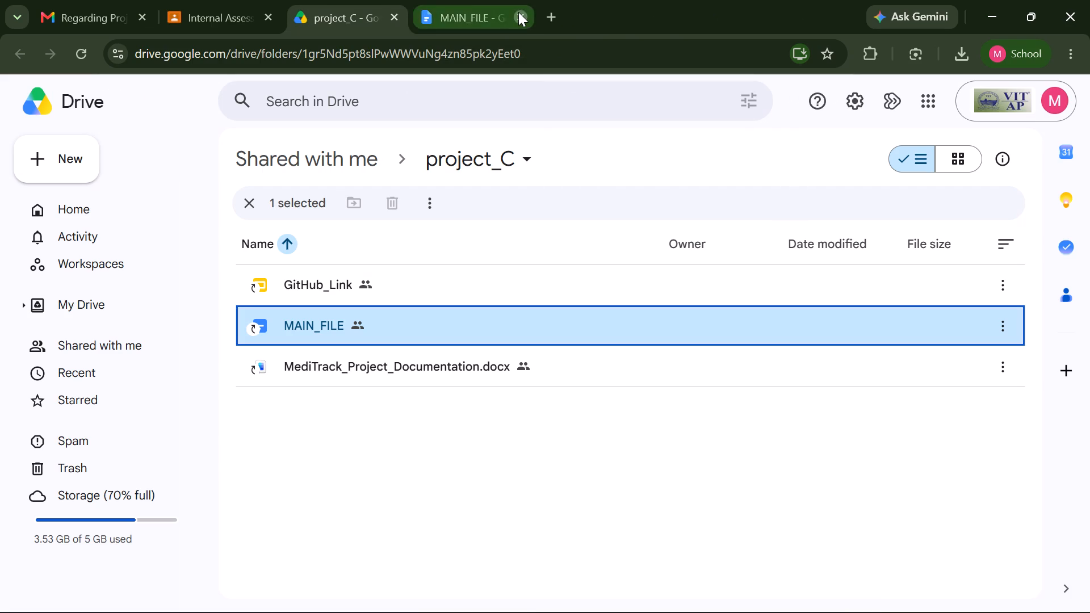
# Close both browser windows, the school one with Classroom and Drive and the one with ChatGPT and GitHub.
pyautogui.click(1089, 0)
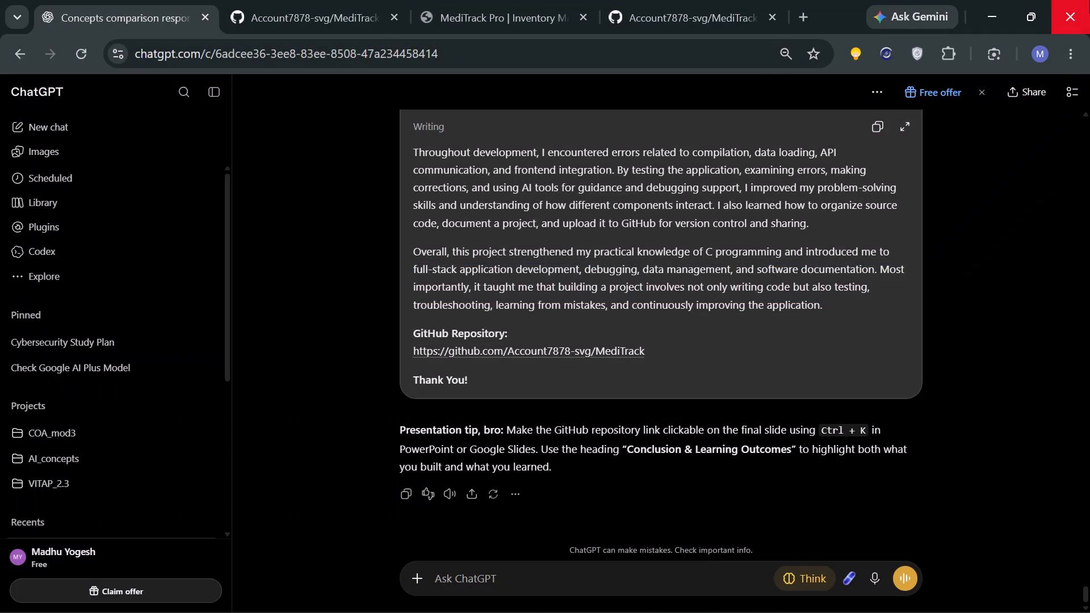
pyautogui.click(1089, 0)
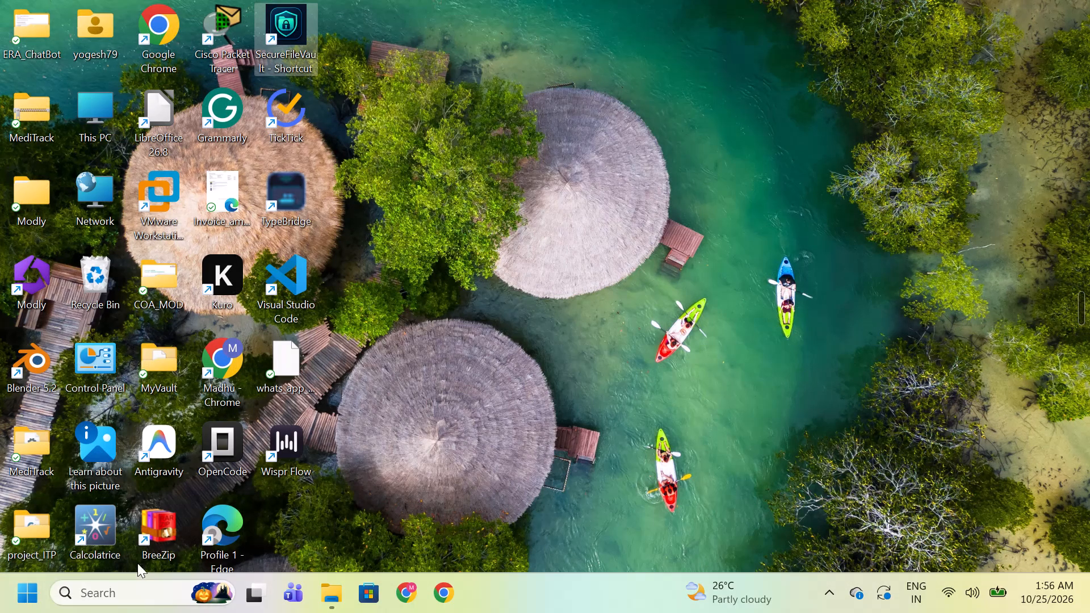
# Open the computer's power options.
pyautogui.click(0, 612)
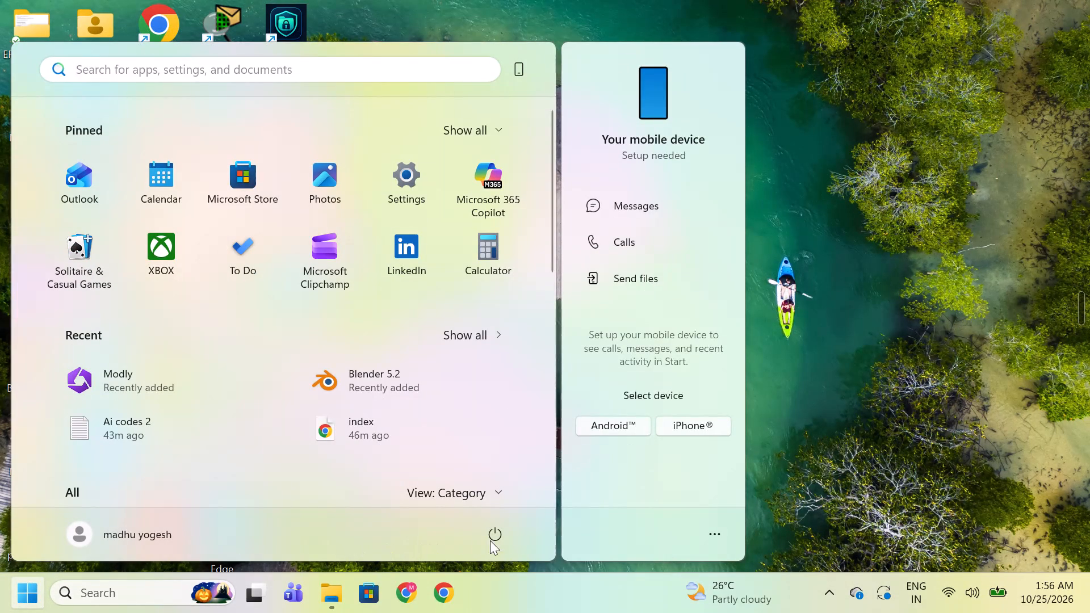
pyautogui.click(490, 540)
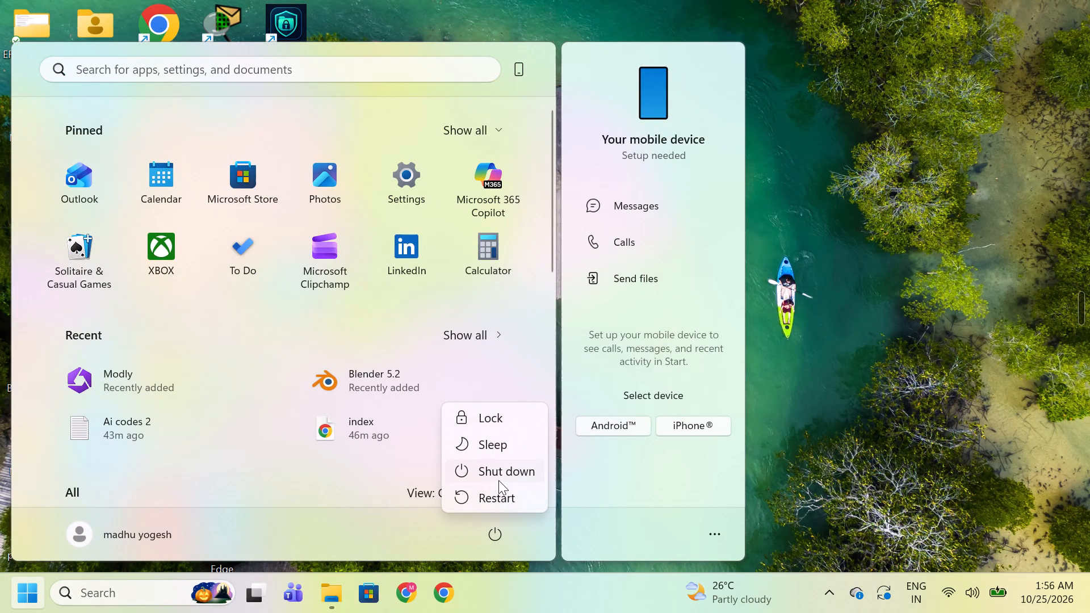